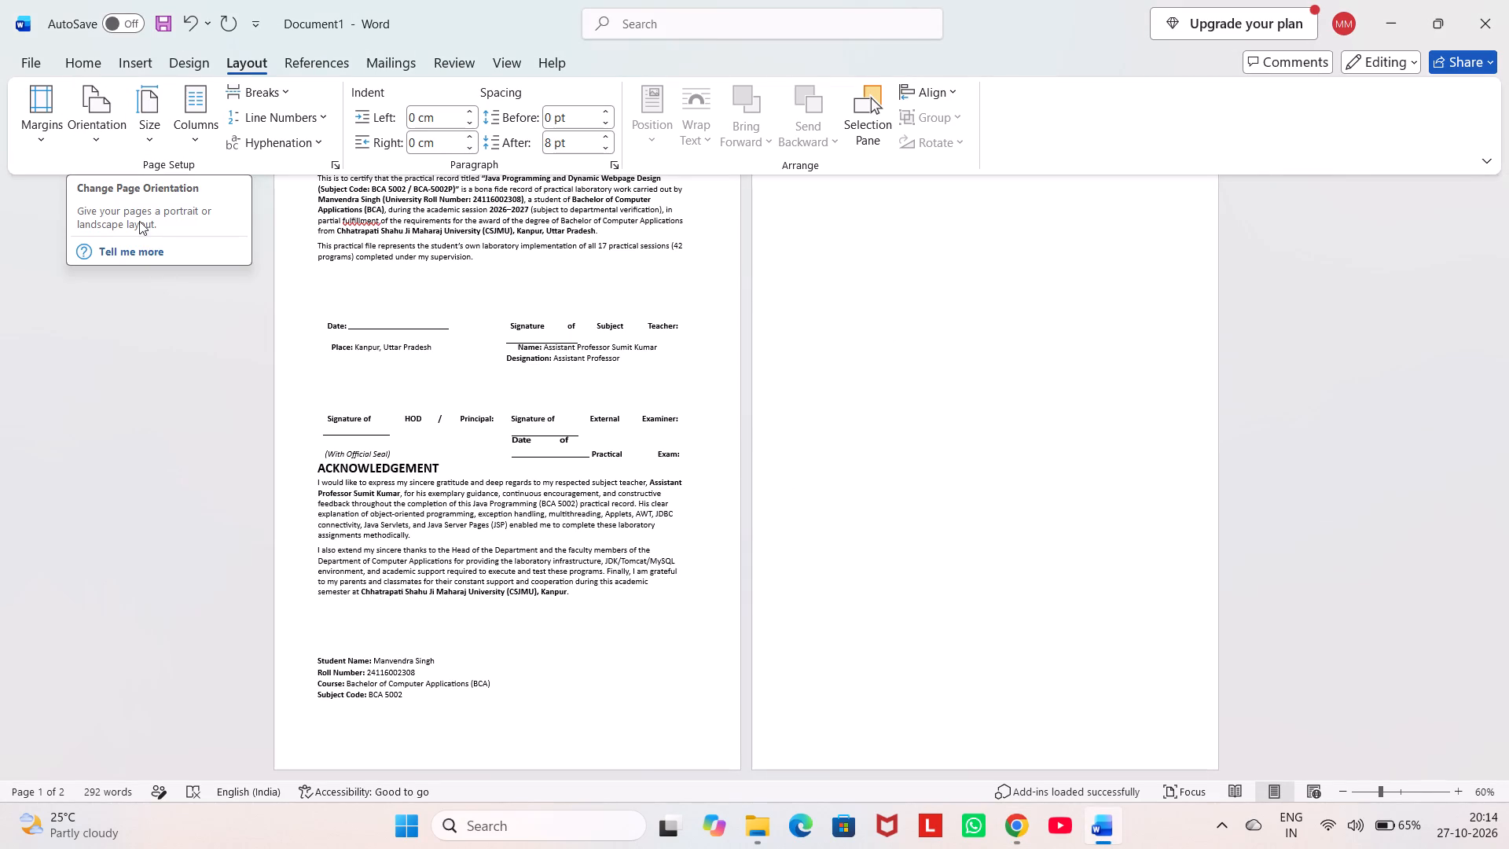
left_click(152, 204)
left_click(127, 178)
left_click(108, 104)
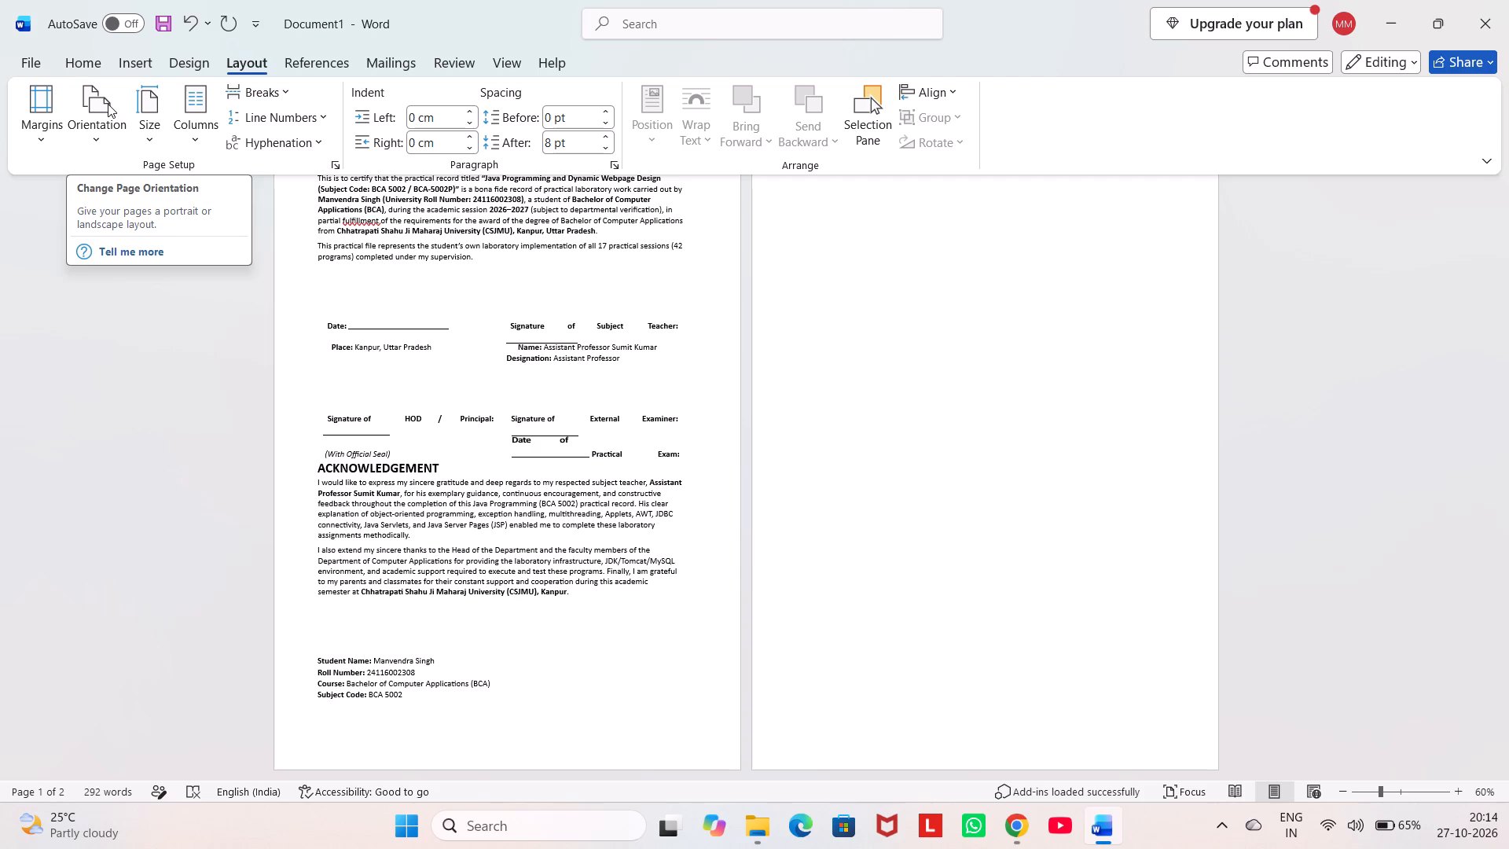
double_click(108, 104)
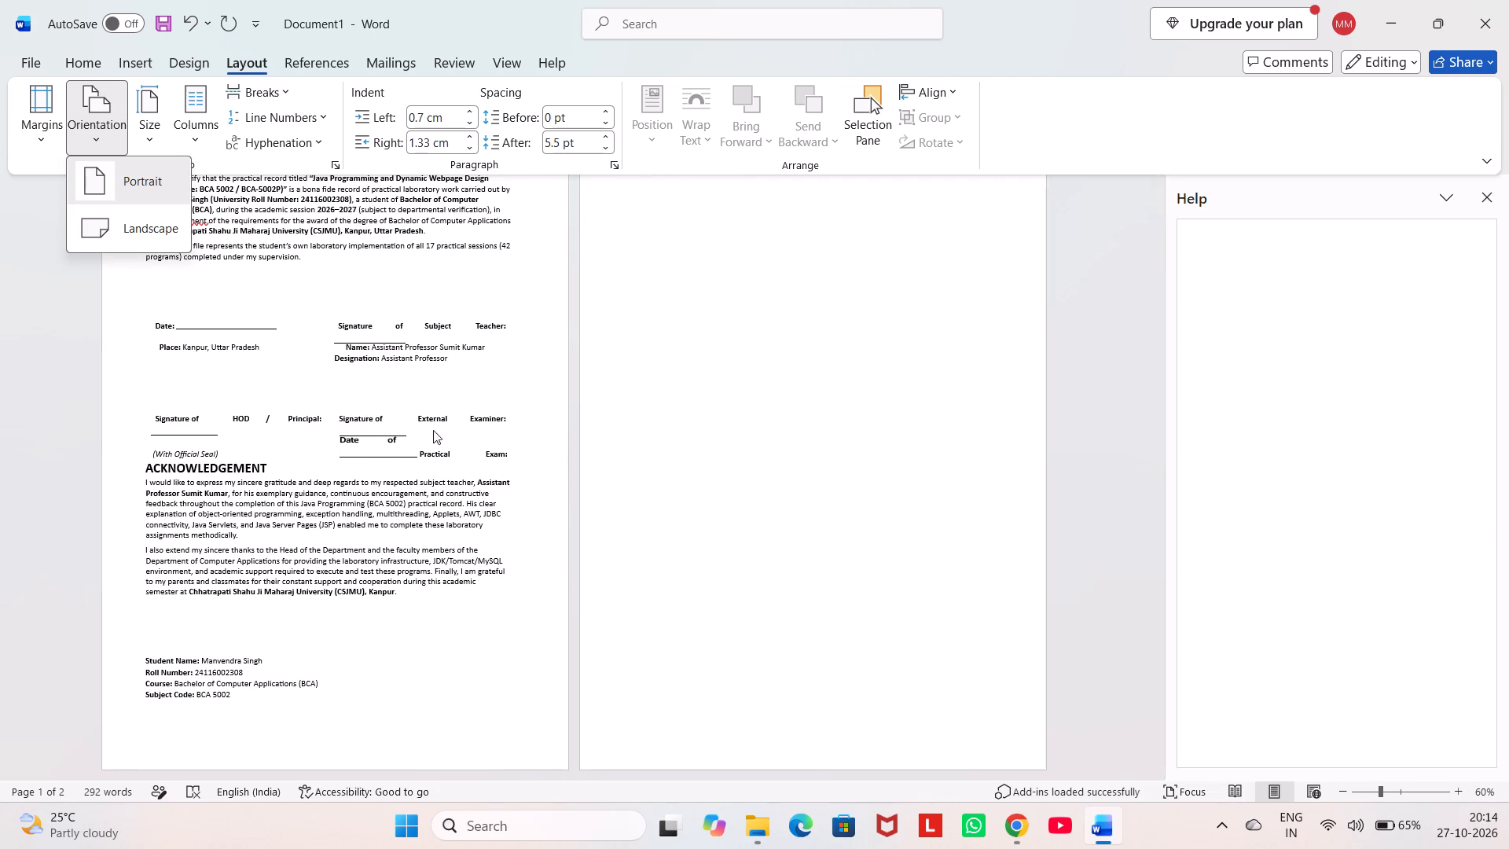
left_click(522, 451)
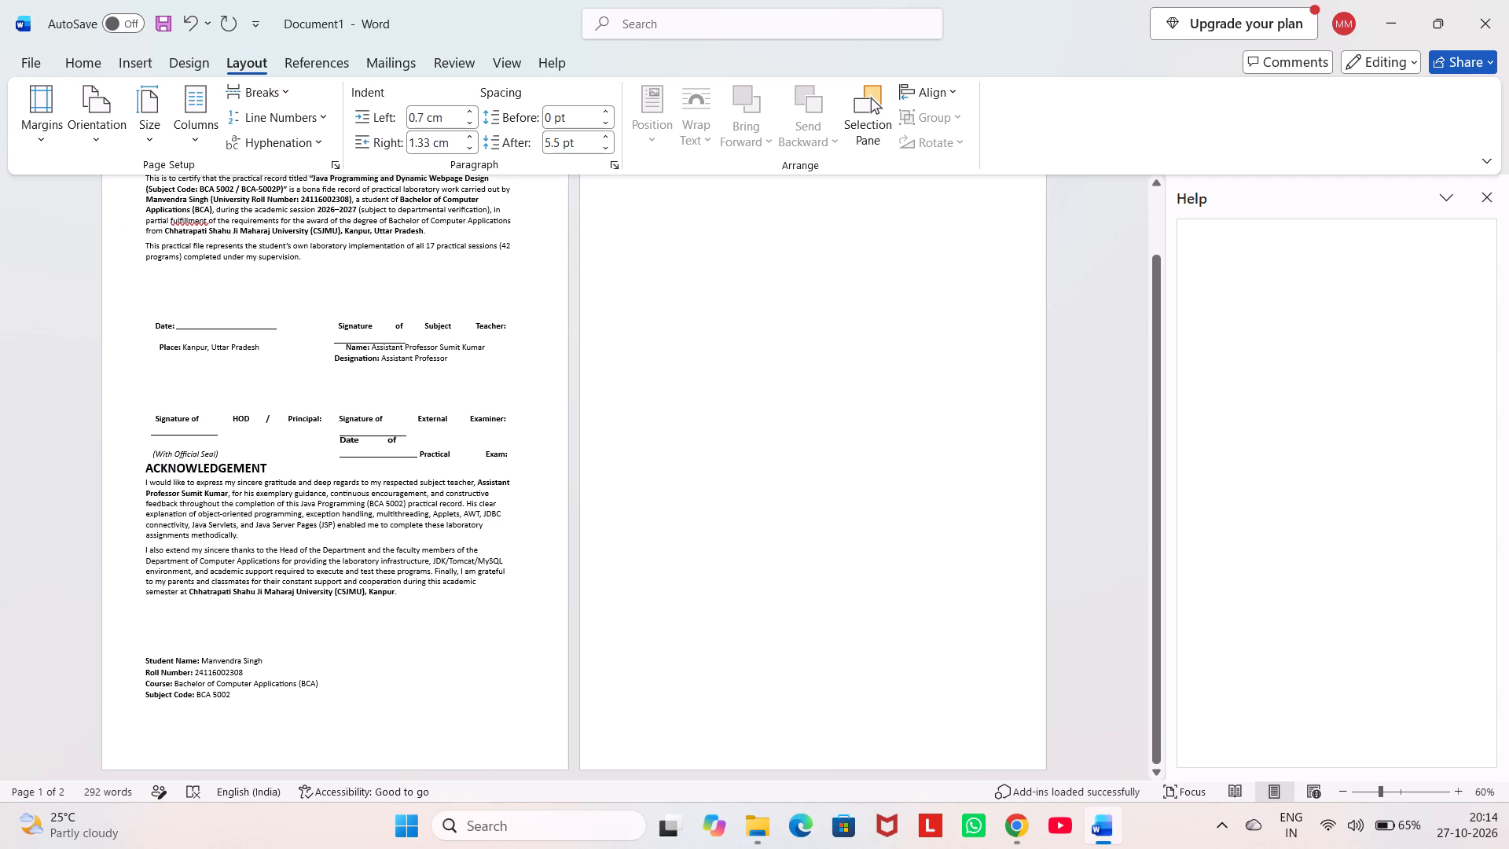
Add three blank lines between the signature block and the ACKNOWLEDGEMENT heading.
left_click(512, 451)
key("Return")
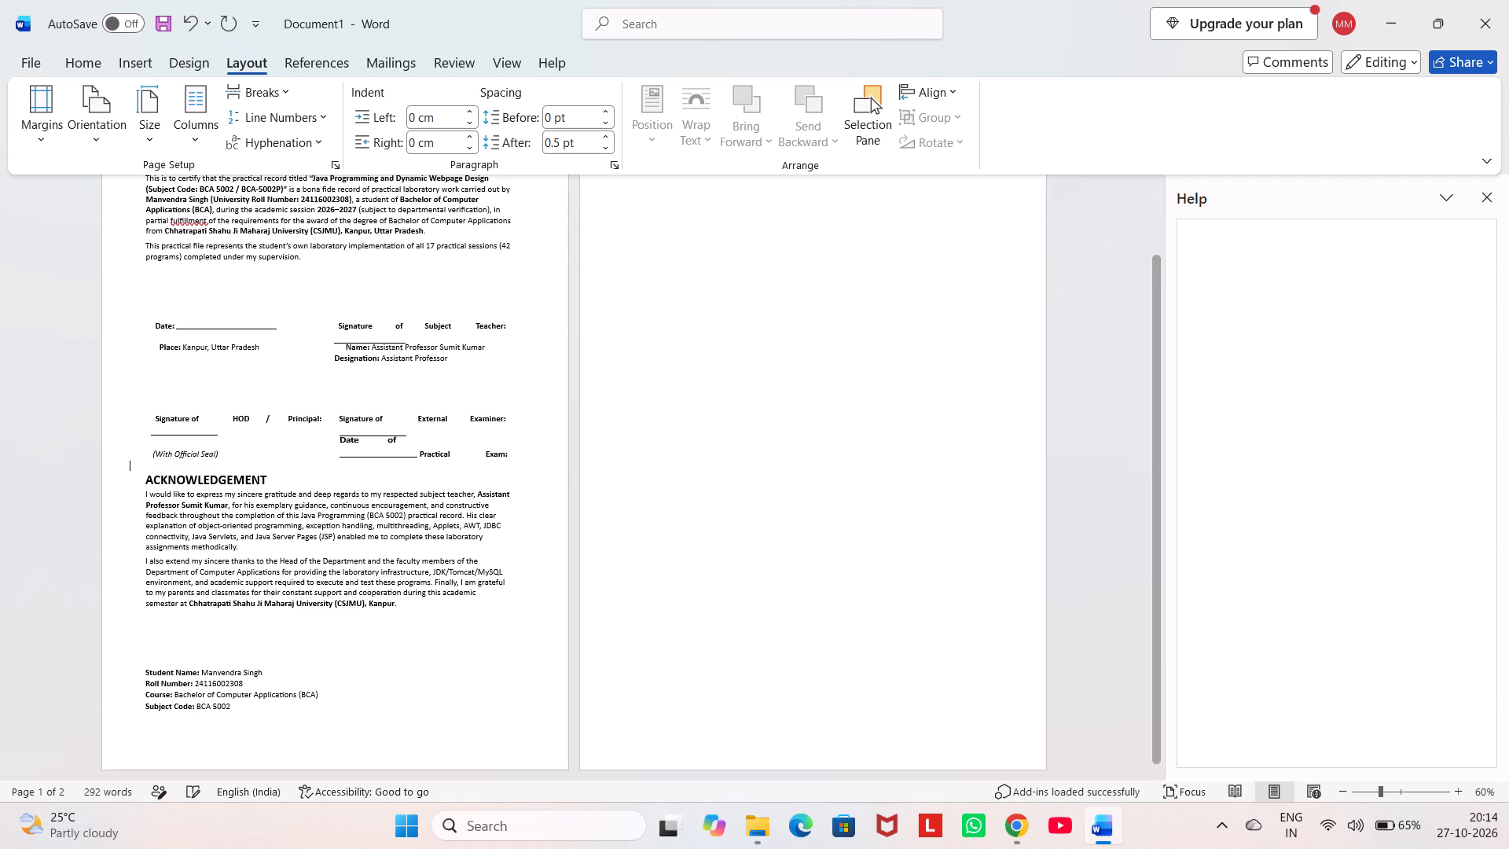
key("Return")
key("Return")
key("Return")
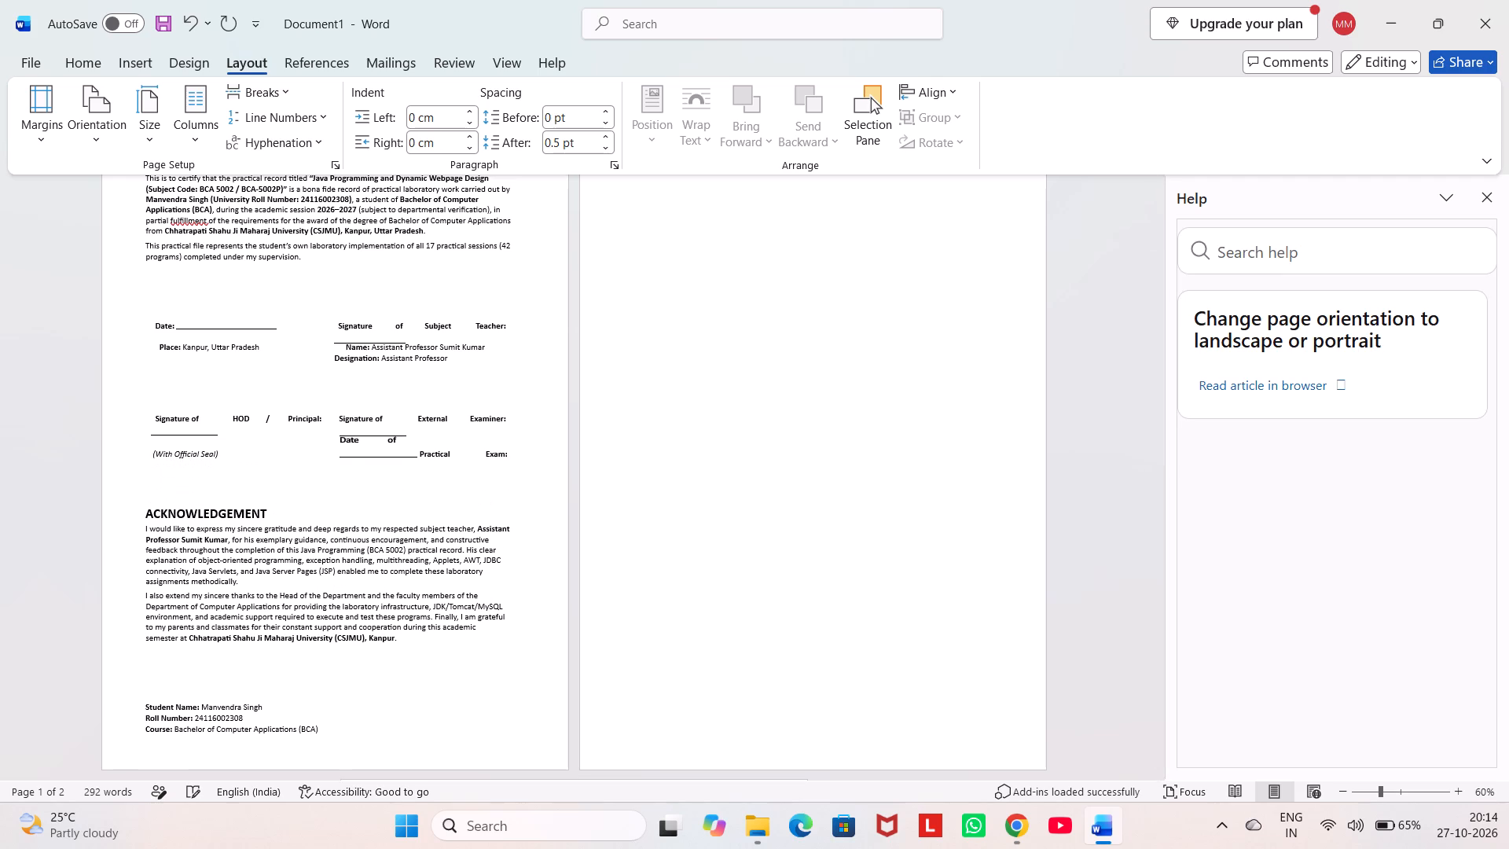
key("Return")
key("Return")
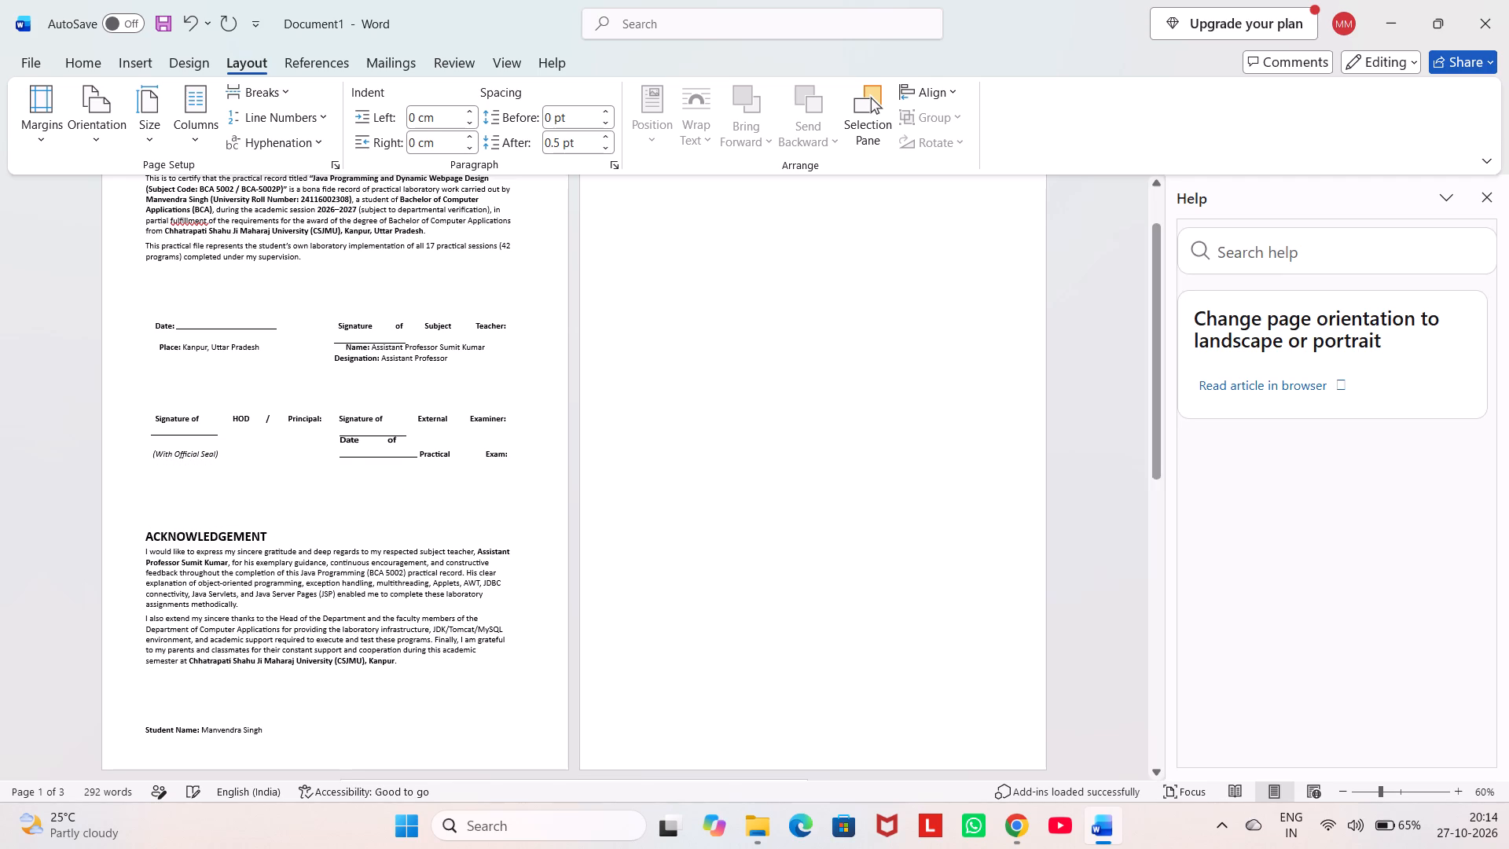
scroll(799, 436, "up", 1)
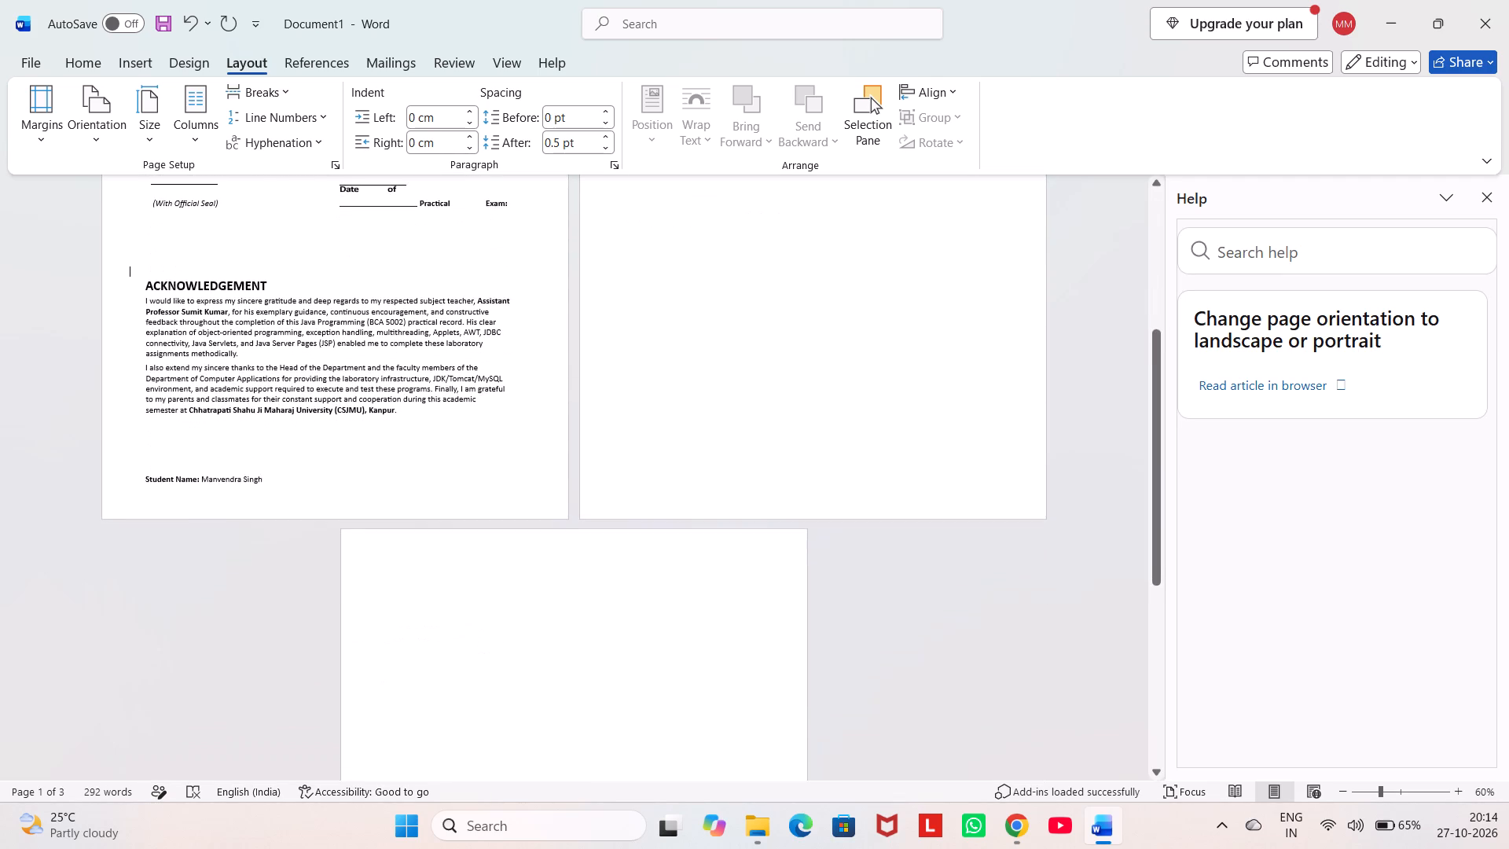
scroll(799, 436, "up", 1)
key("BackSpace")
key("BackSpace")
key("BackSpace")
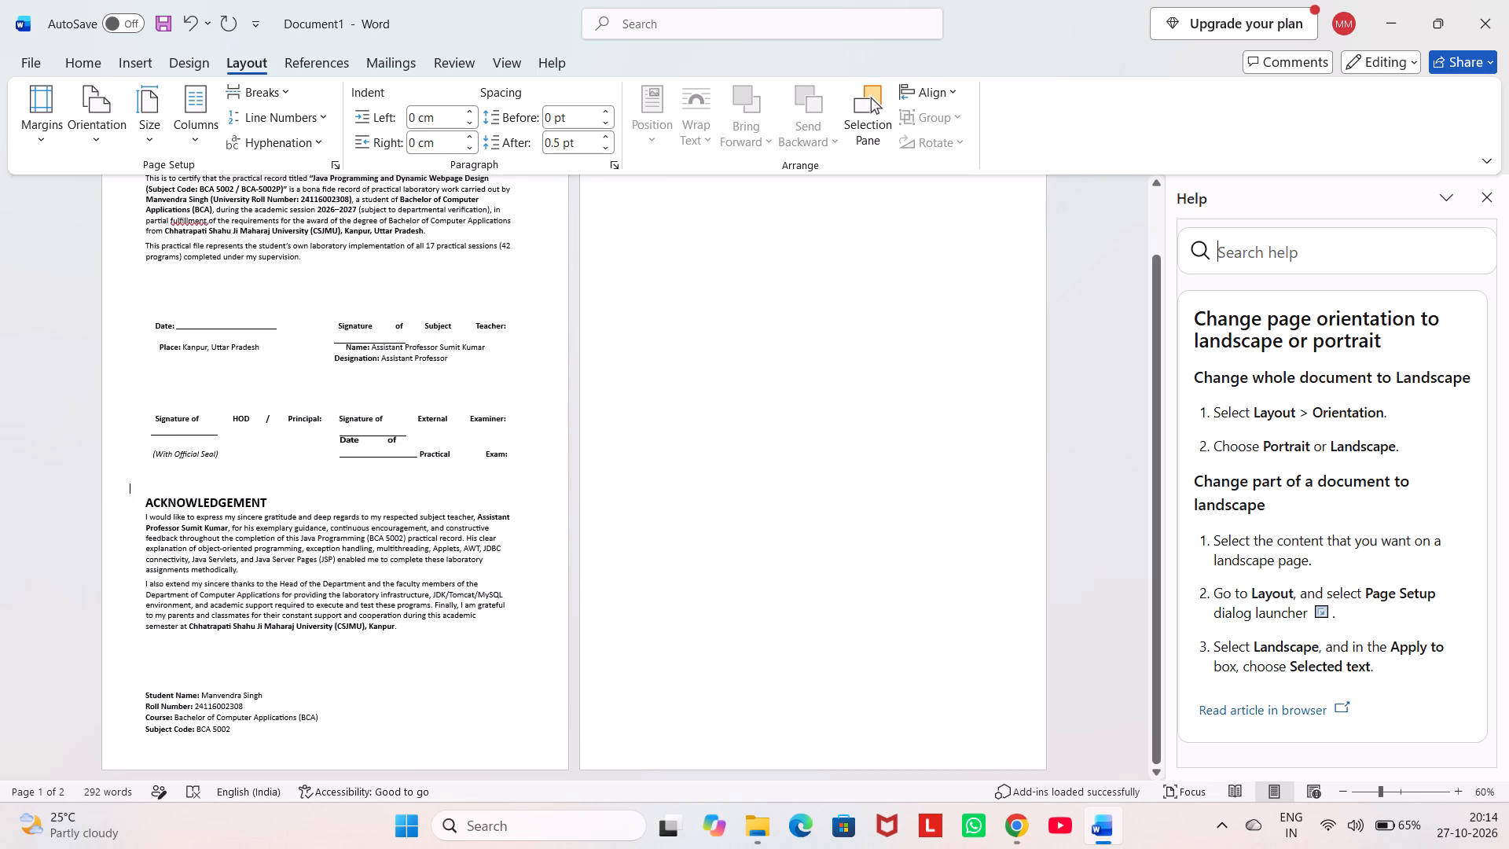
Join the Date line to the certificate paragraph above, and break it back onto its own line indented with five spaces.
left_click(178, 295)
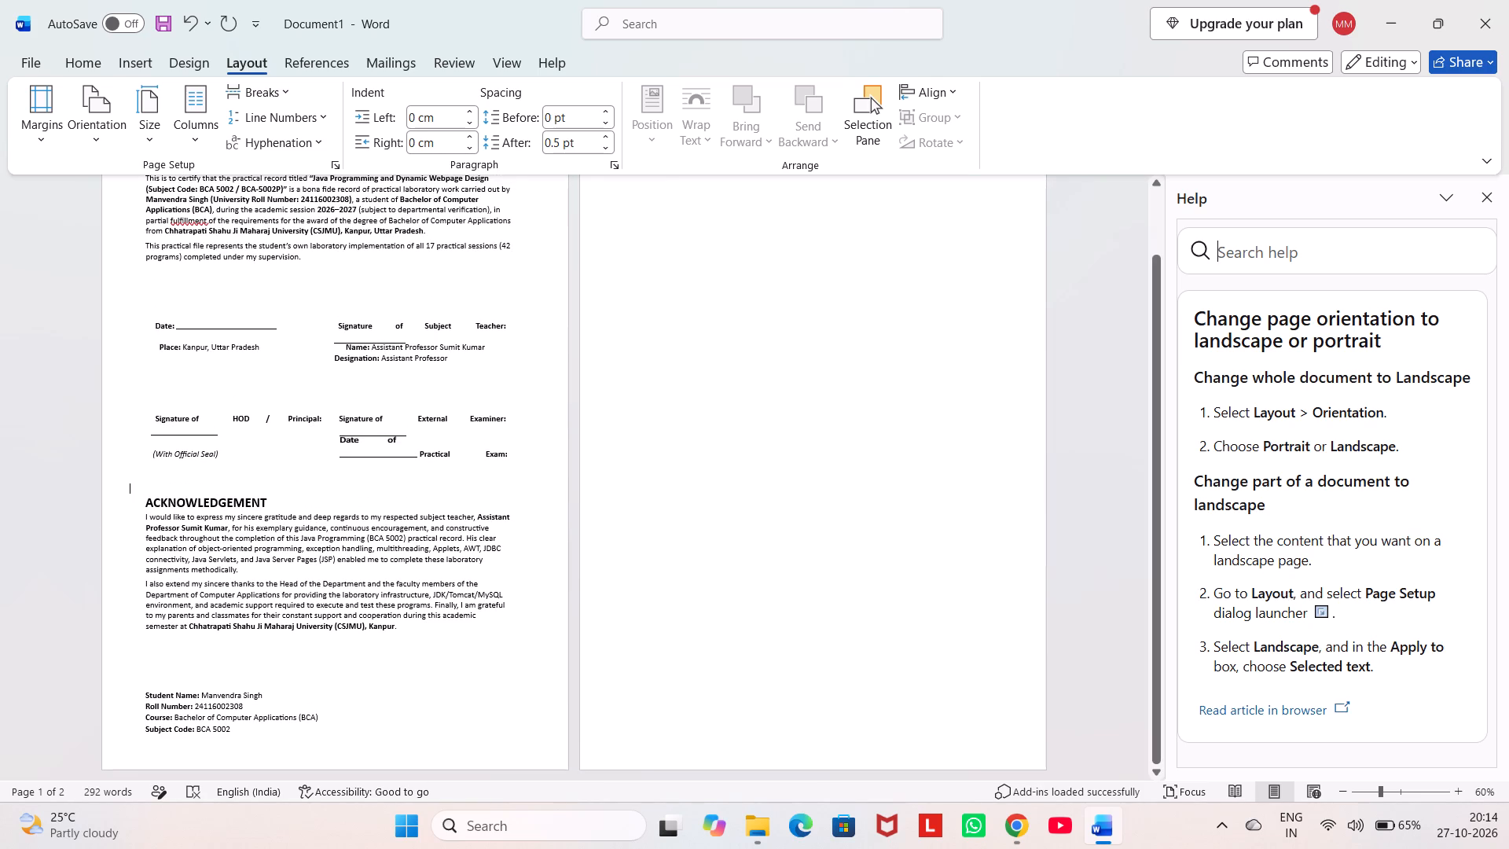
left_click(178, 295)
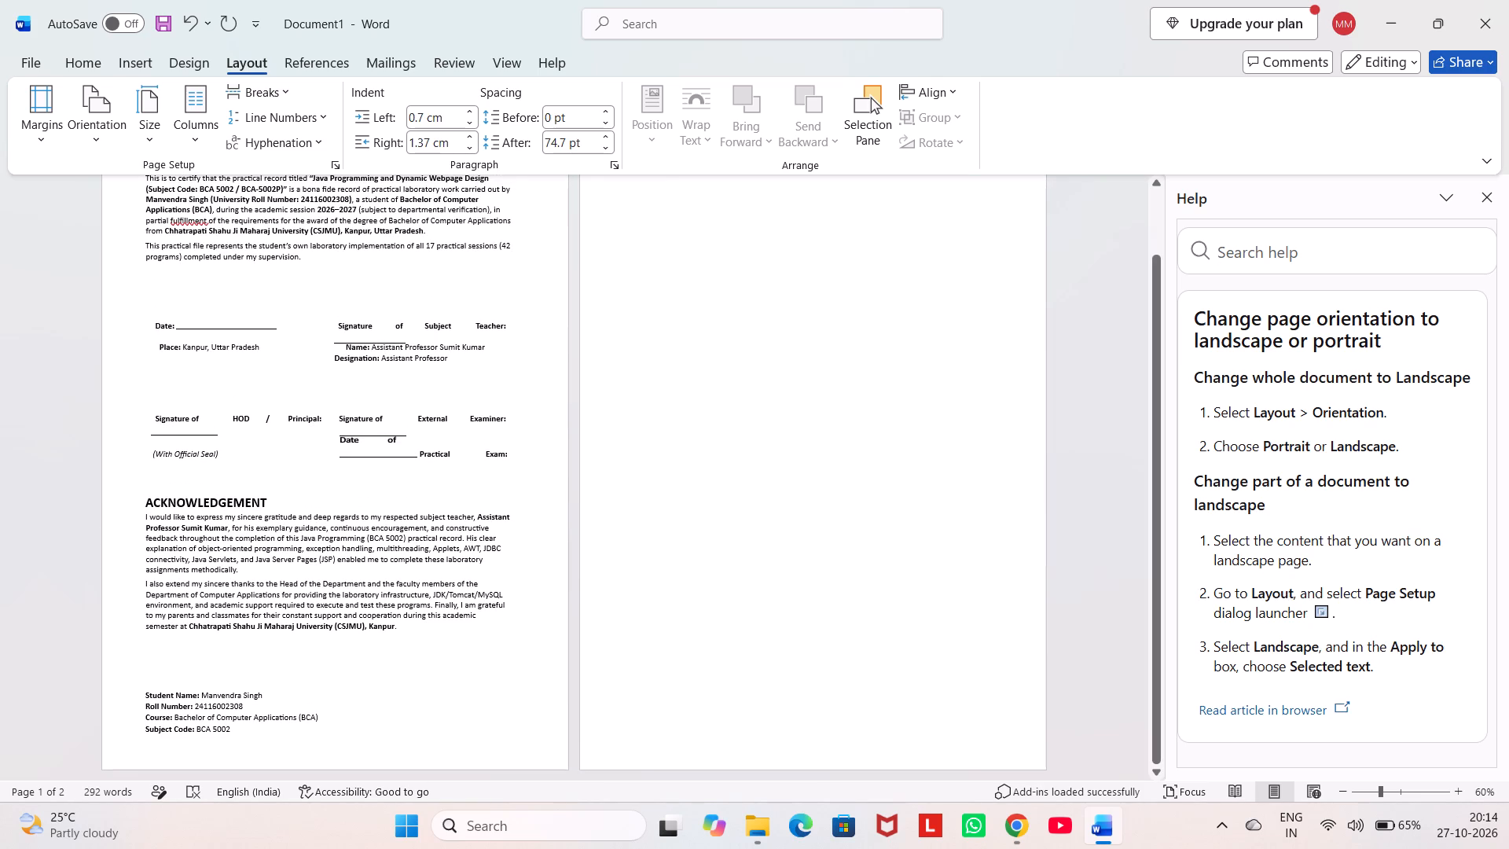
left_click(152, 323)
key("BackSpace")
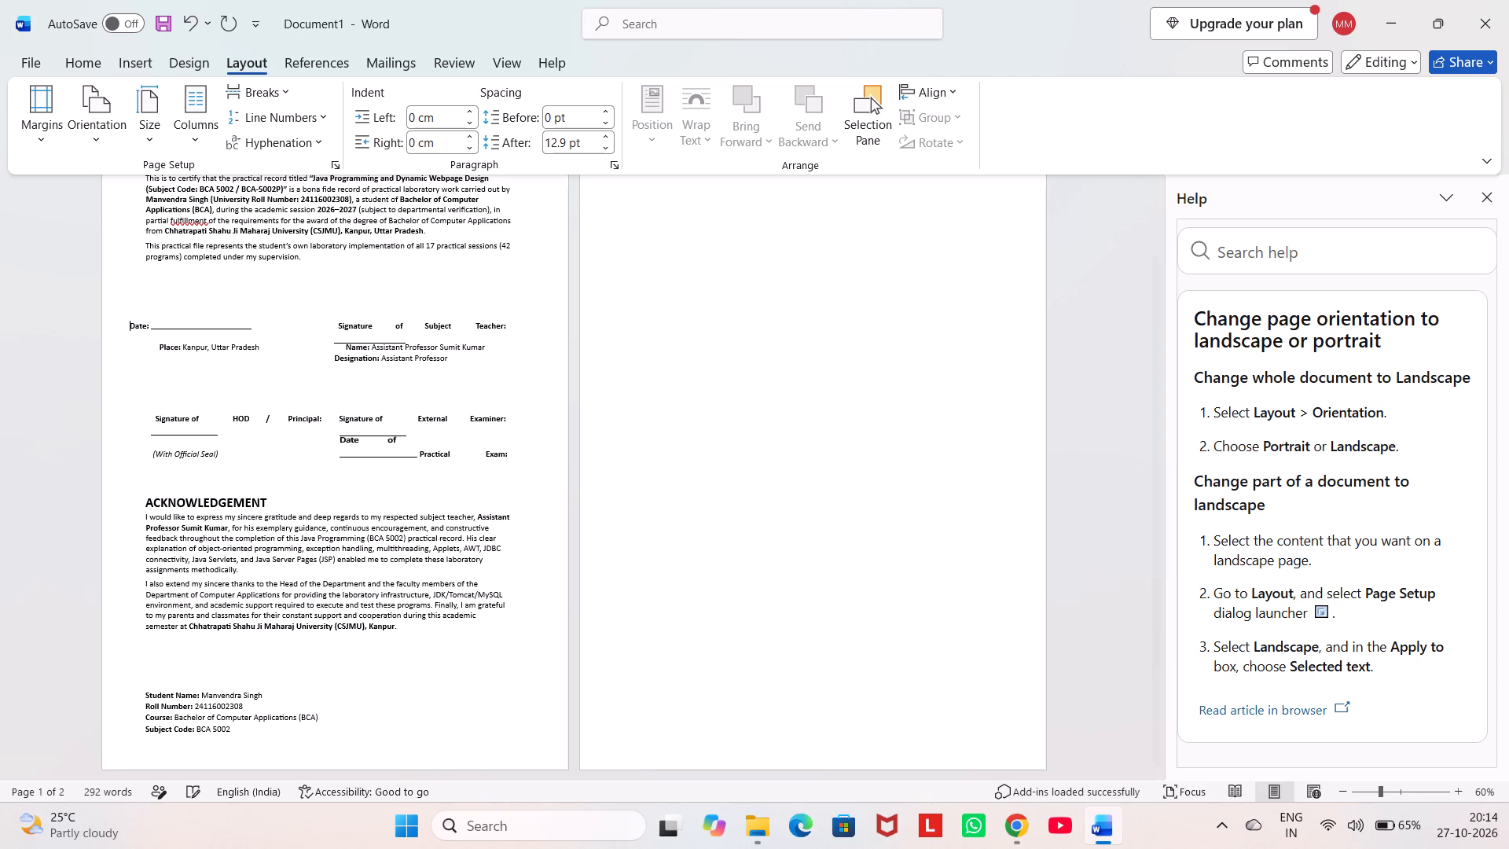
key("BackSpace")
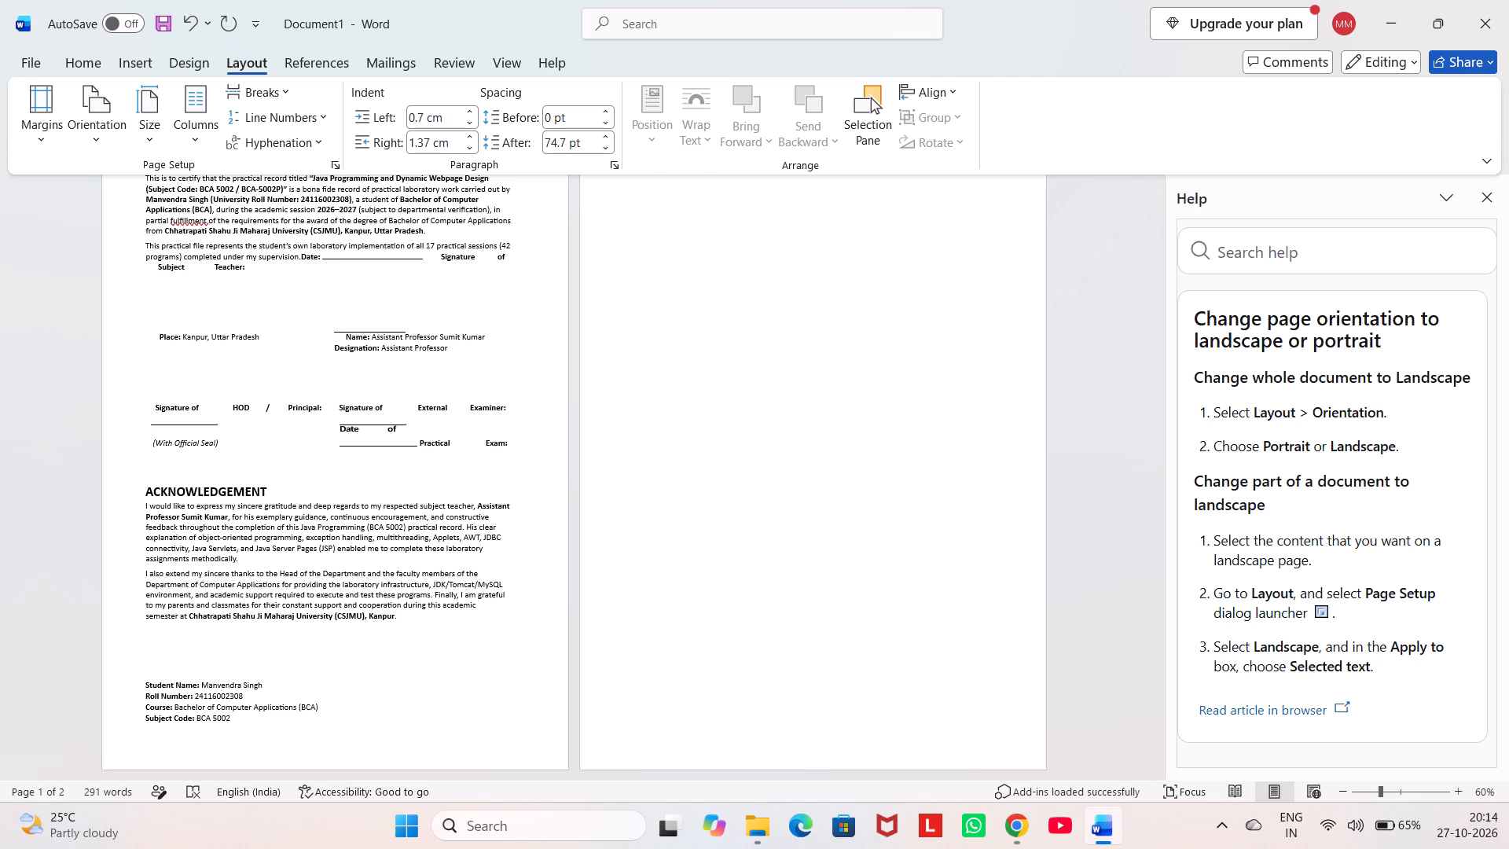
key("Return")
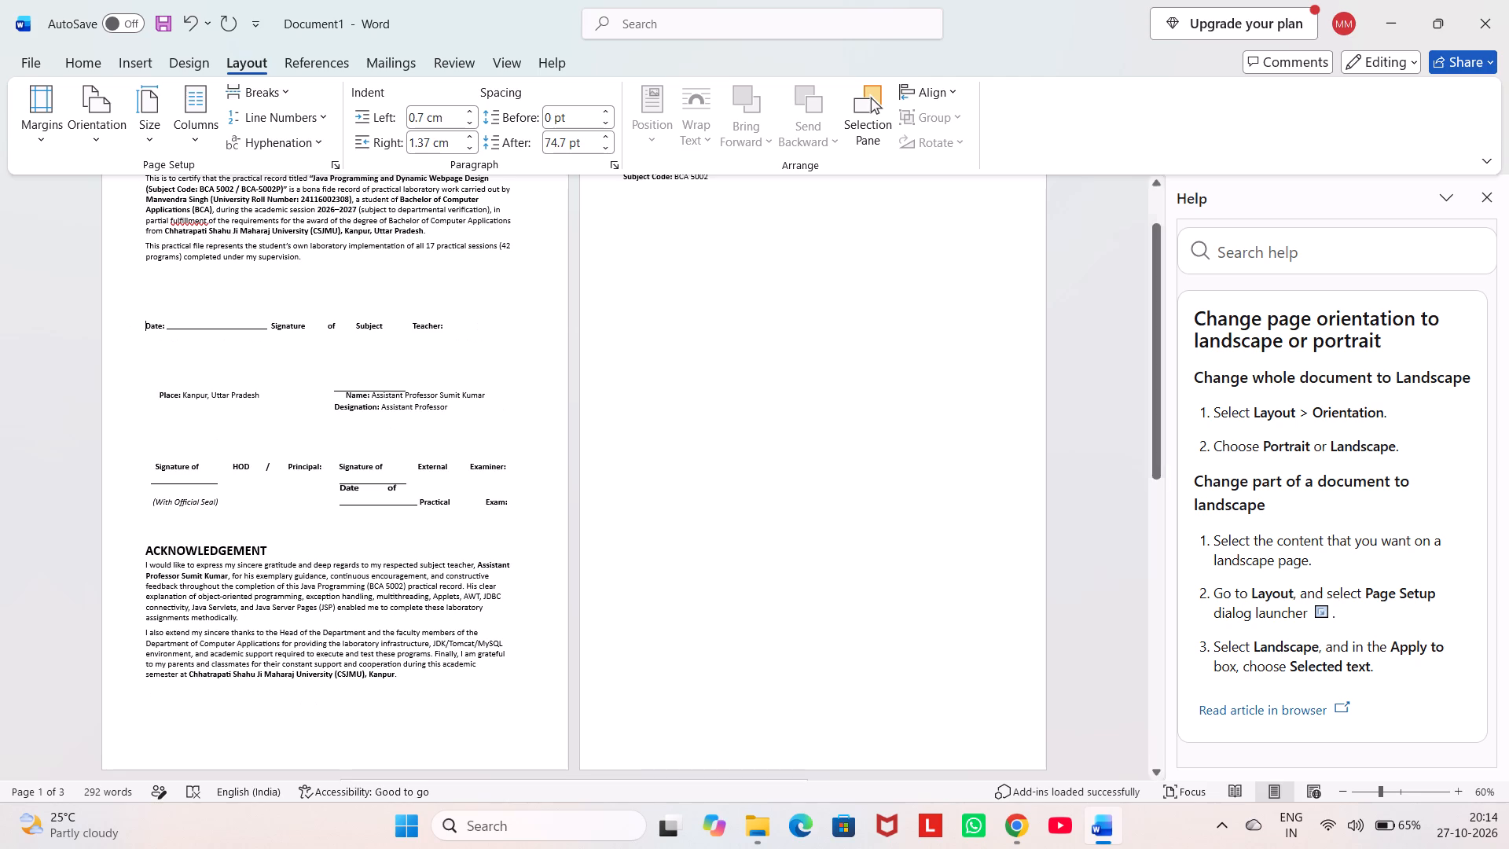
key("space")
key("space")
key("space")
key("space")
key("space")
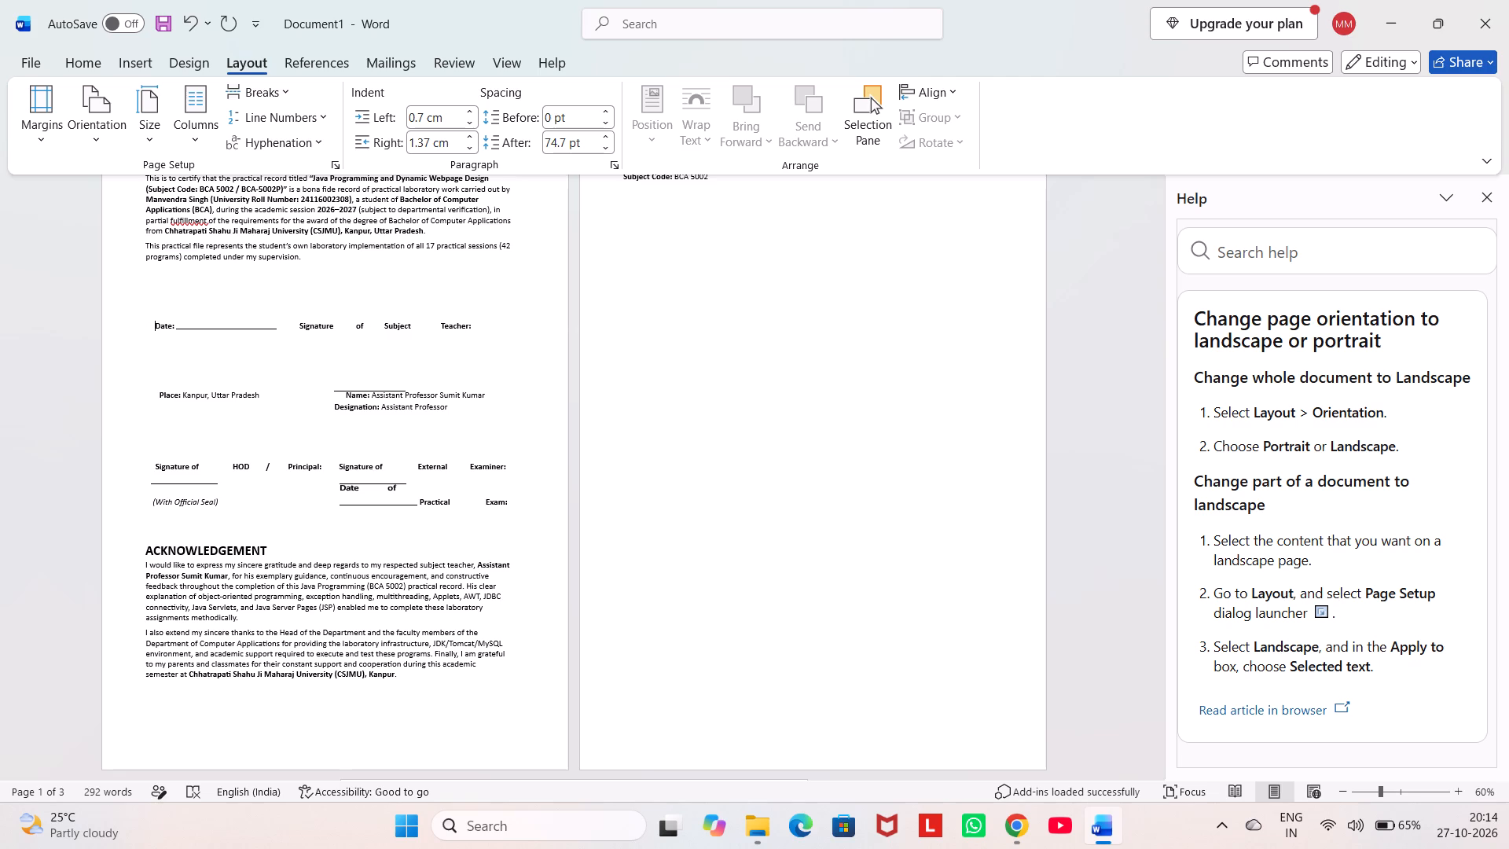
Delete the blank lines above the ACKNOWLEDGEMENT heading so it directly follows the signature block, undoing any deletion beyond that.
scroll(182, 284, "up", 1)
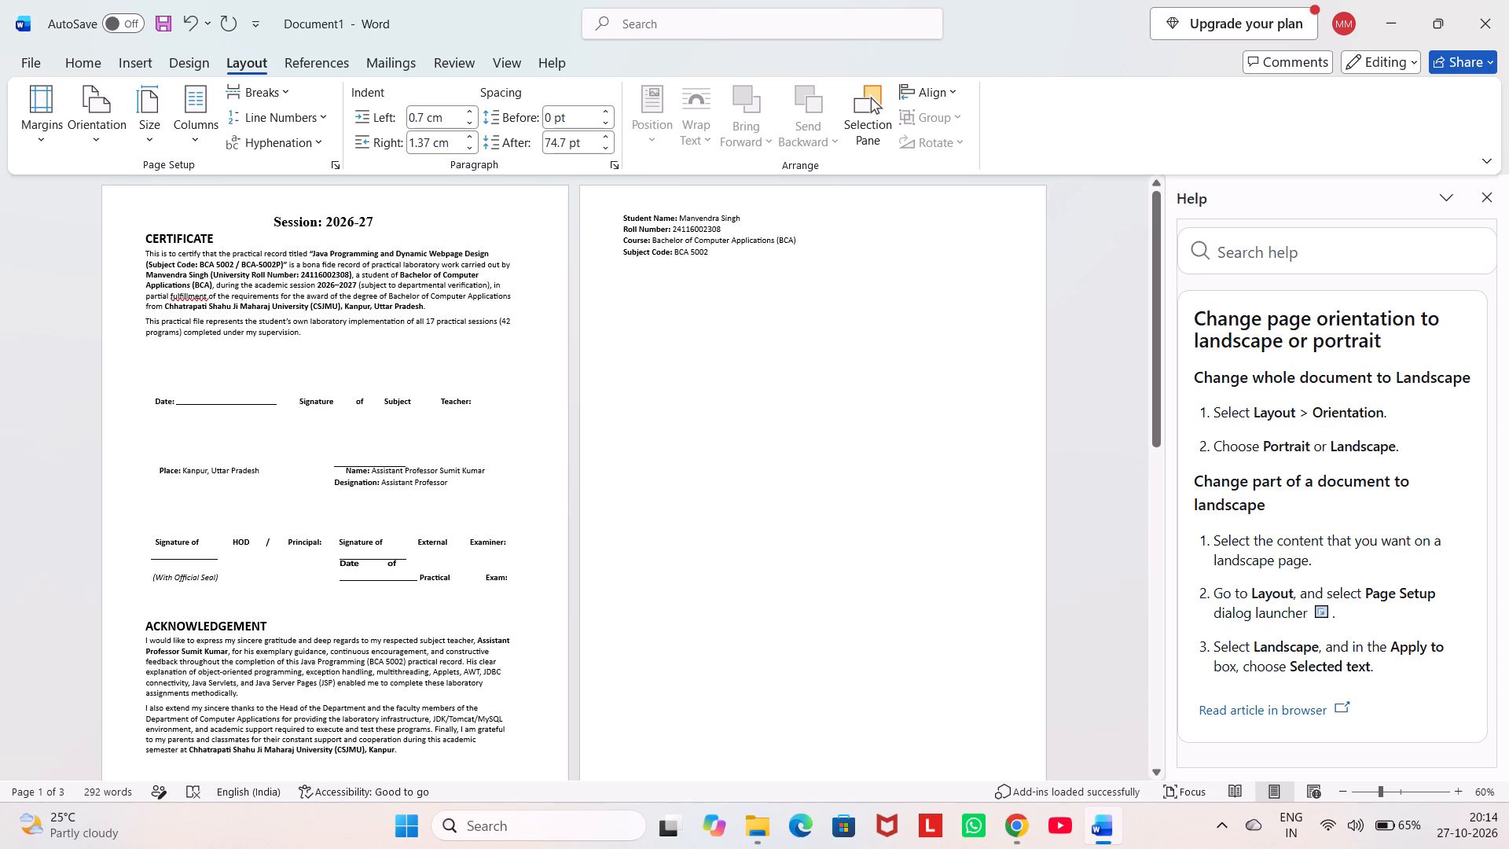
scroll(372, 367, "down", 2)
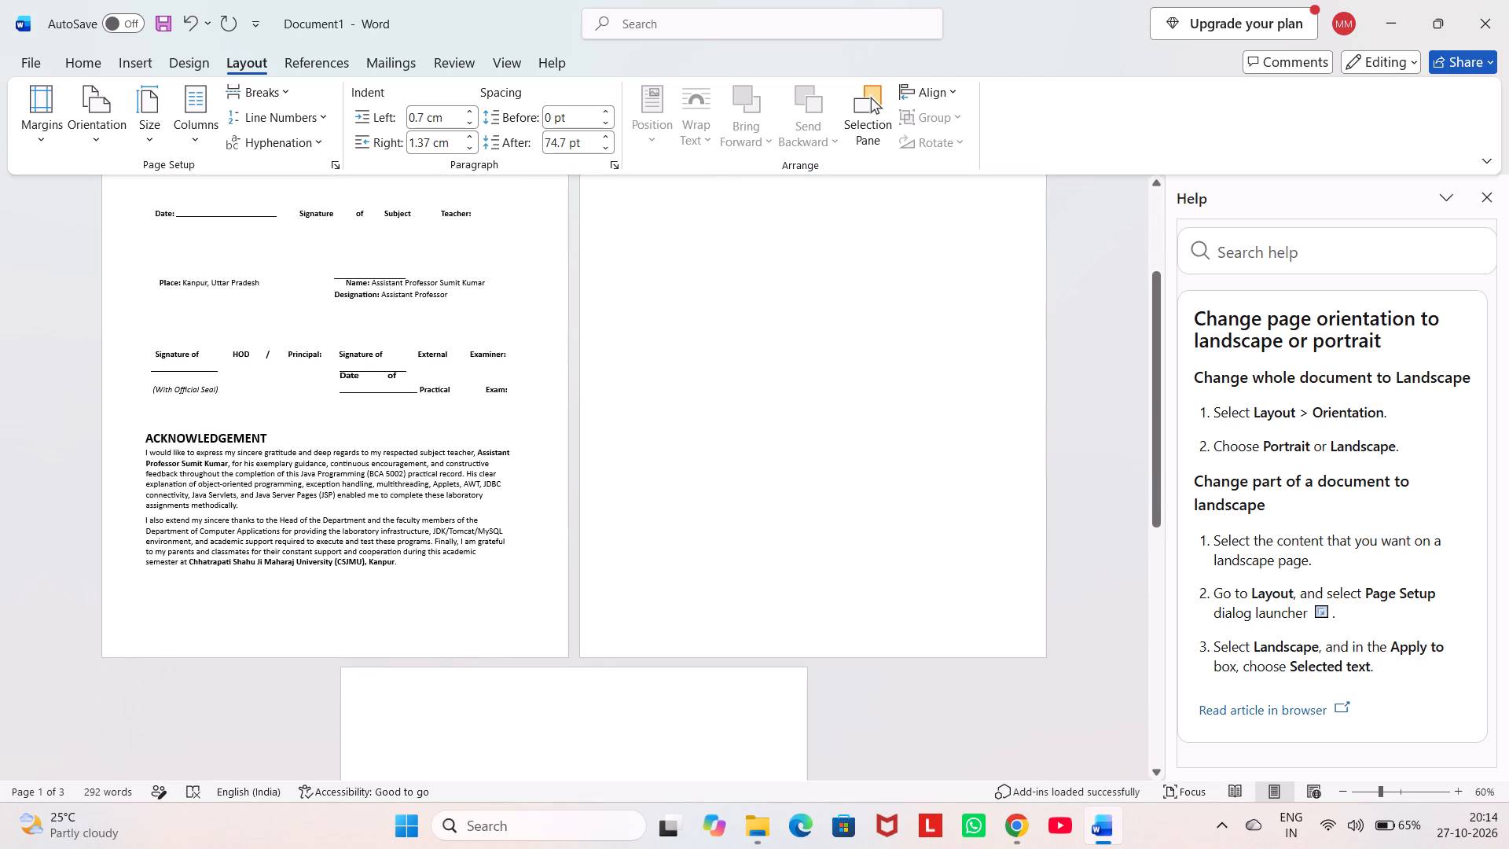
scroll(414, 538, "up", 1)
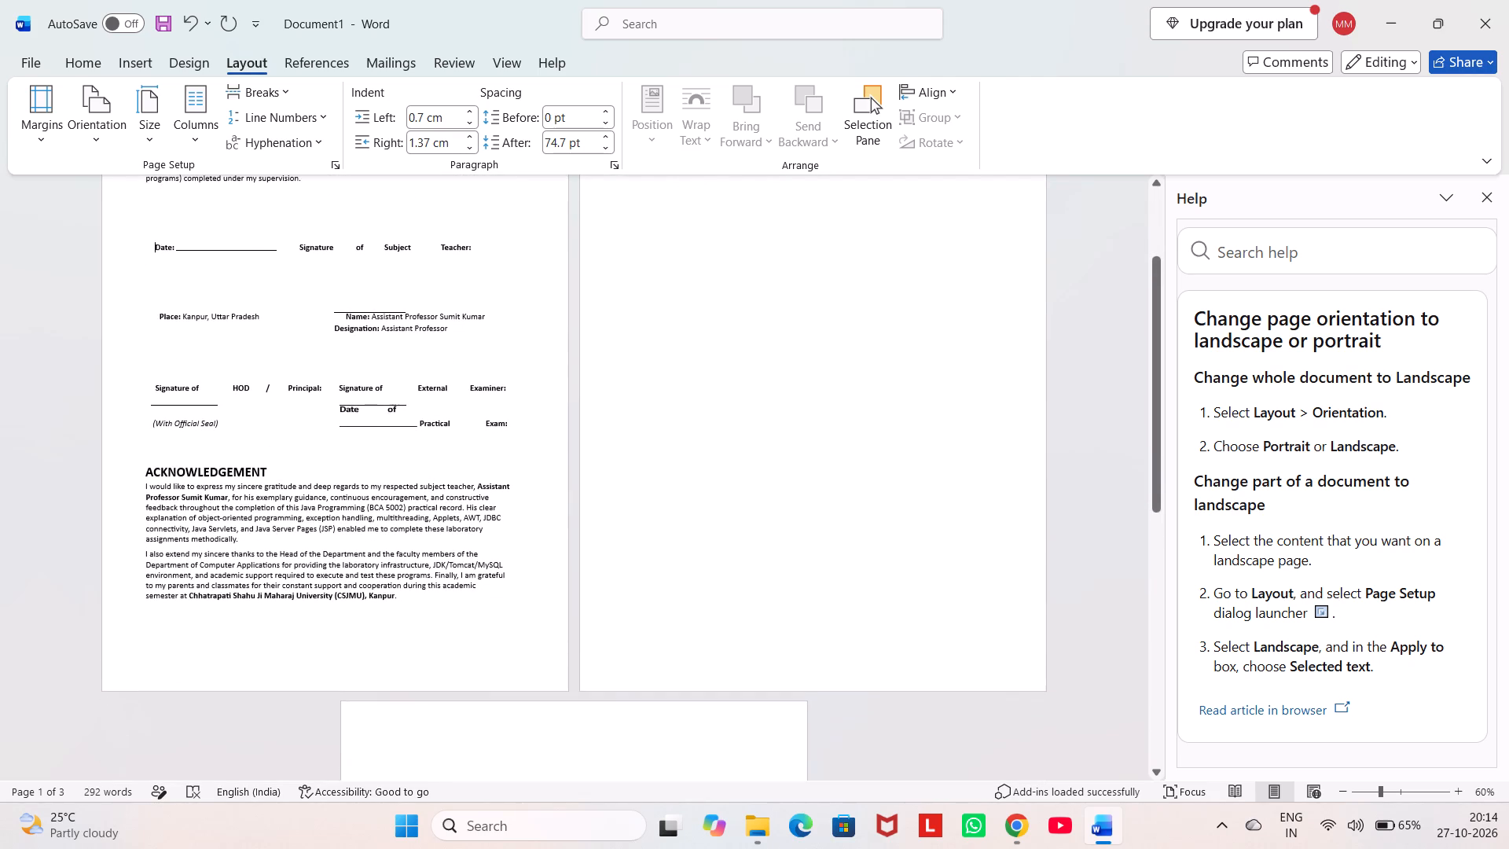
left_click(142, 465)
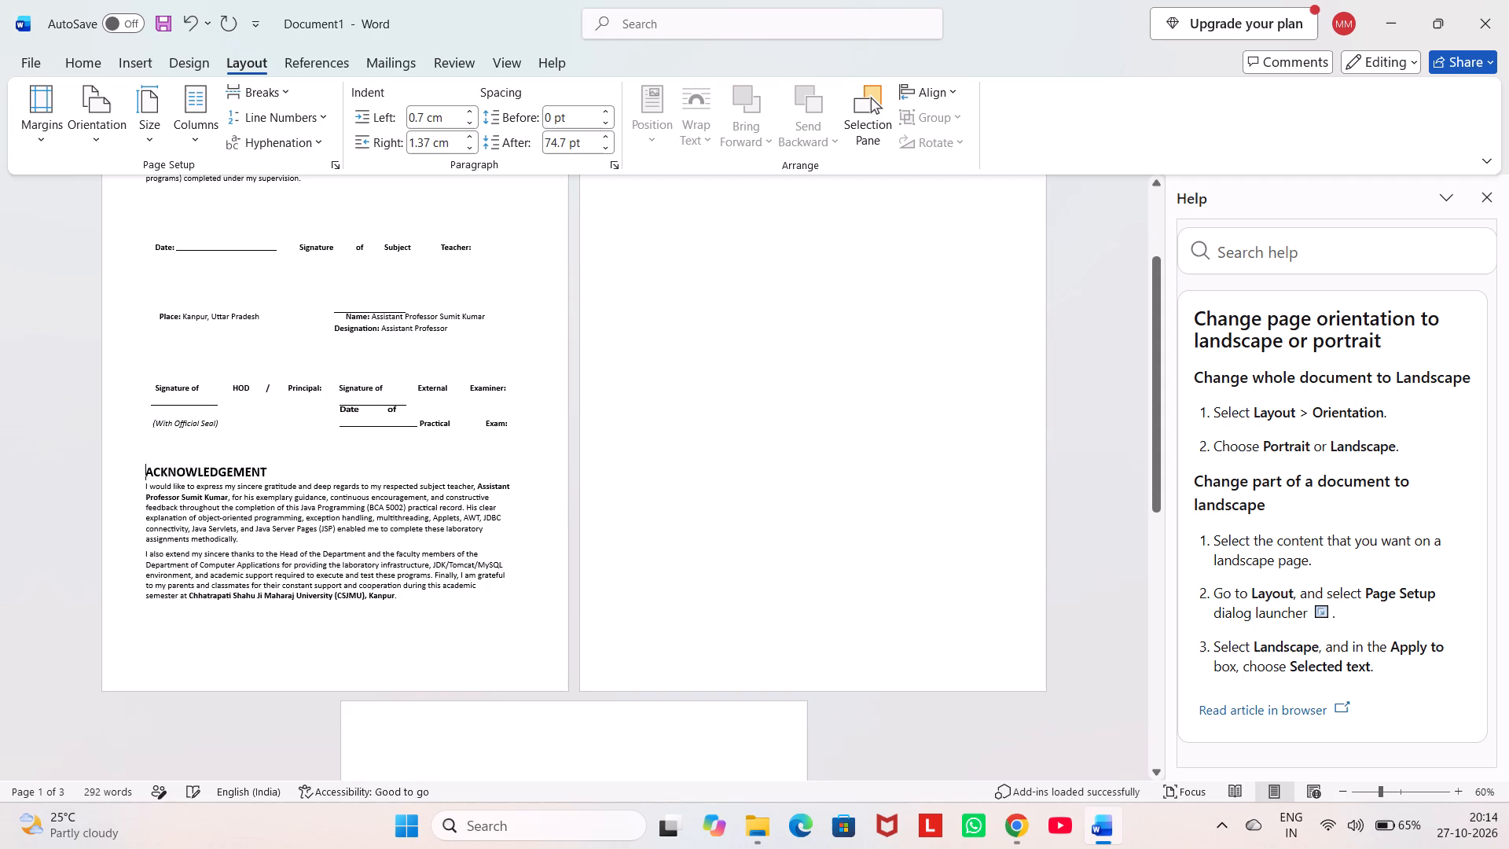
key("BackSpace")
key("BackSpace")
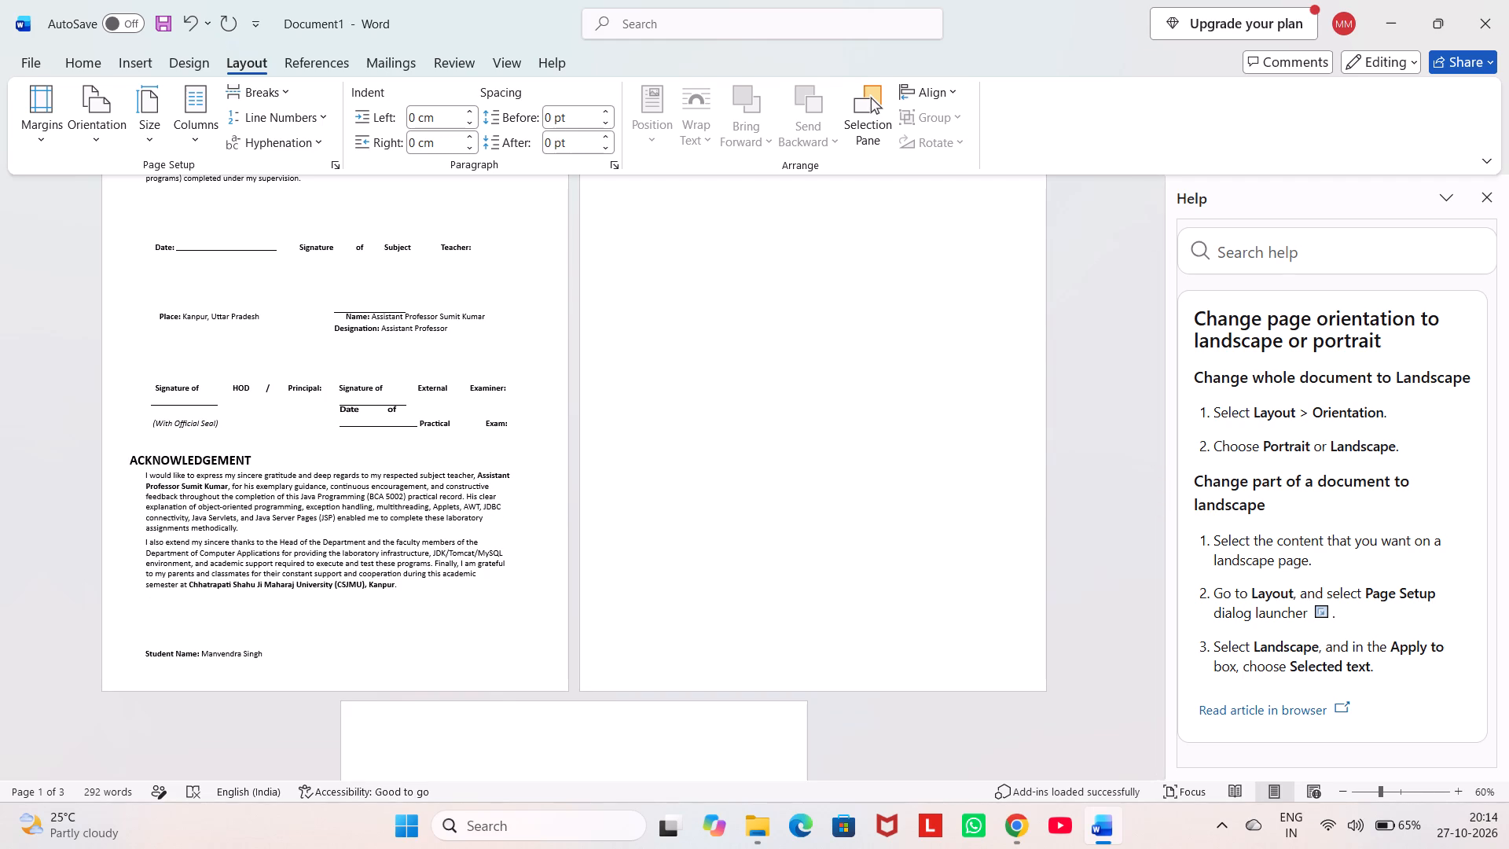
key("BackSpace")
key("BackSpace")
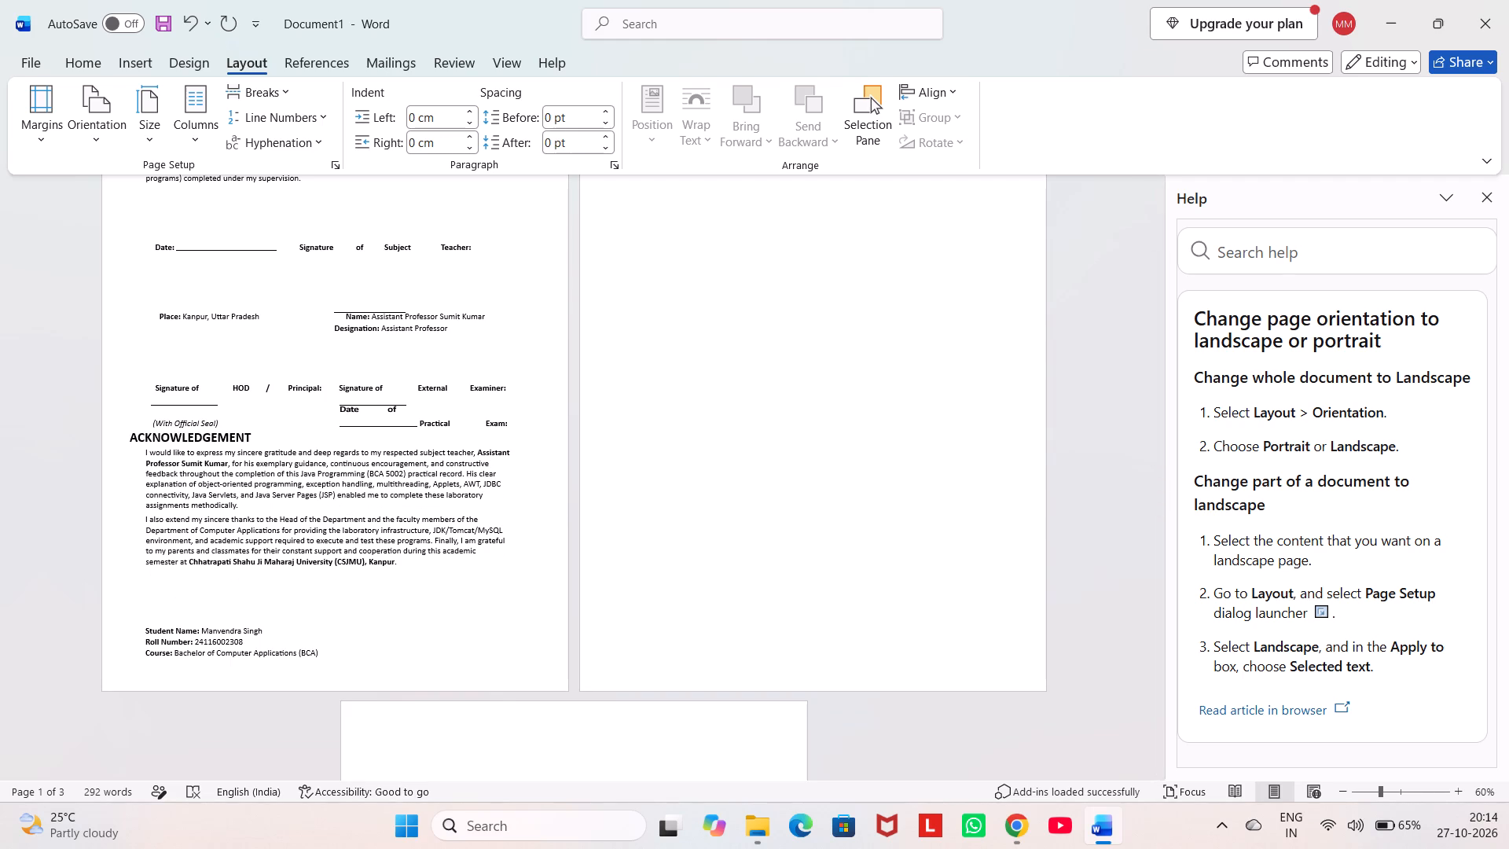
key("BackSpace")
key("BackSpace")
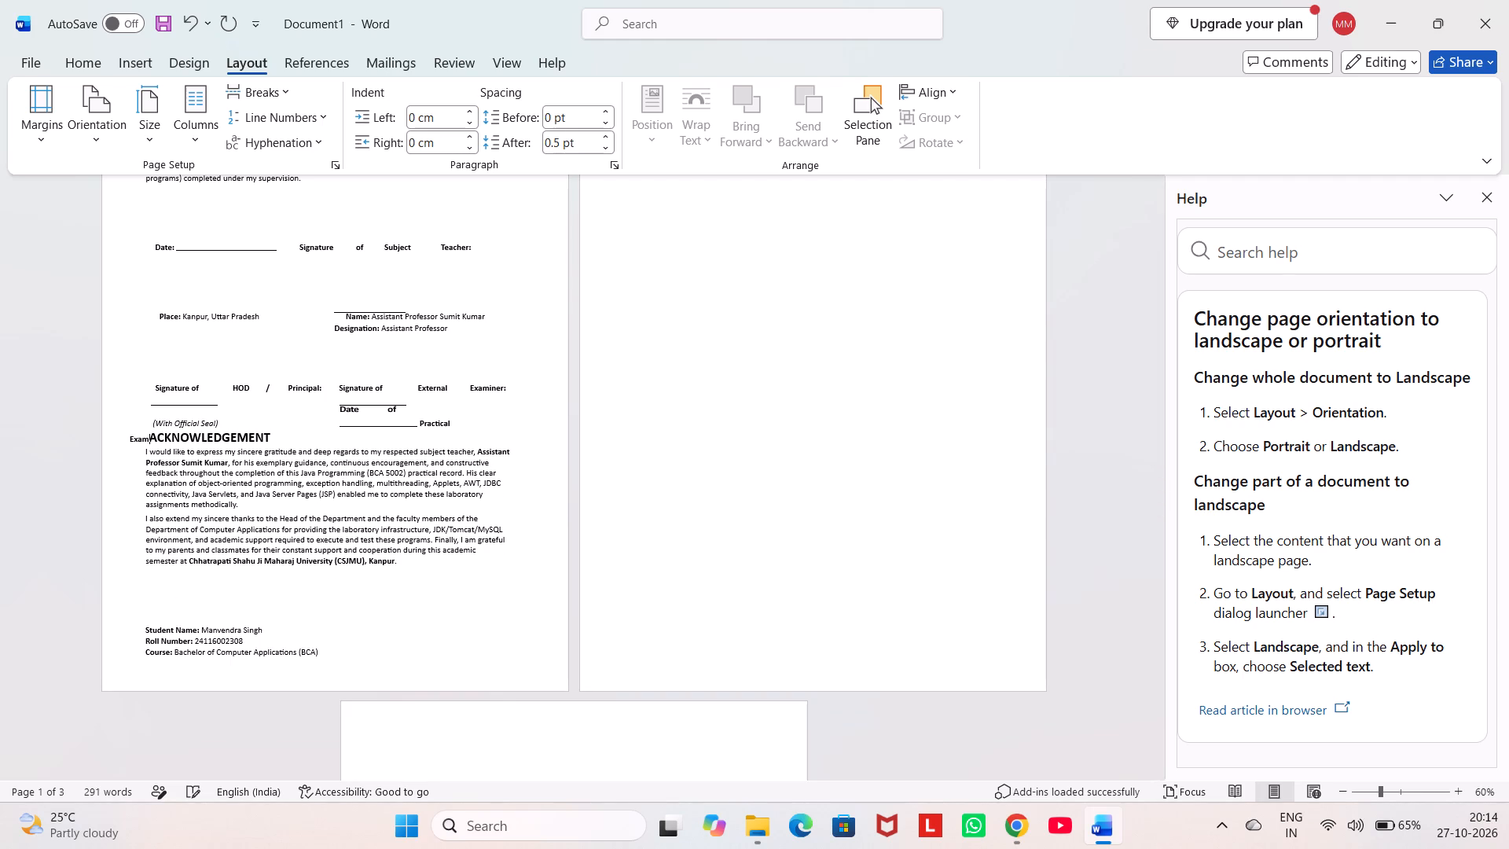
key("ctrl+z")
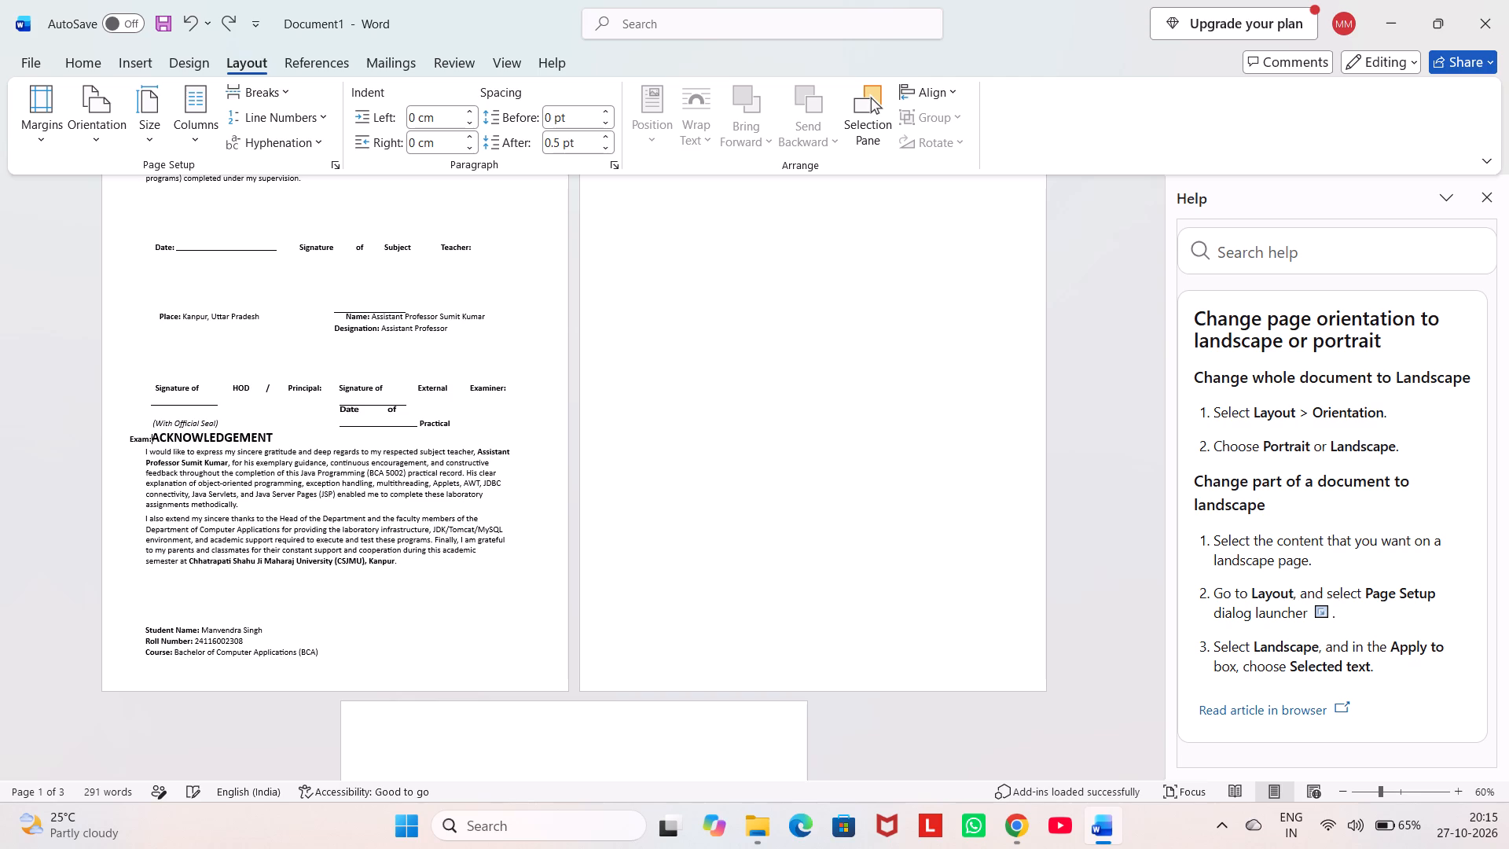
key("ctrl+z")
Indent the ACKNOWLEDGEMENT heading with five spaces to align it with the paragraphs below.
key("space")
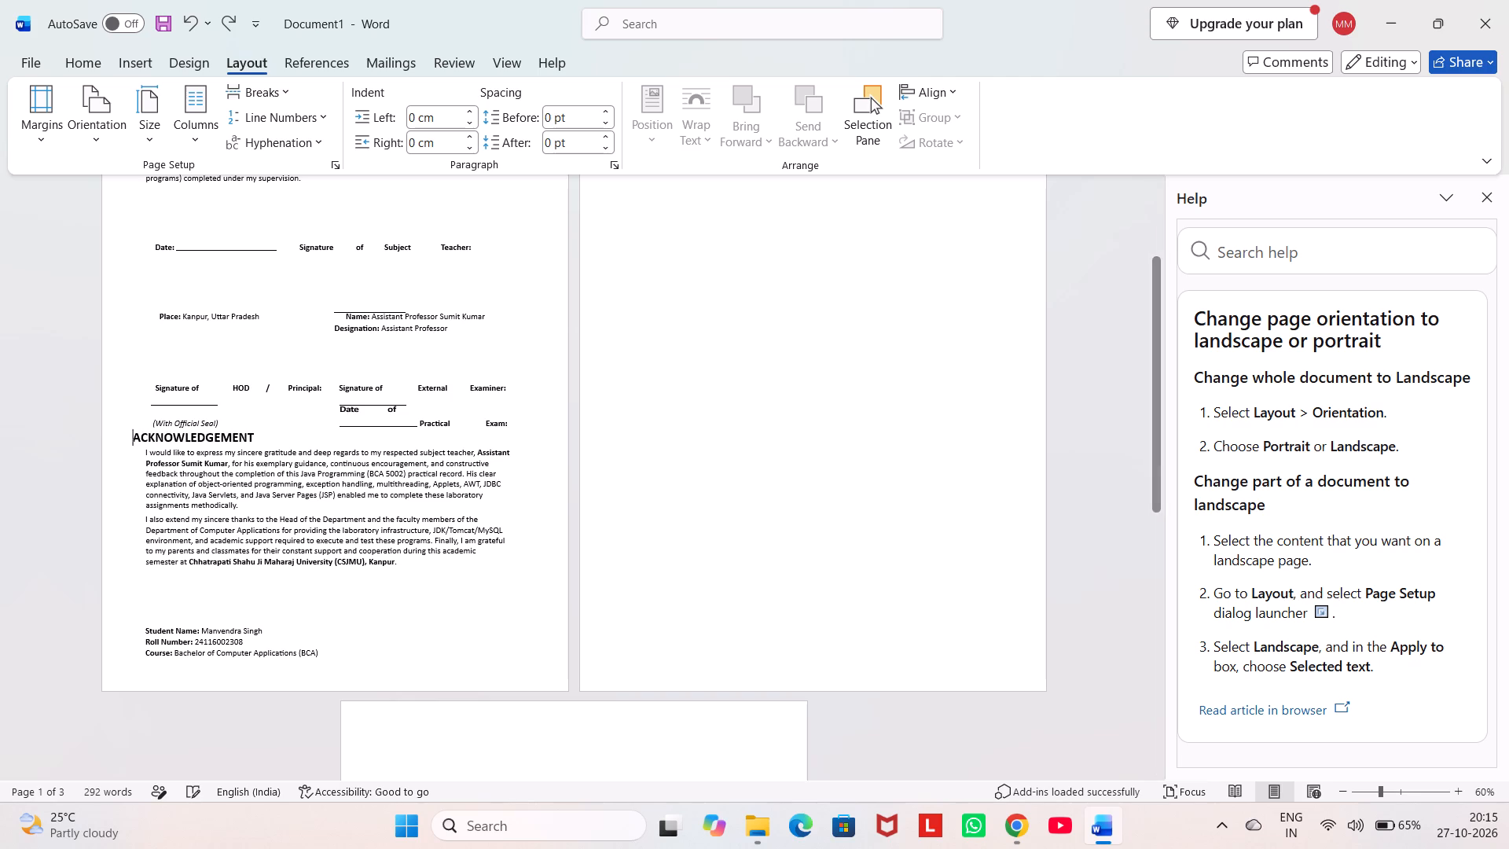
key("space")
key("space")
key("space")
key("space")
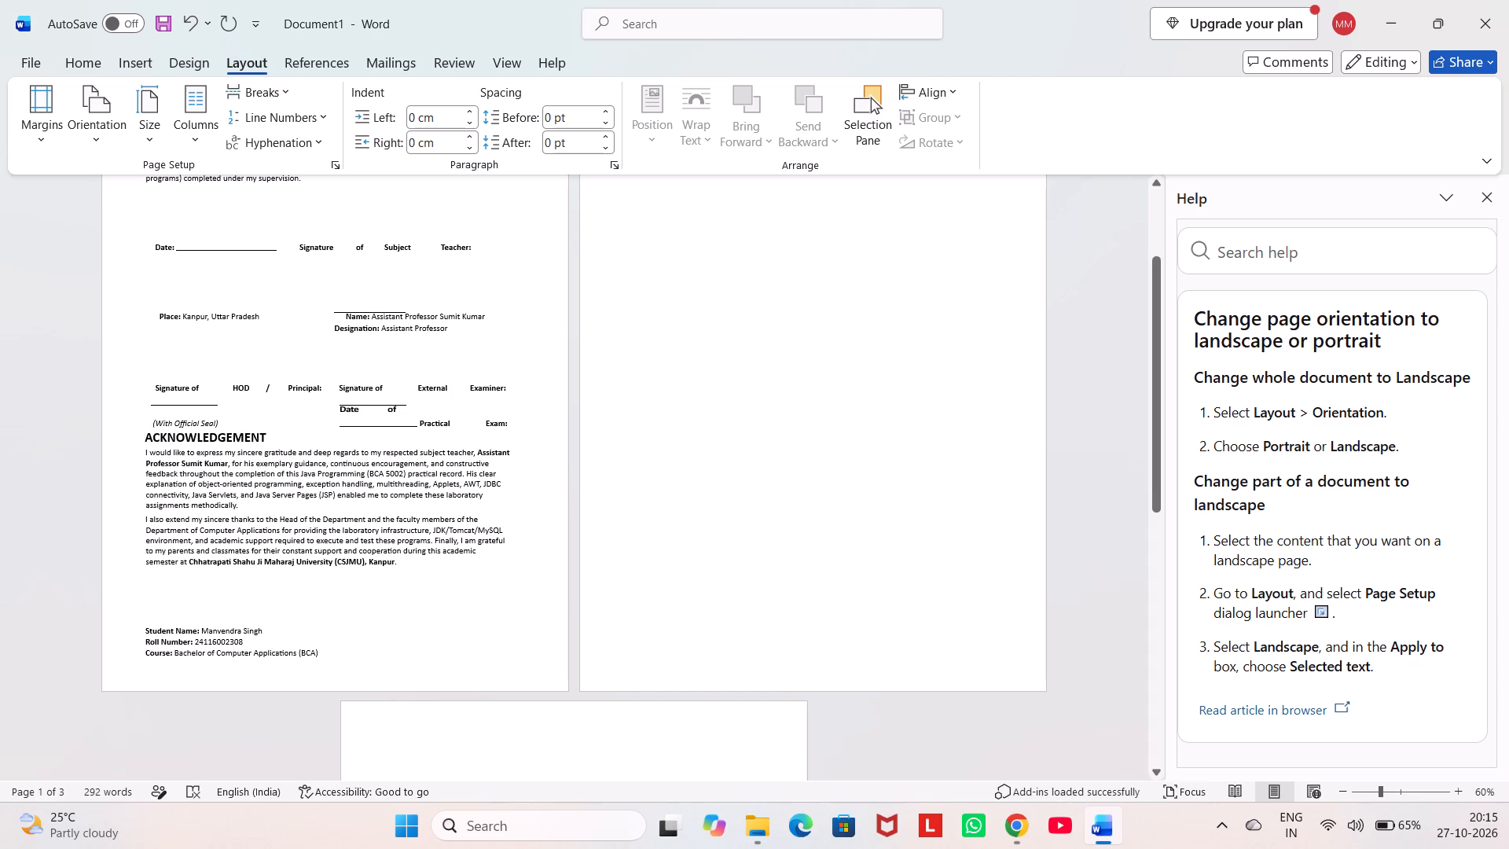
scroll(580, 413, "up", 5)
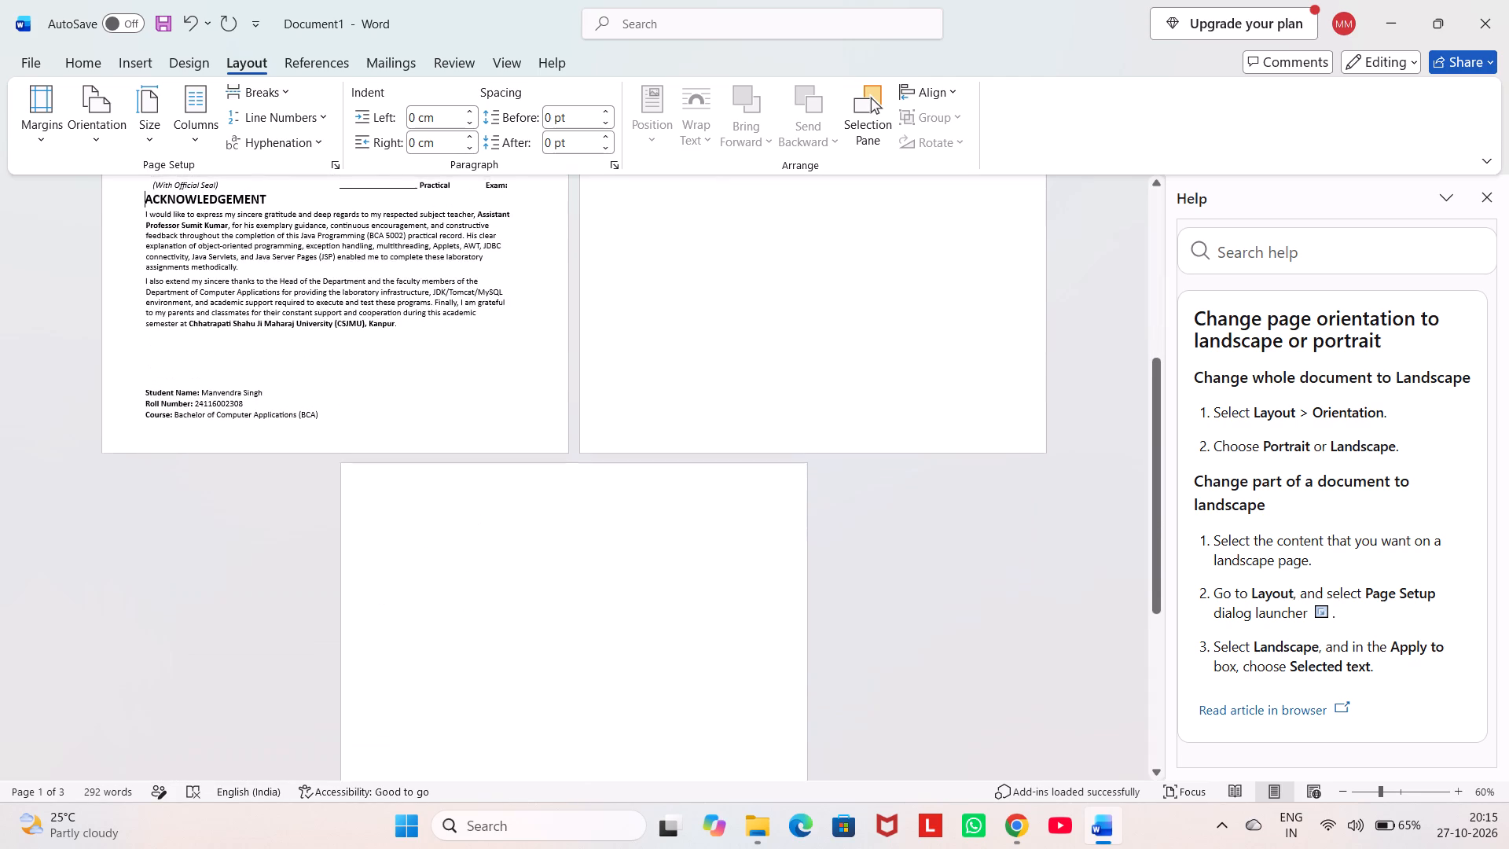
Close the Help pane beside the document.
scroll(580, 413, "up", 1)
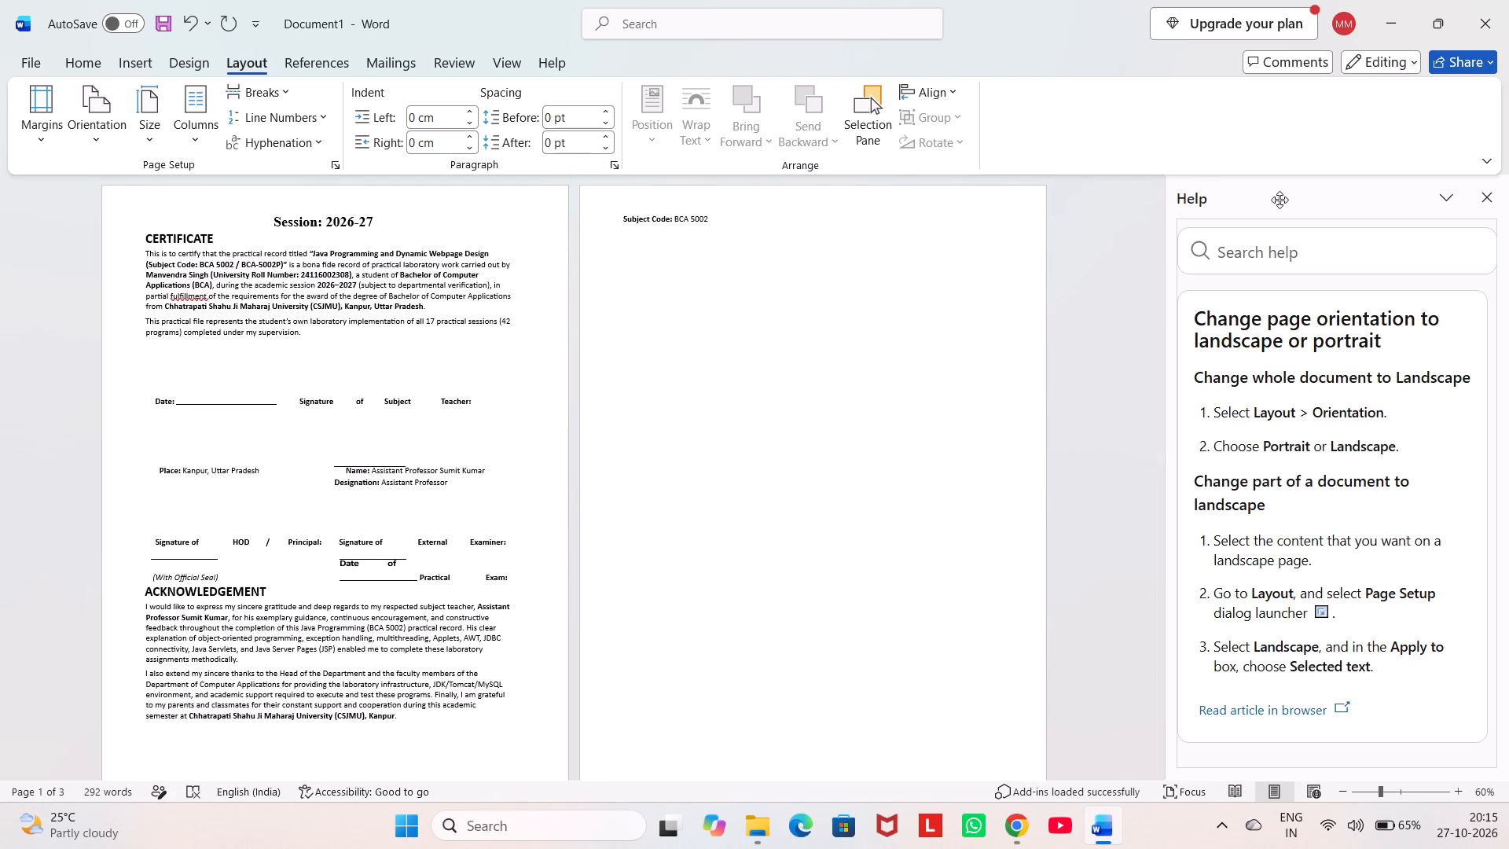
left_click(1490, 197)
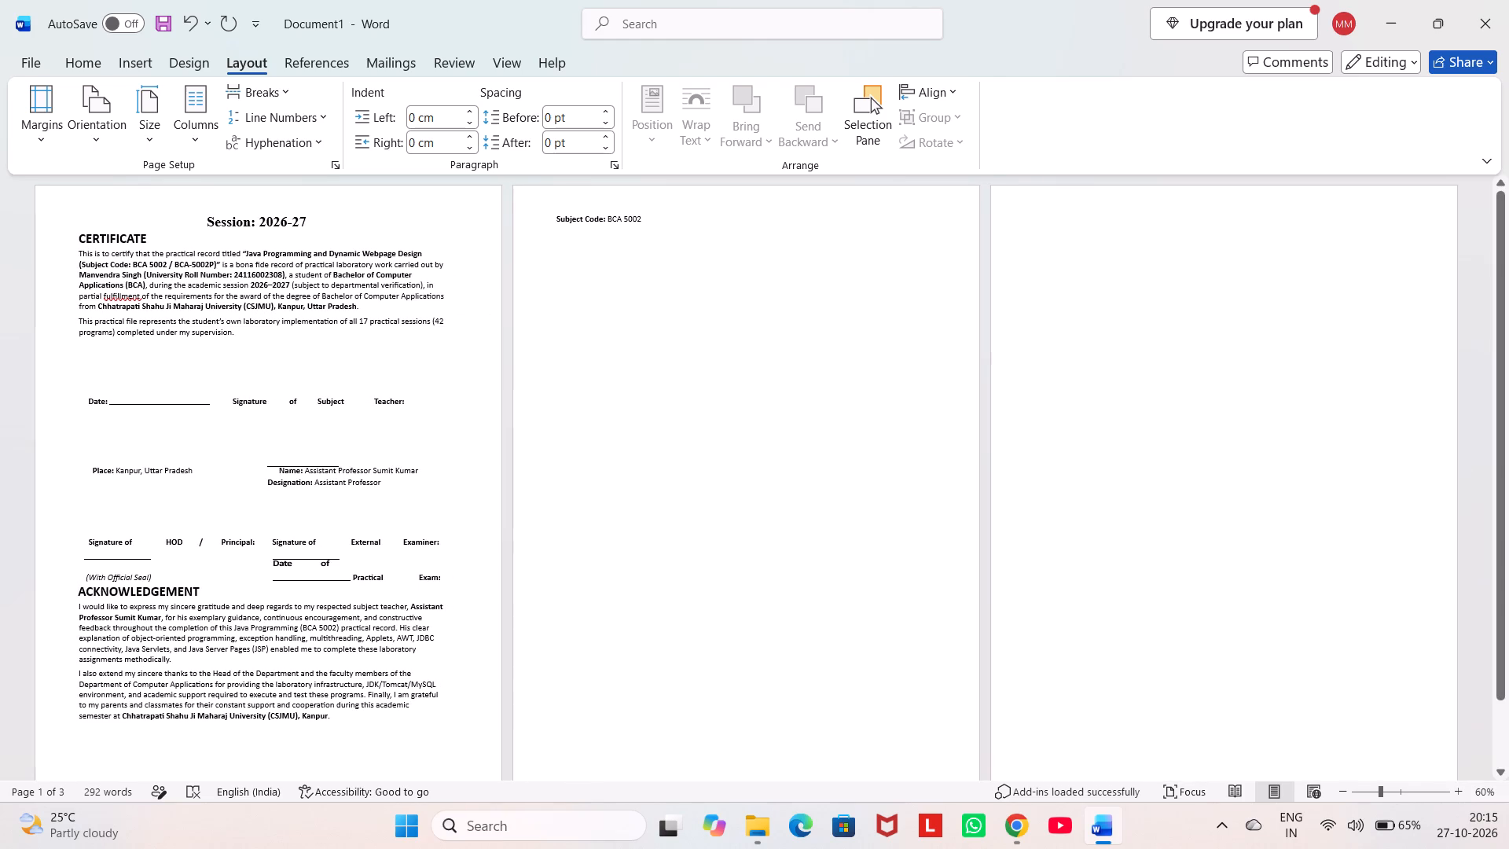
Apply the Narrow page margins preset, with 1.27 cm on every side.
left_click(40, 95)
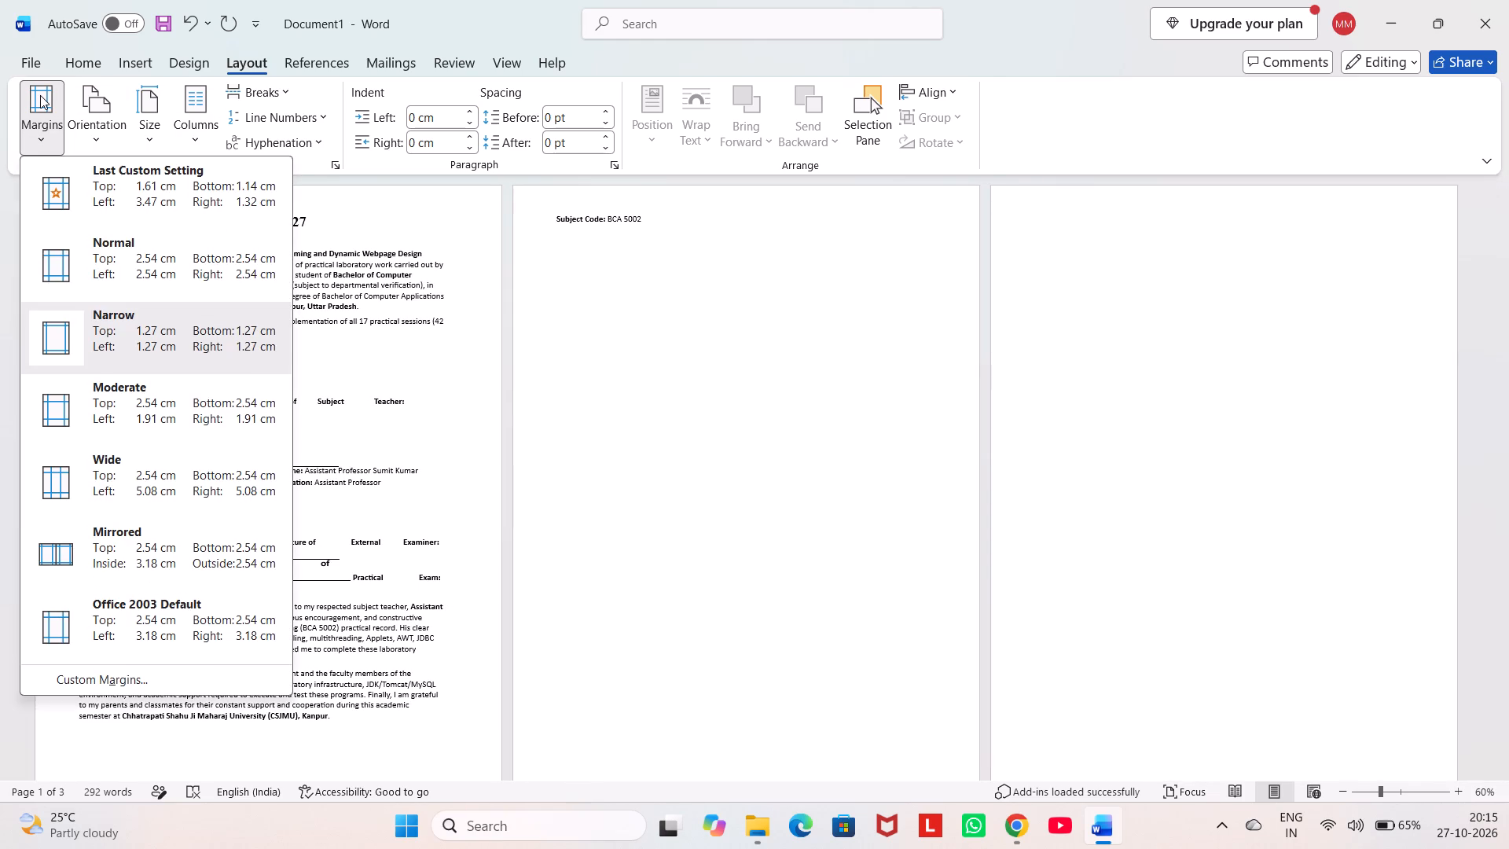
scroll(398, 339, "up", 1)
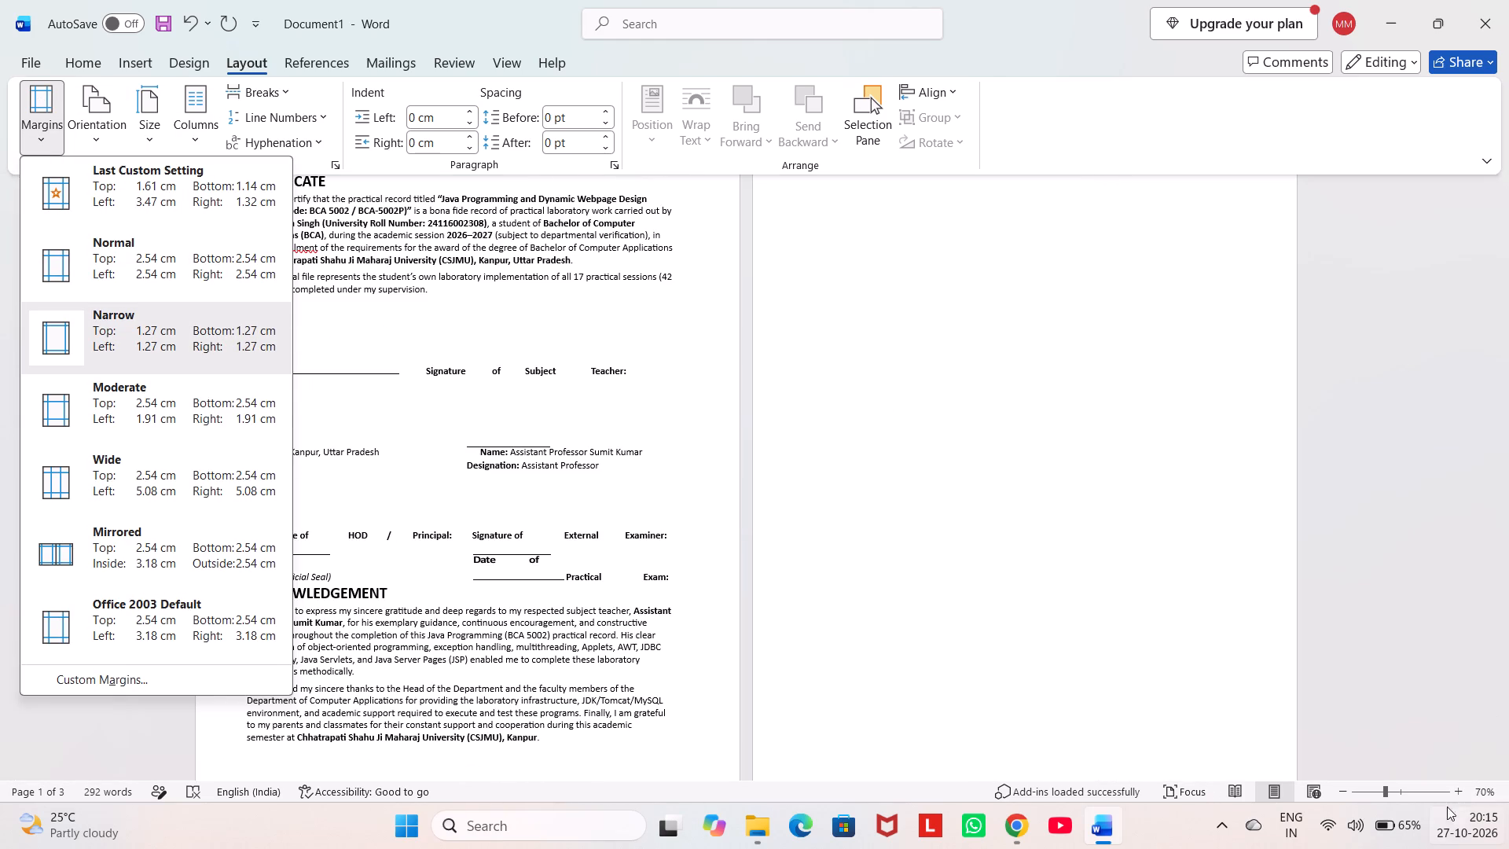
left_click(1464, 795)
left_click(1464, 795)
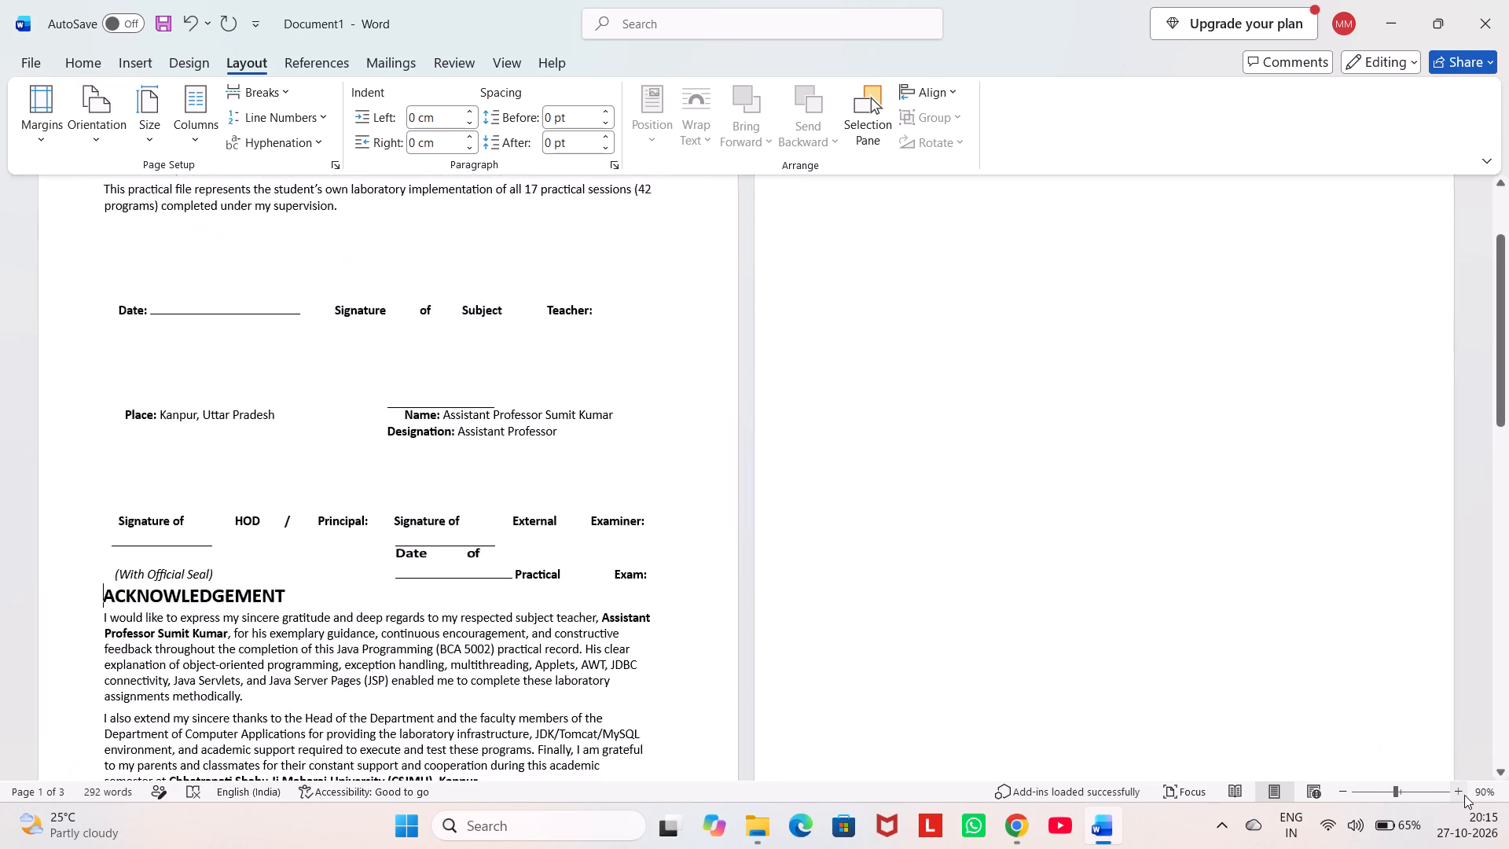
left_click(1464, 795)
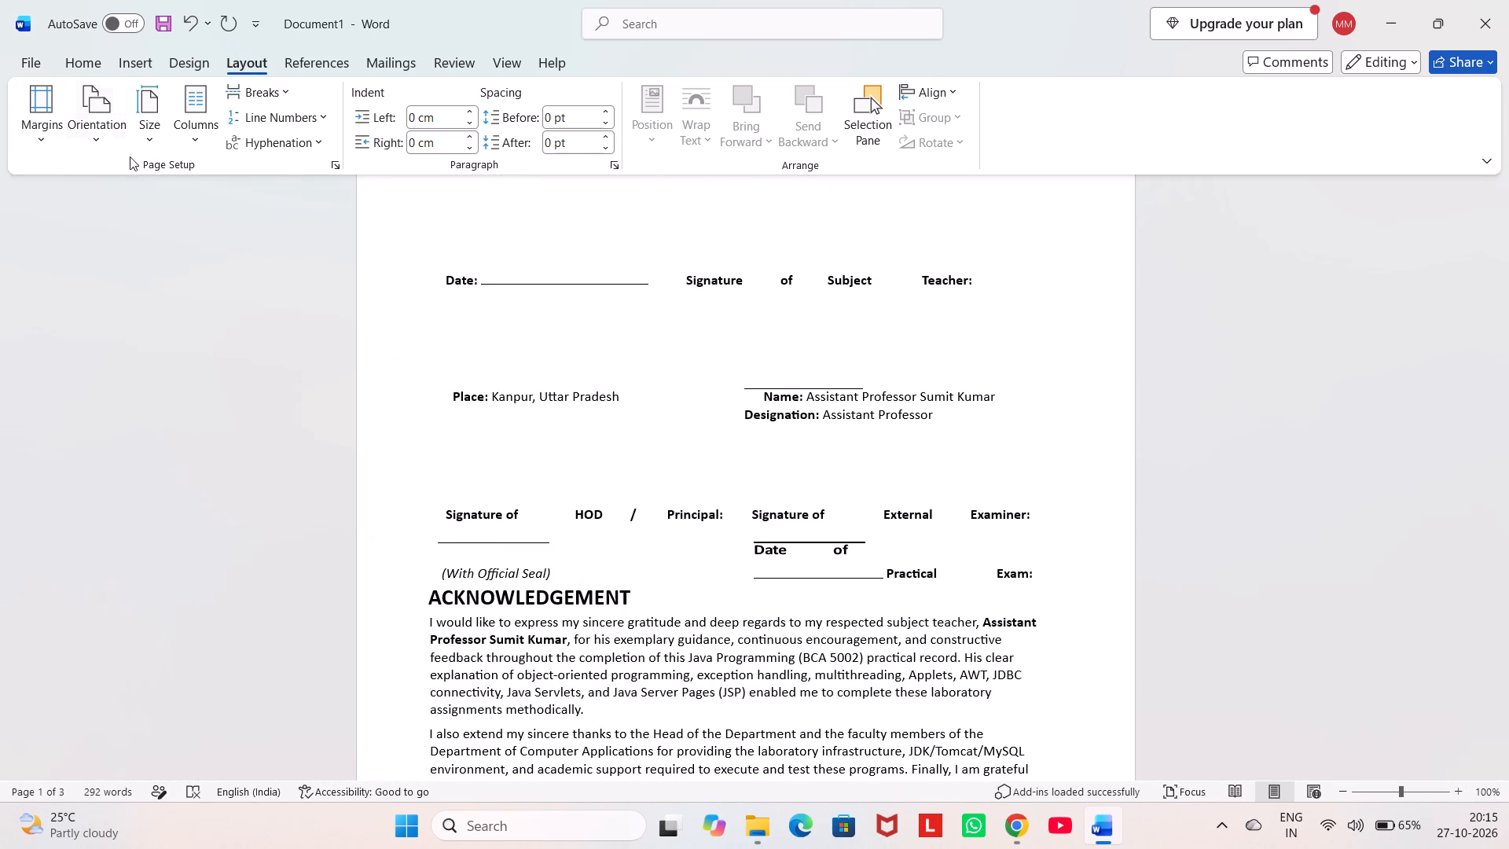
left_click(44, 105)
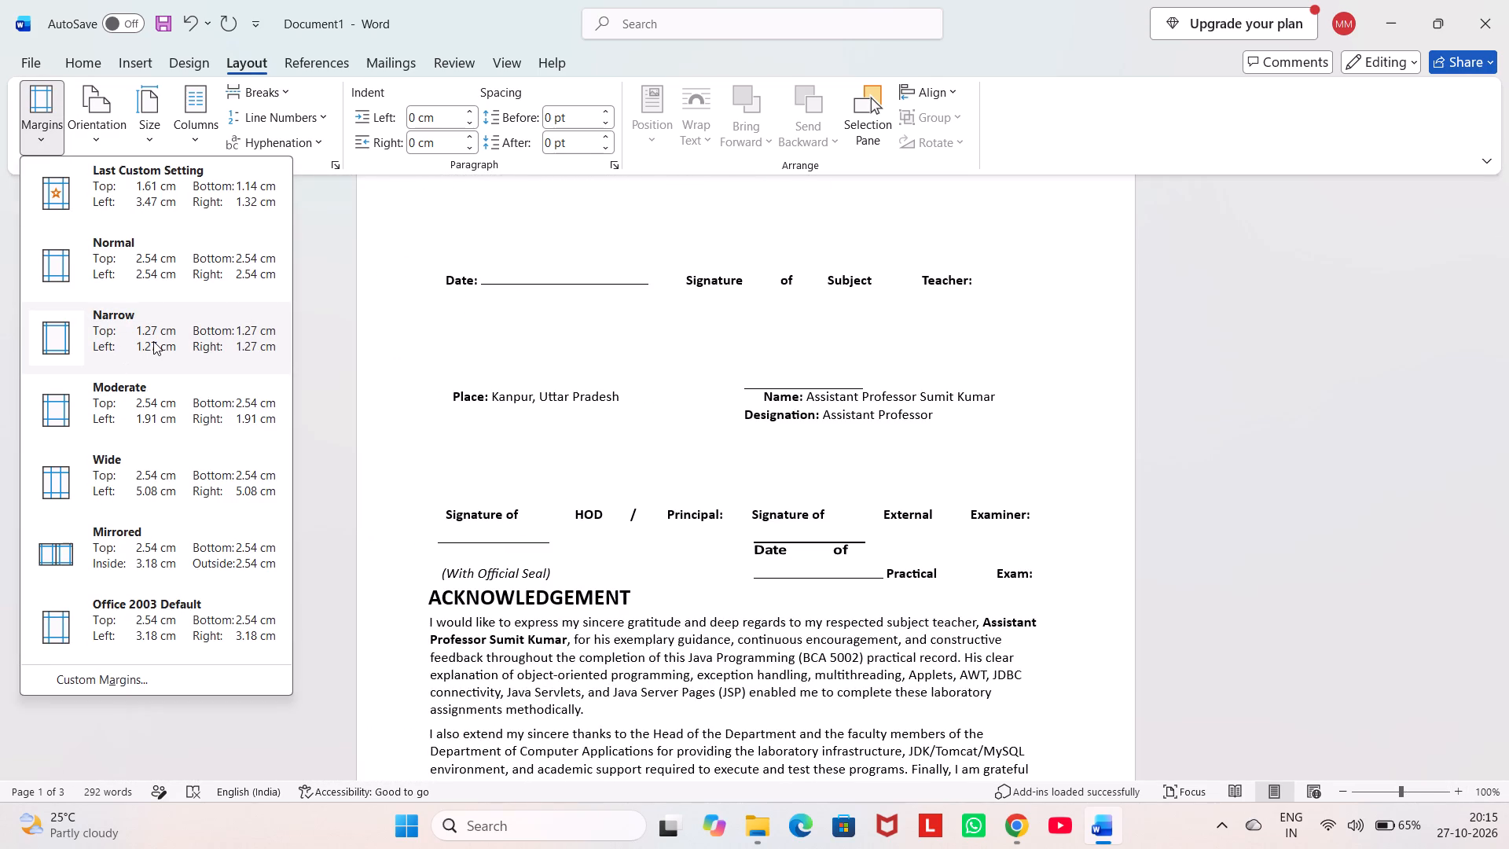
left_click(153, 341)
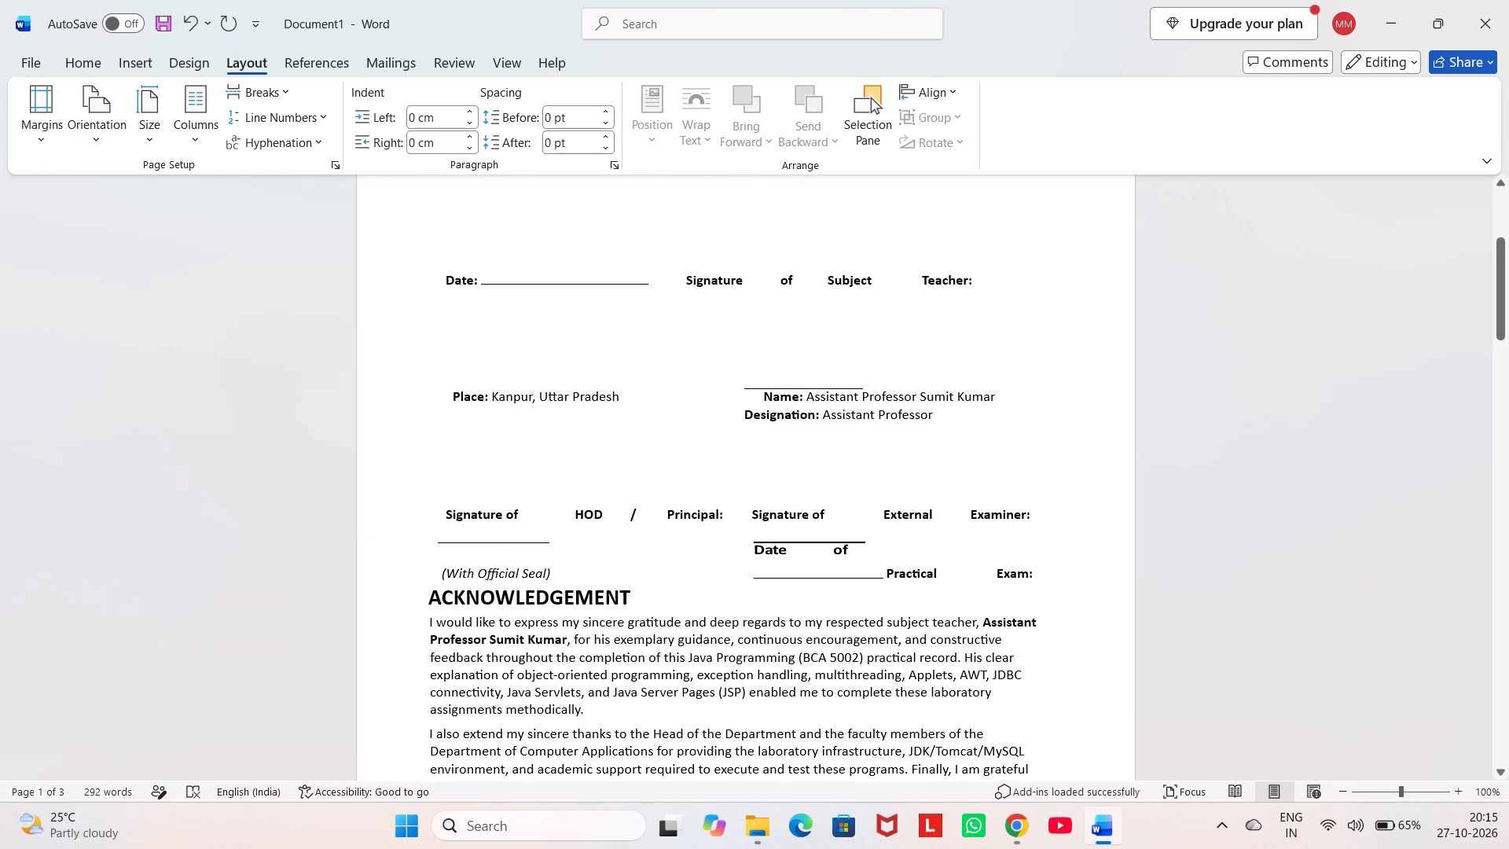
scroll(651, 476, "down", 1)
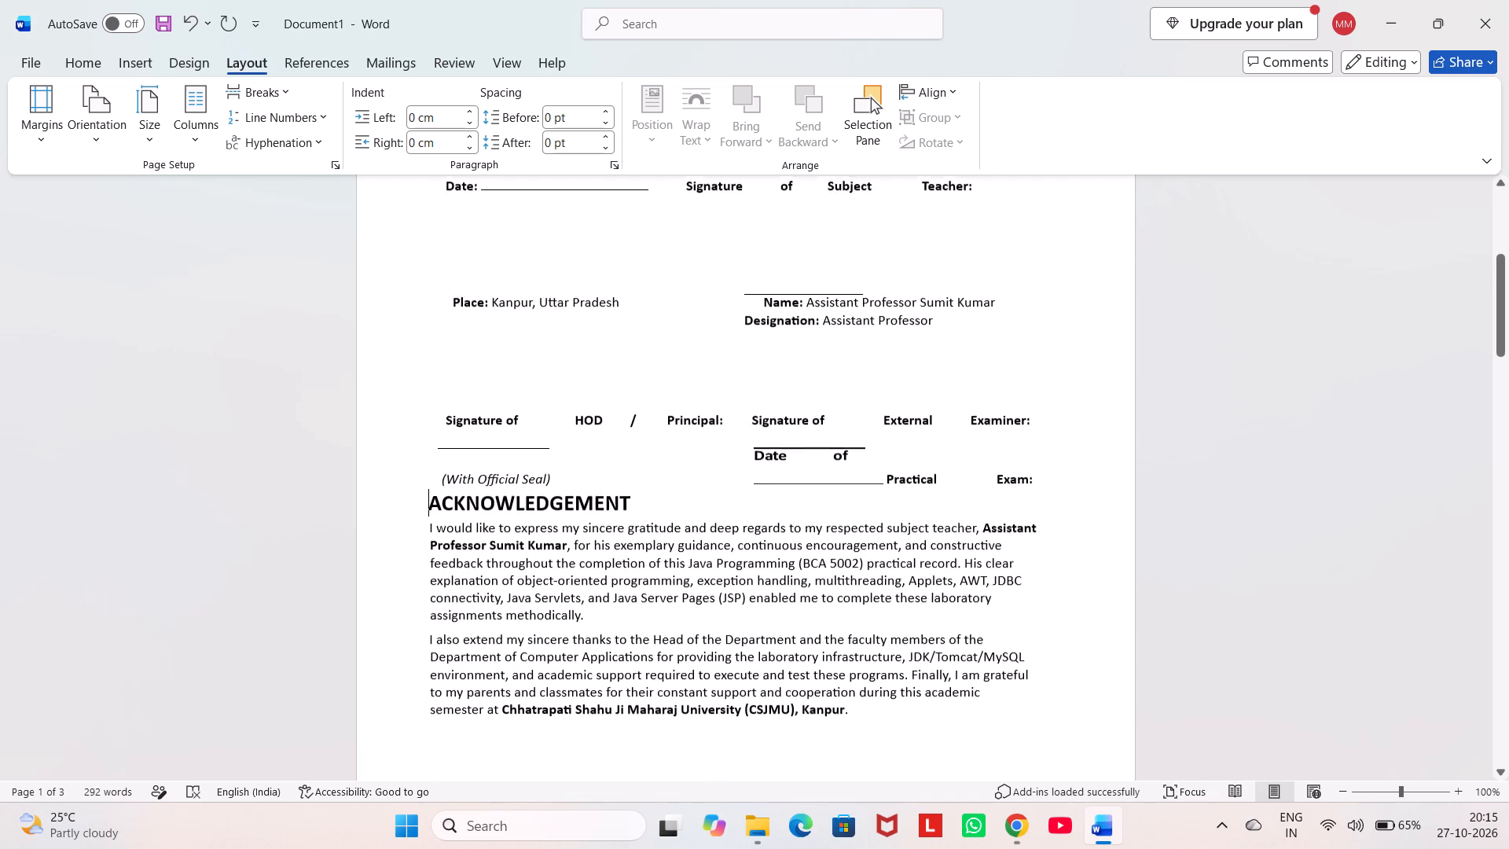
scroll(672, 410, "up", 1)
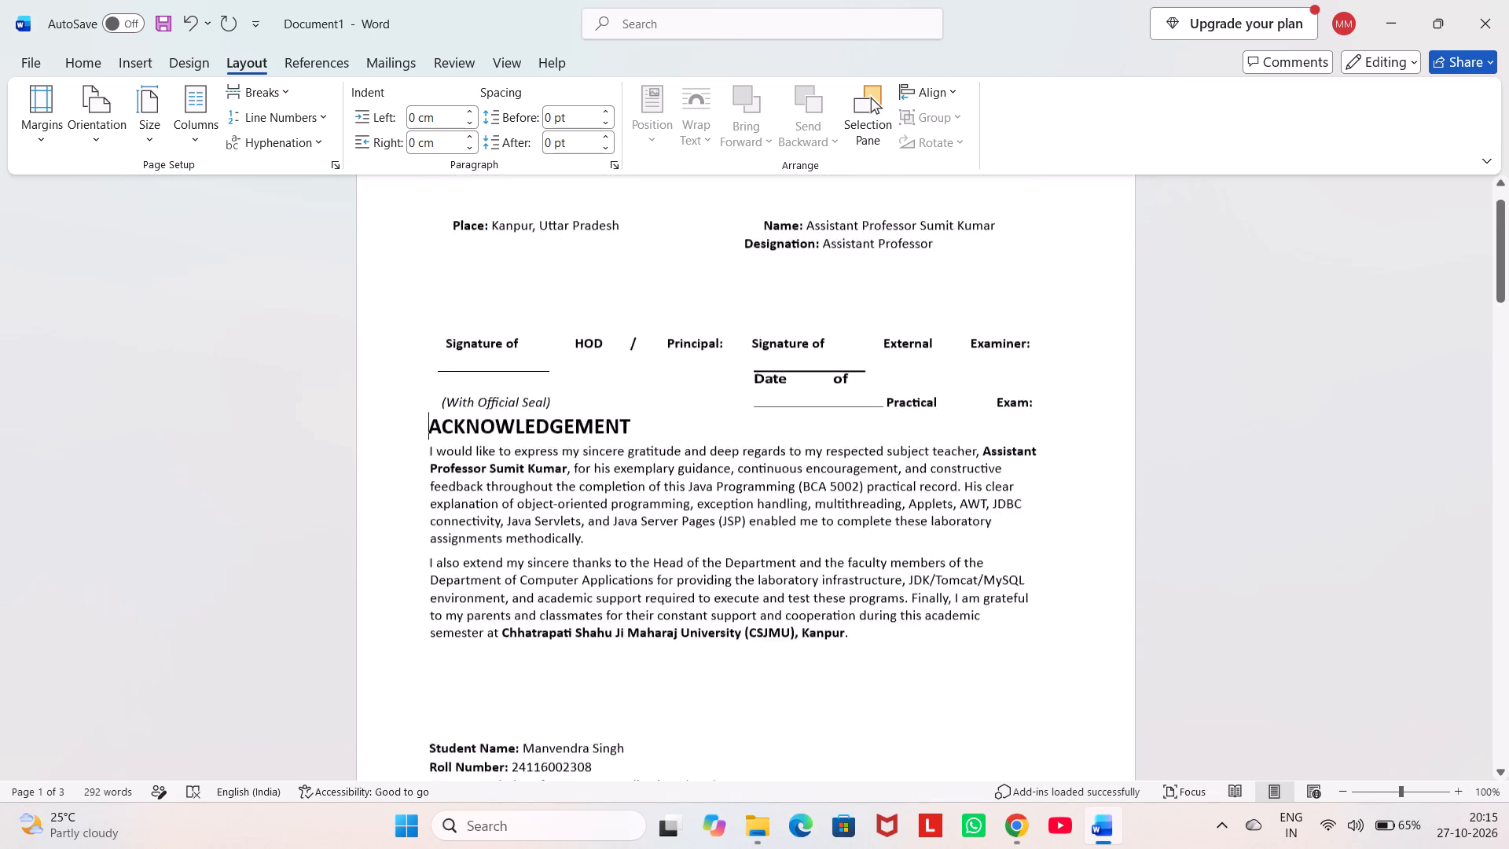
scroll(672, 410, "up", 3)
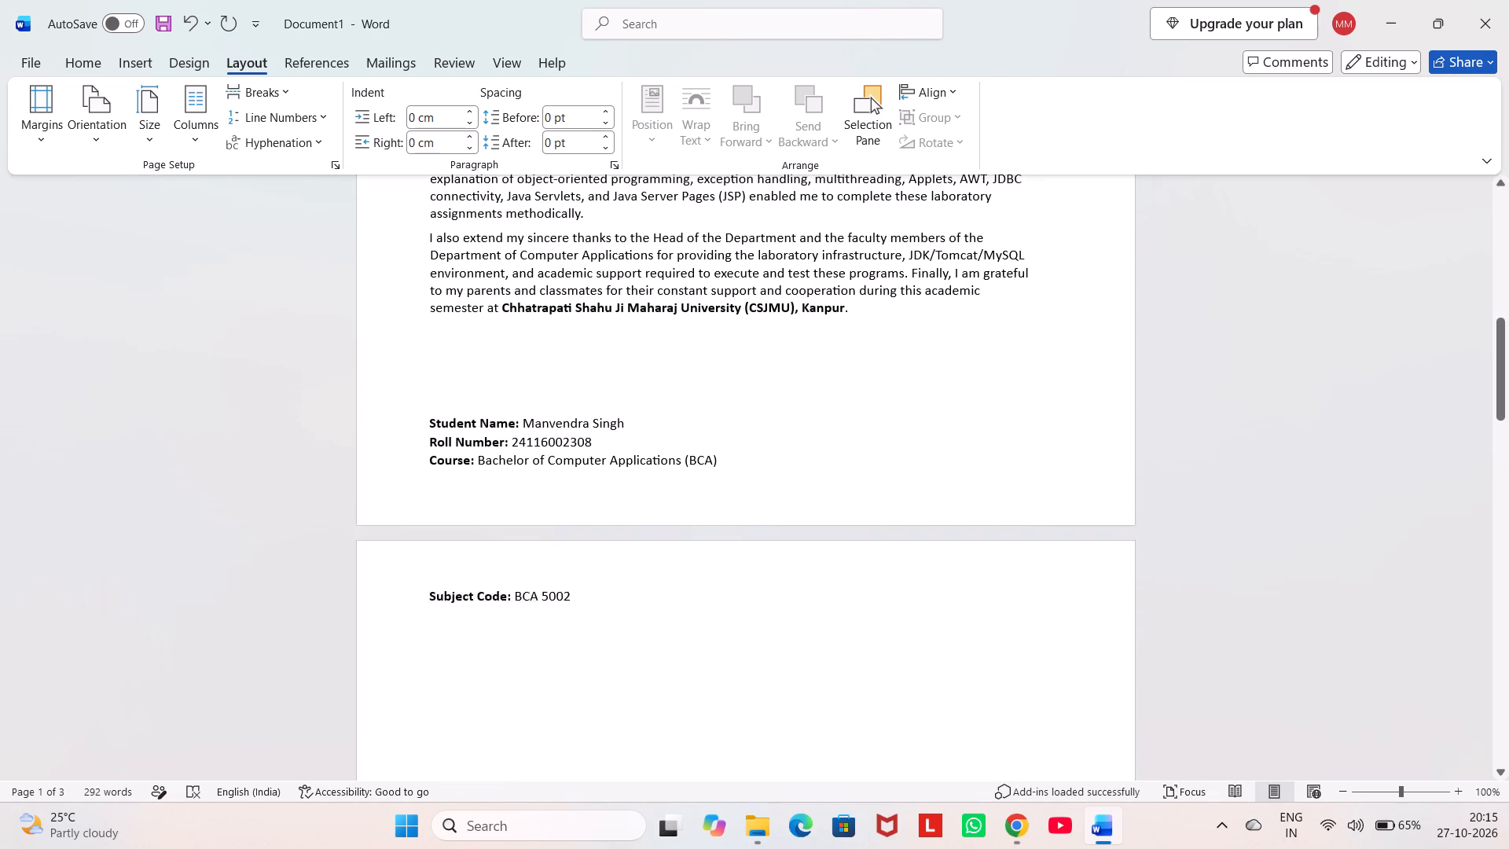
scroll(672, 410, "up", 1)
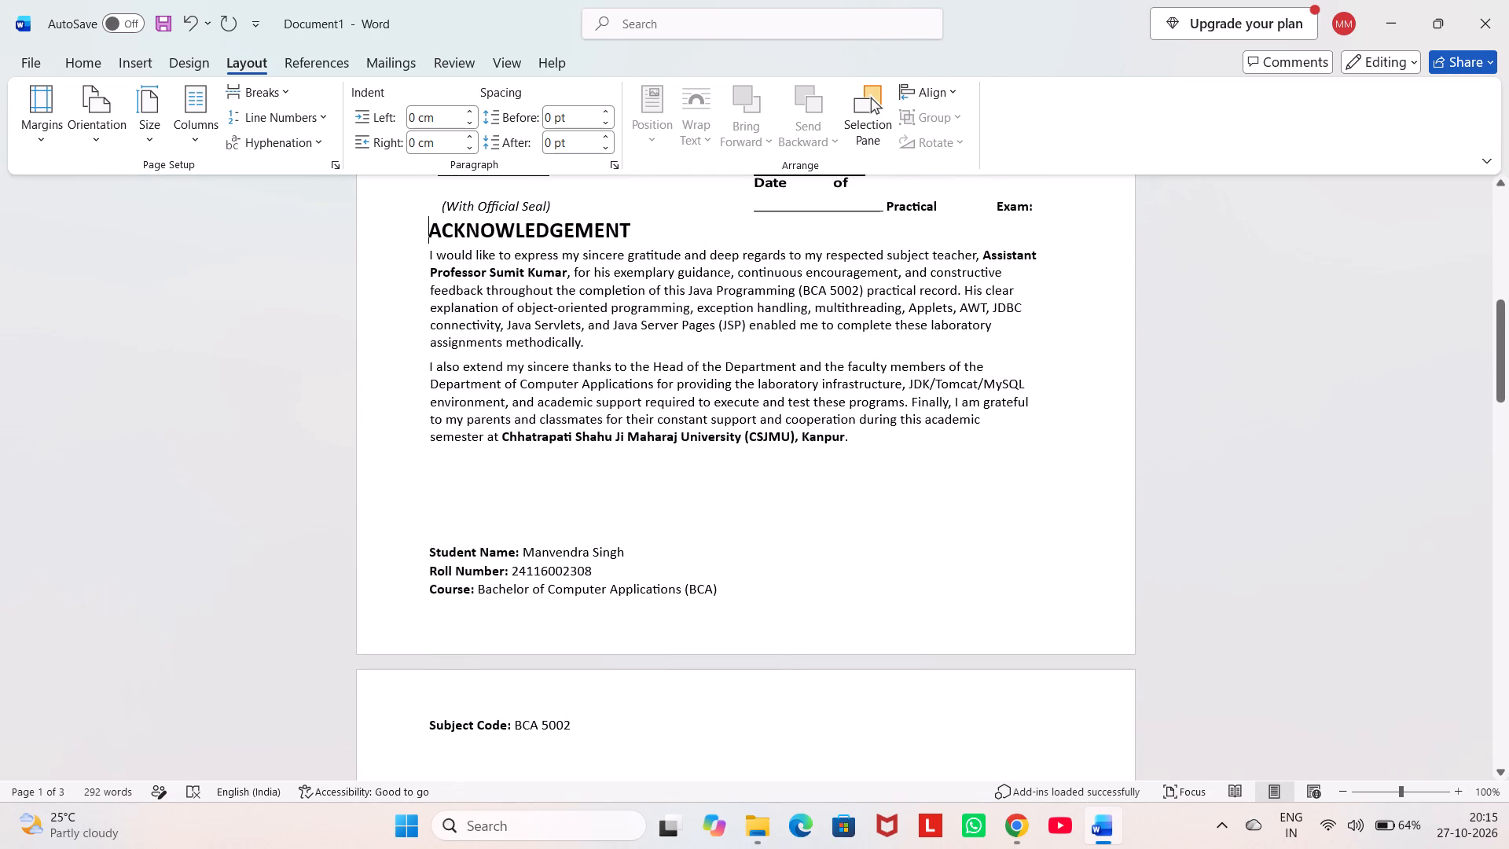
key("shift+super+s")
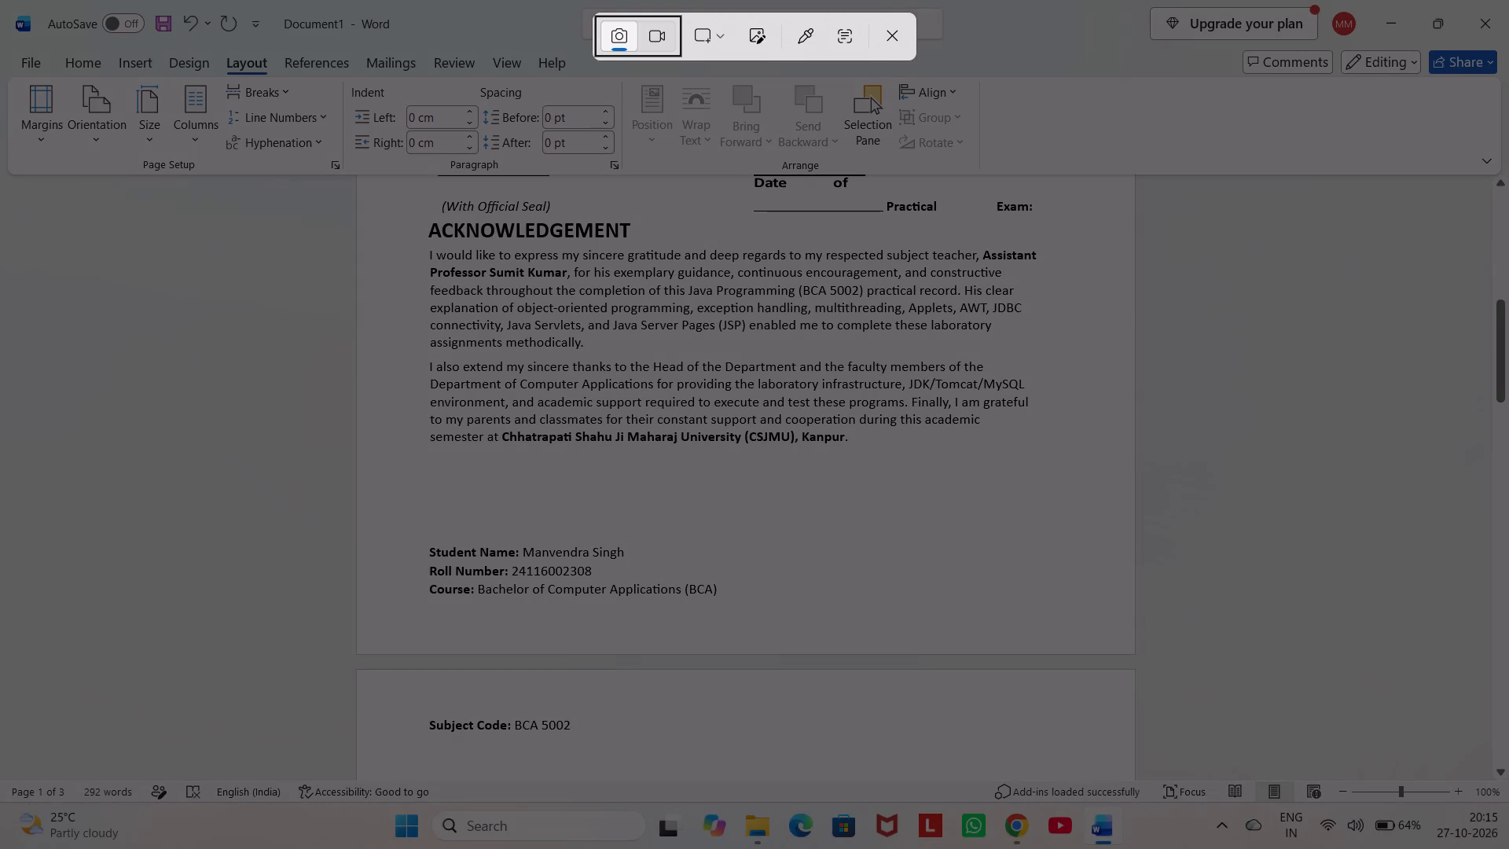
left_click_drag(338, 200, 1210, 798)
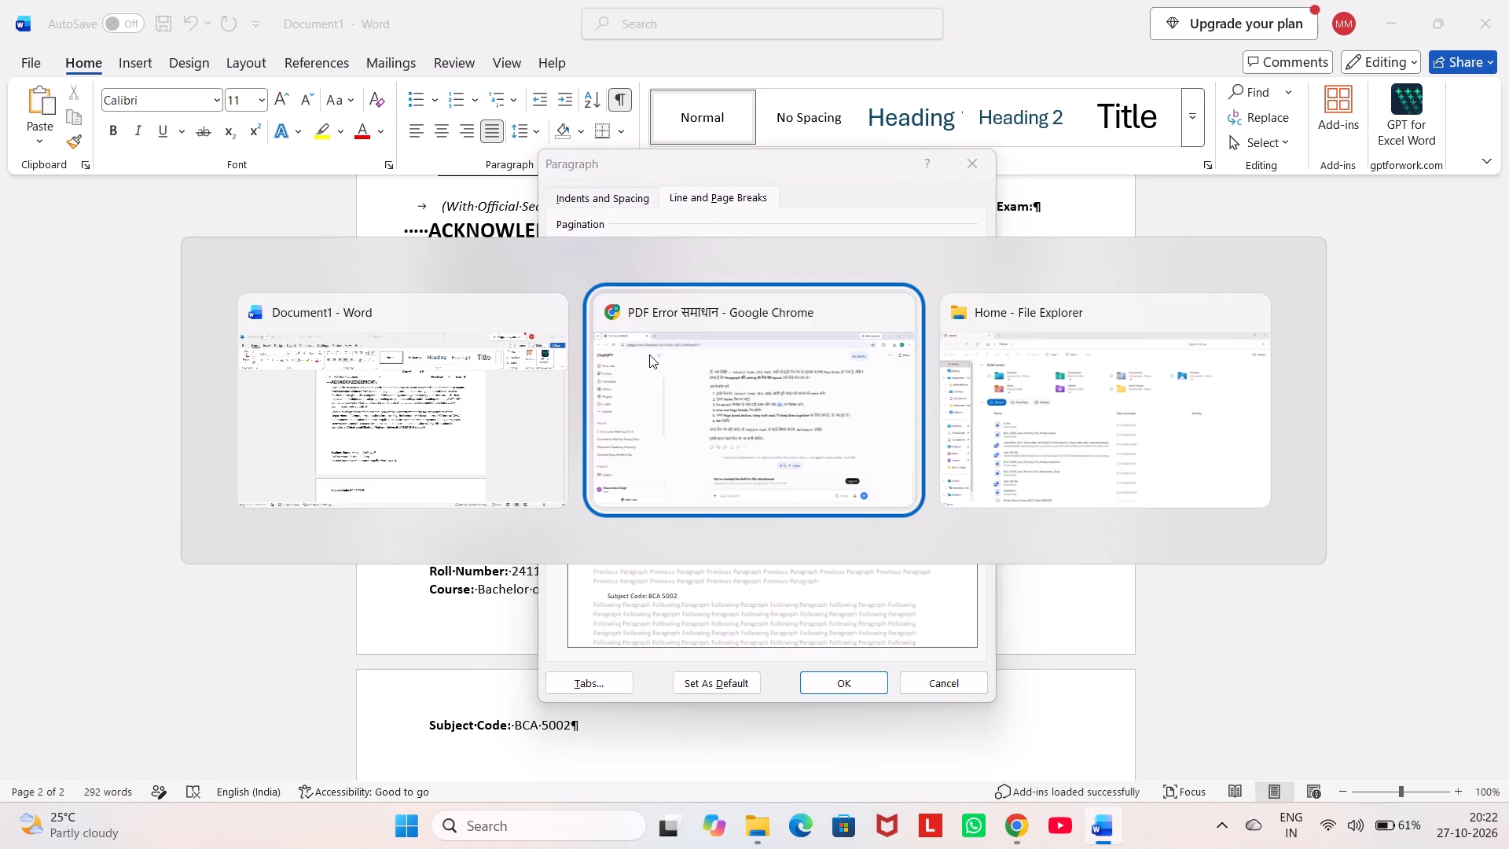
left_click(959, 162)
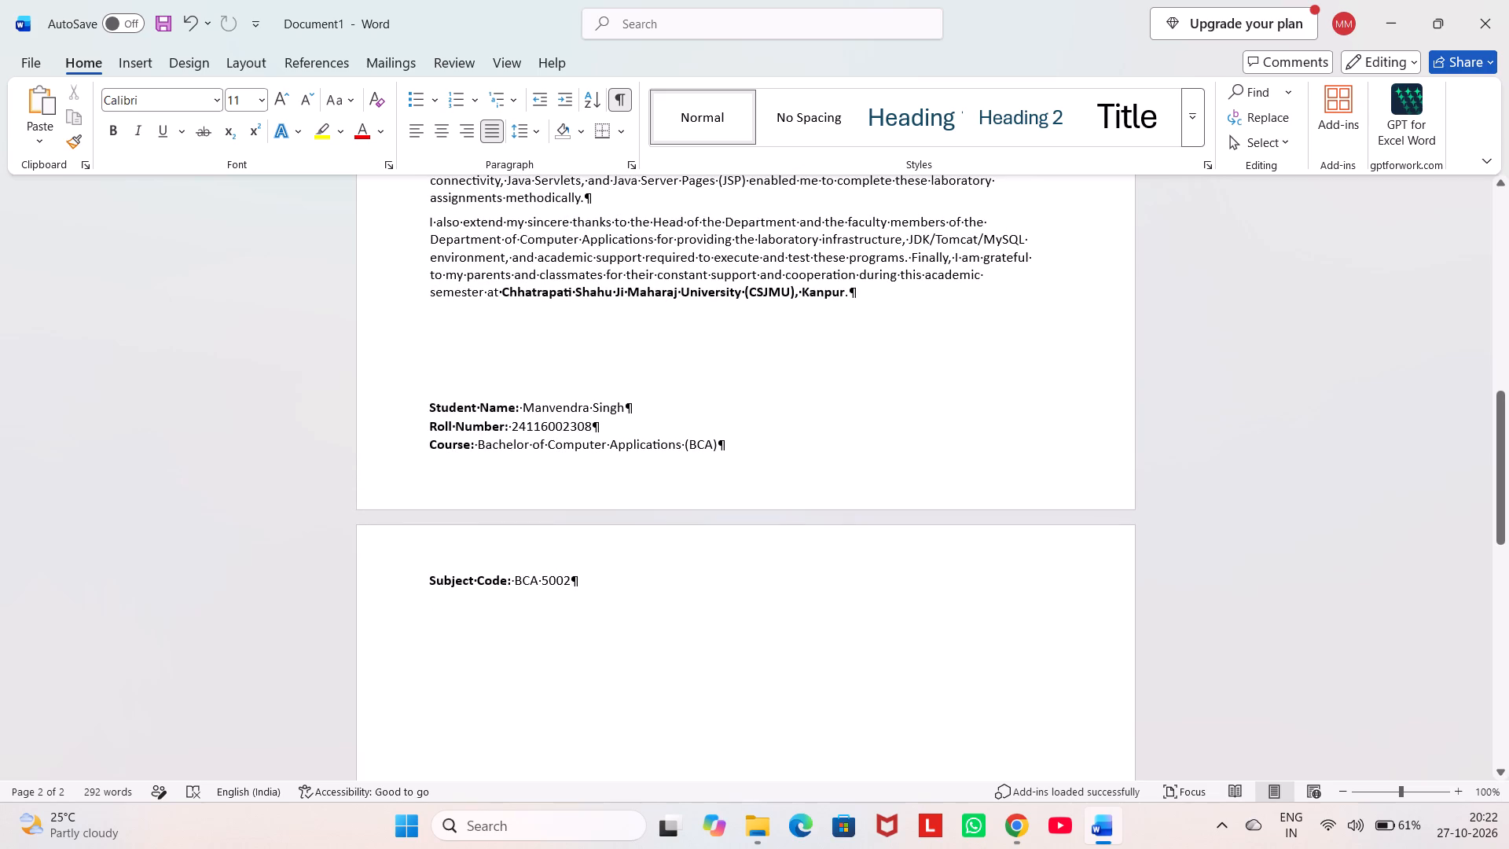
Hide the document's formatting marks.
key("ctrl+shift+8")
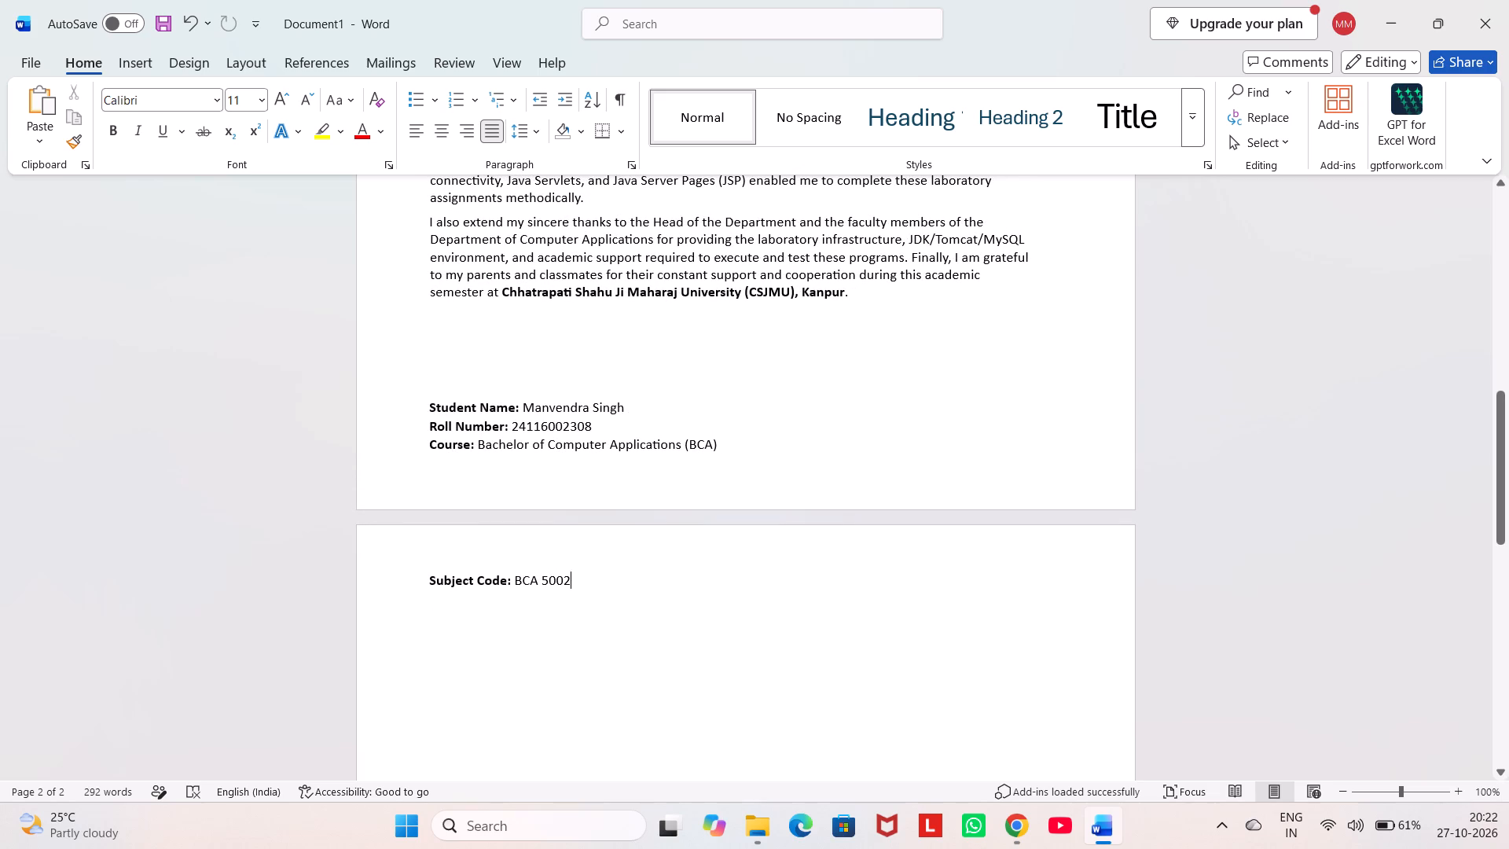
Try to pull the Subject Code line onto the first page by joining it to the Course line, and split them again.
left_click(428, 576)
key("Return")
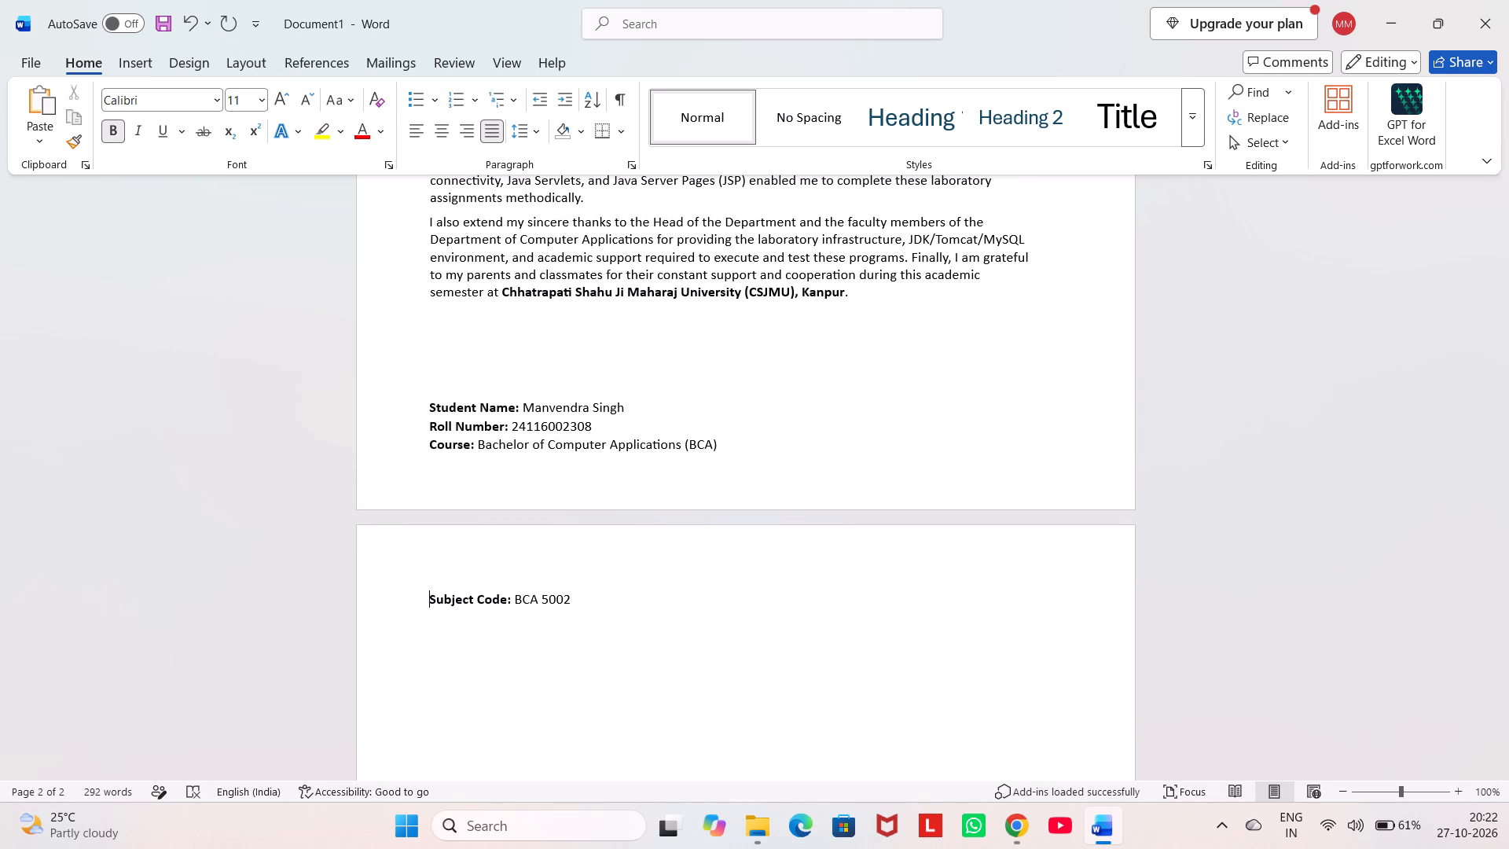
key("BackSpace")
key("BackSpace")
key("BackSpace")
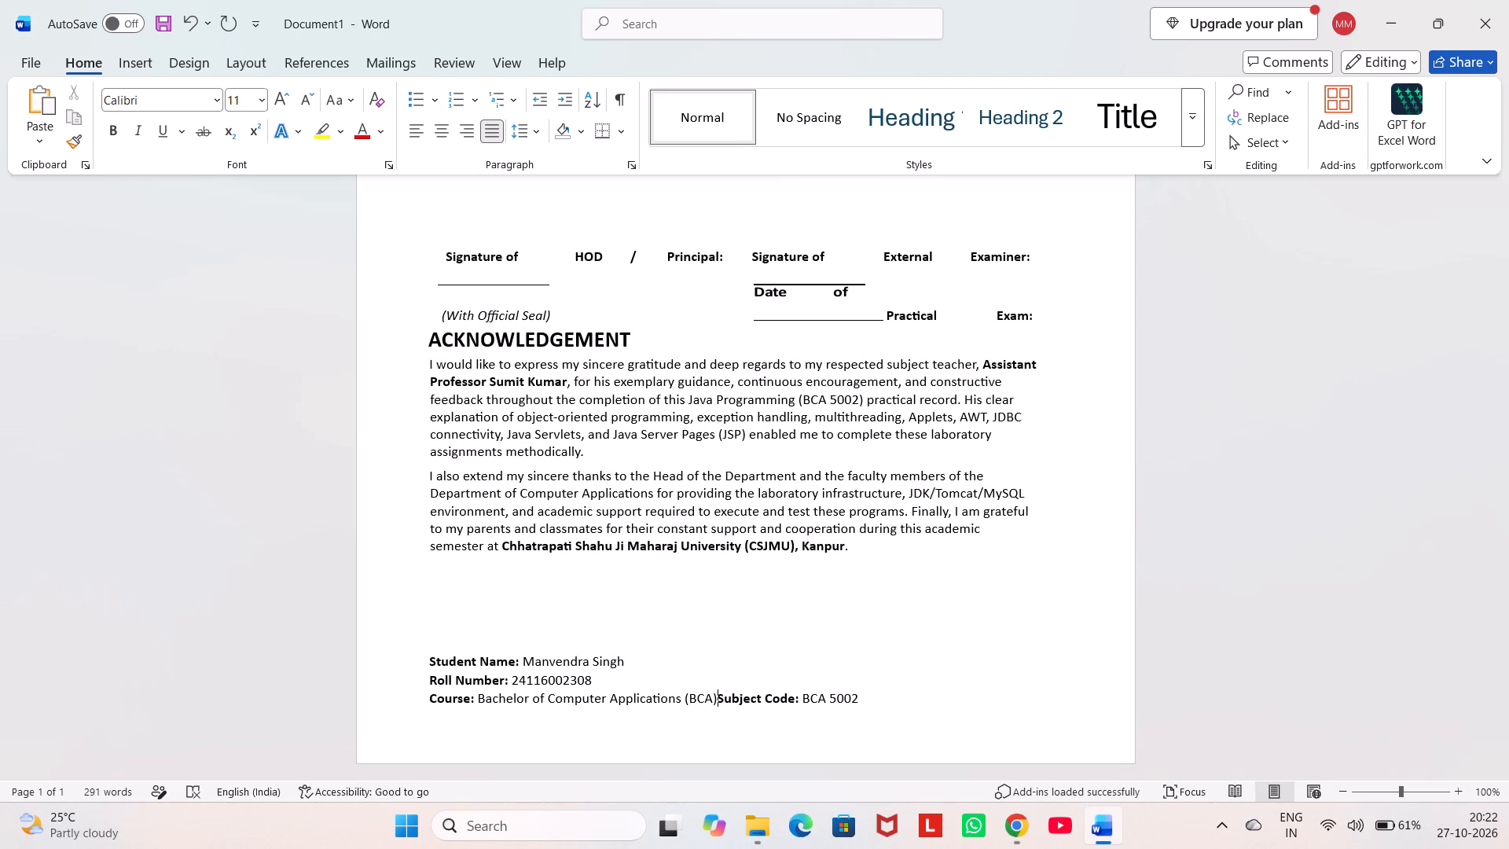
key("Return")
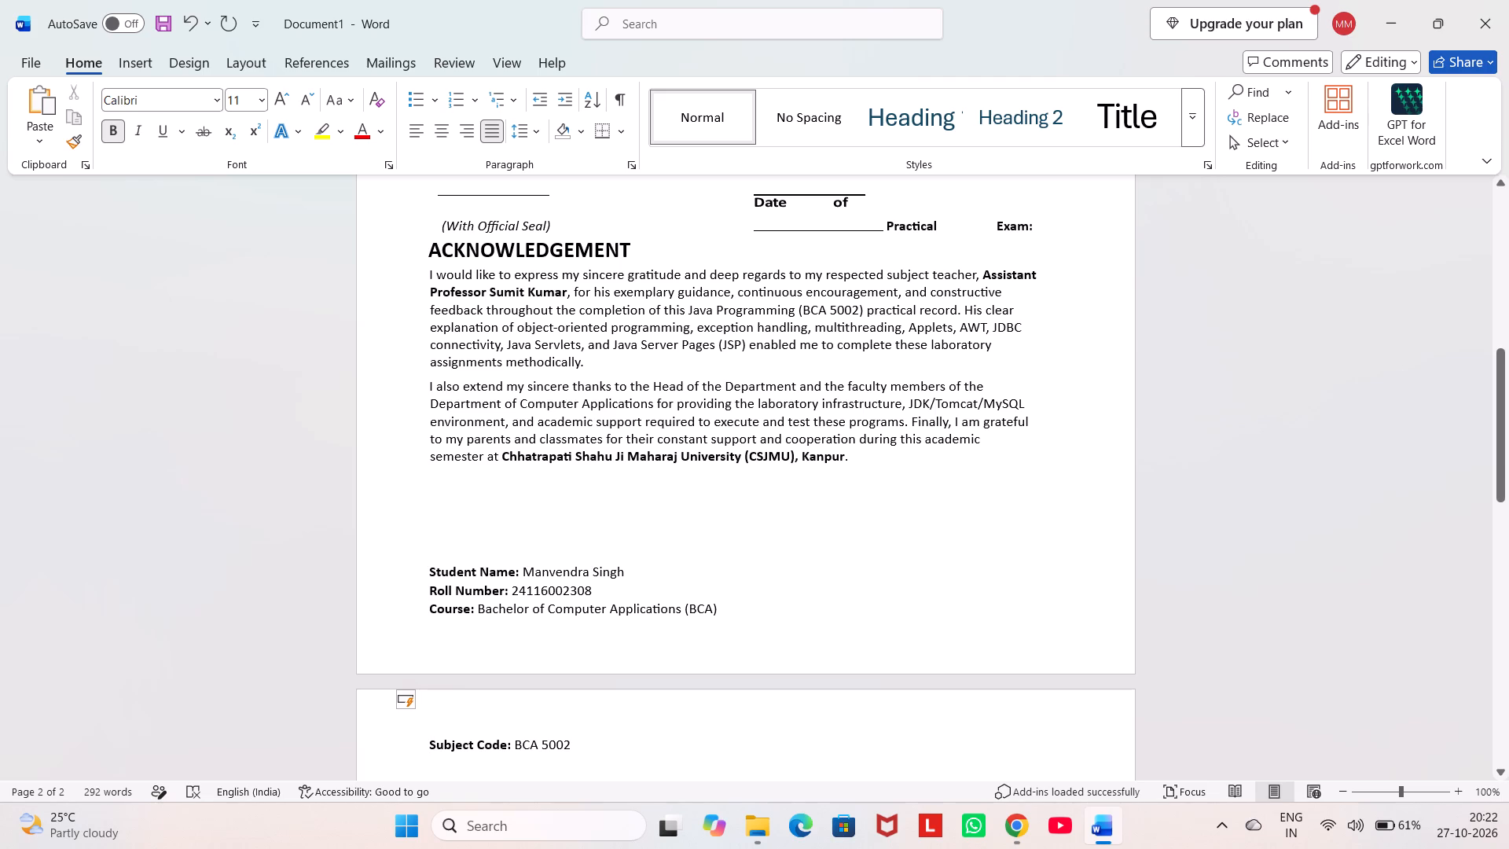
Insert three blank lines between the Practical Exam line and the ACKNOWLEDGEMENT heading.
left_click(1045, 226)
key("Return")
key("Return")
key("Return")
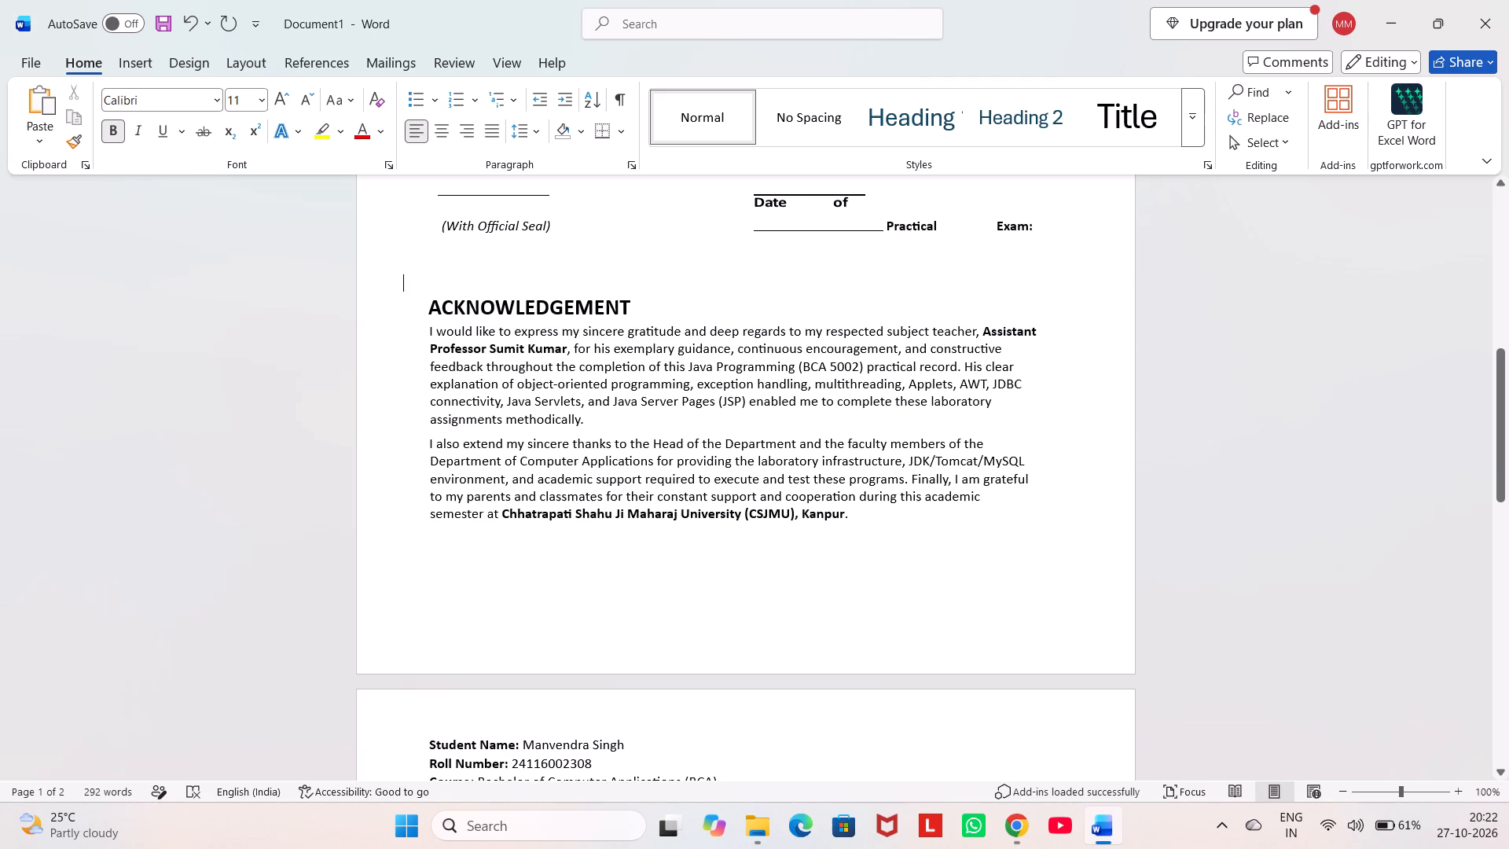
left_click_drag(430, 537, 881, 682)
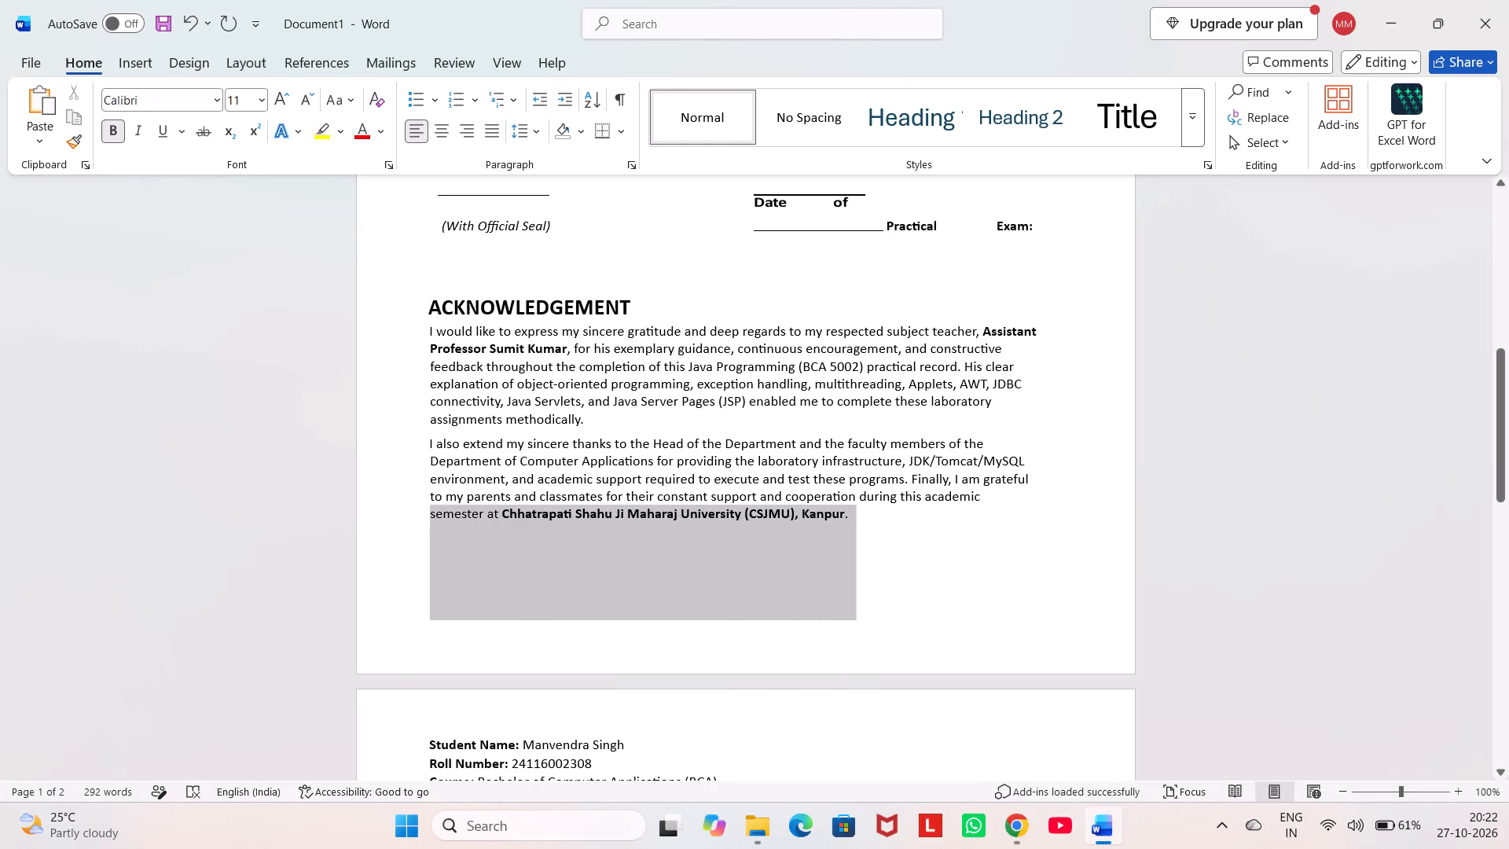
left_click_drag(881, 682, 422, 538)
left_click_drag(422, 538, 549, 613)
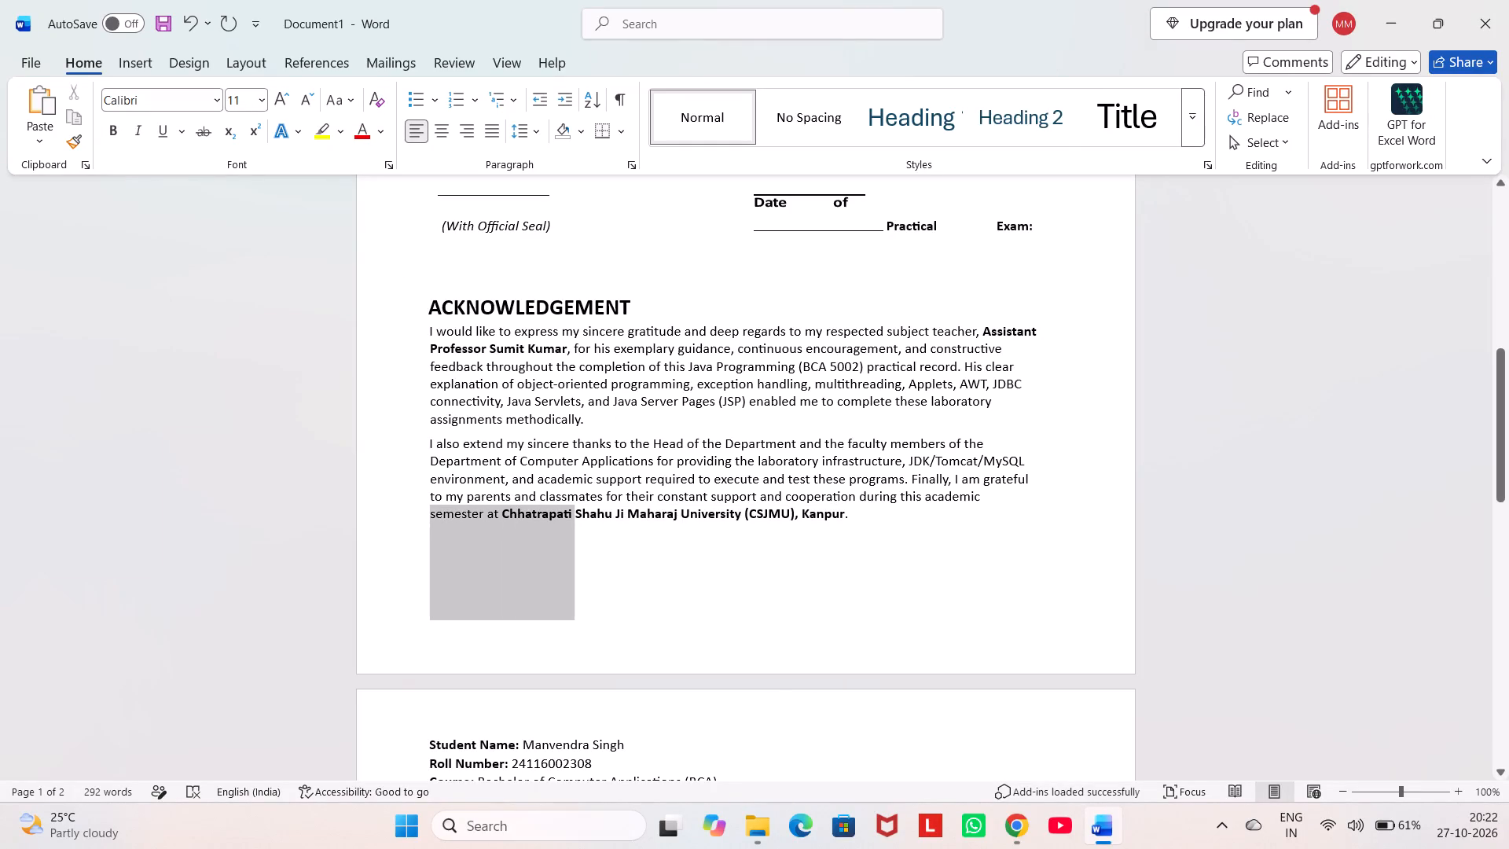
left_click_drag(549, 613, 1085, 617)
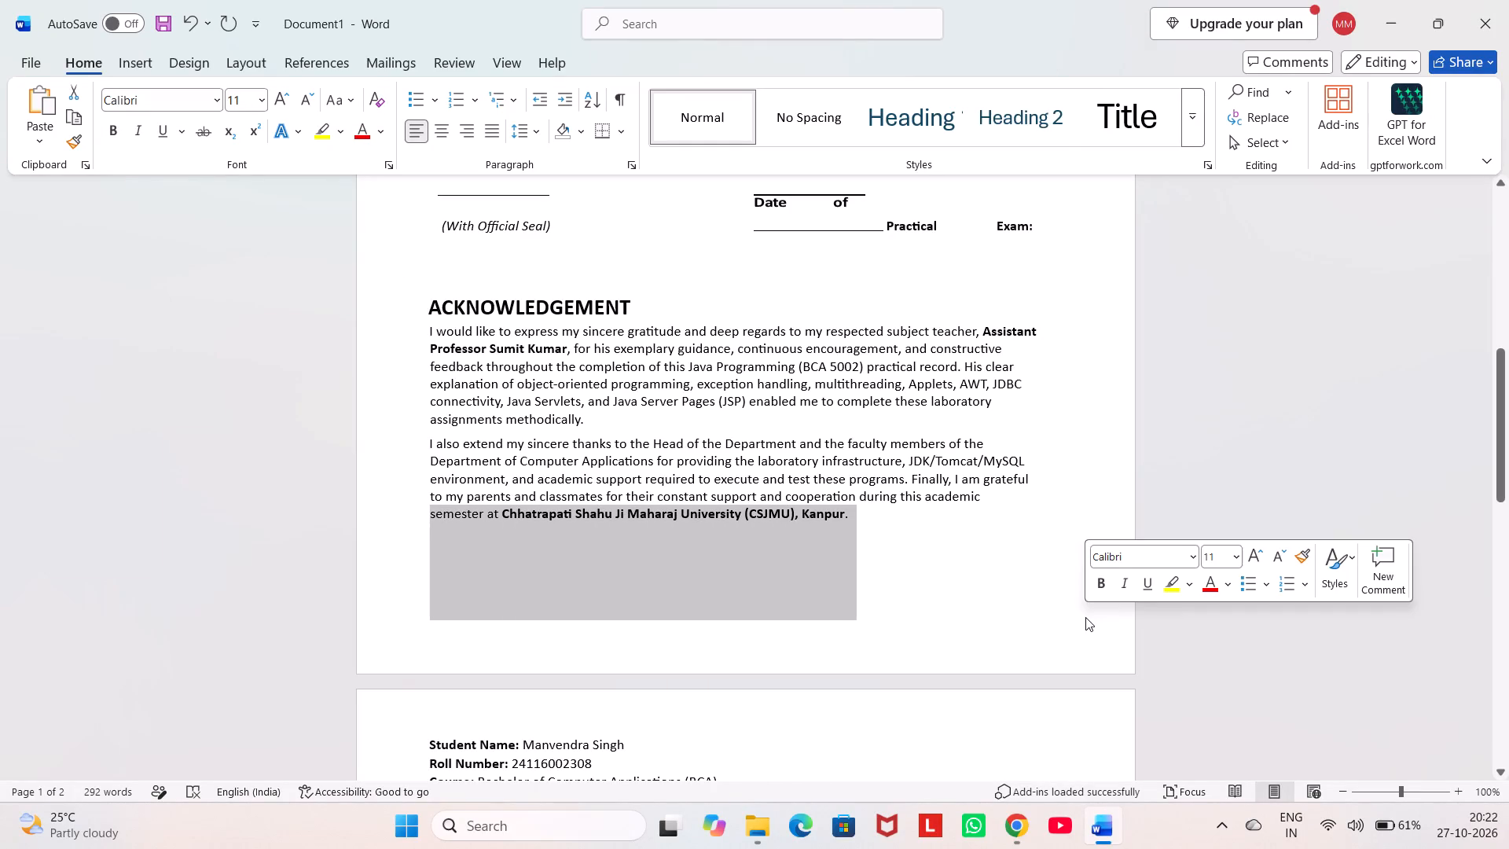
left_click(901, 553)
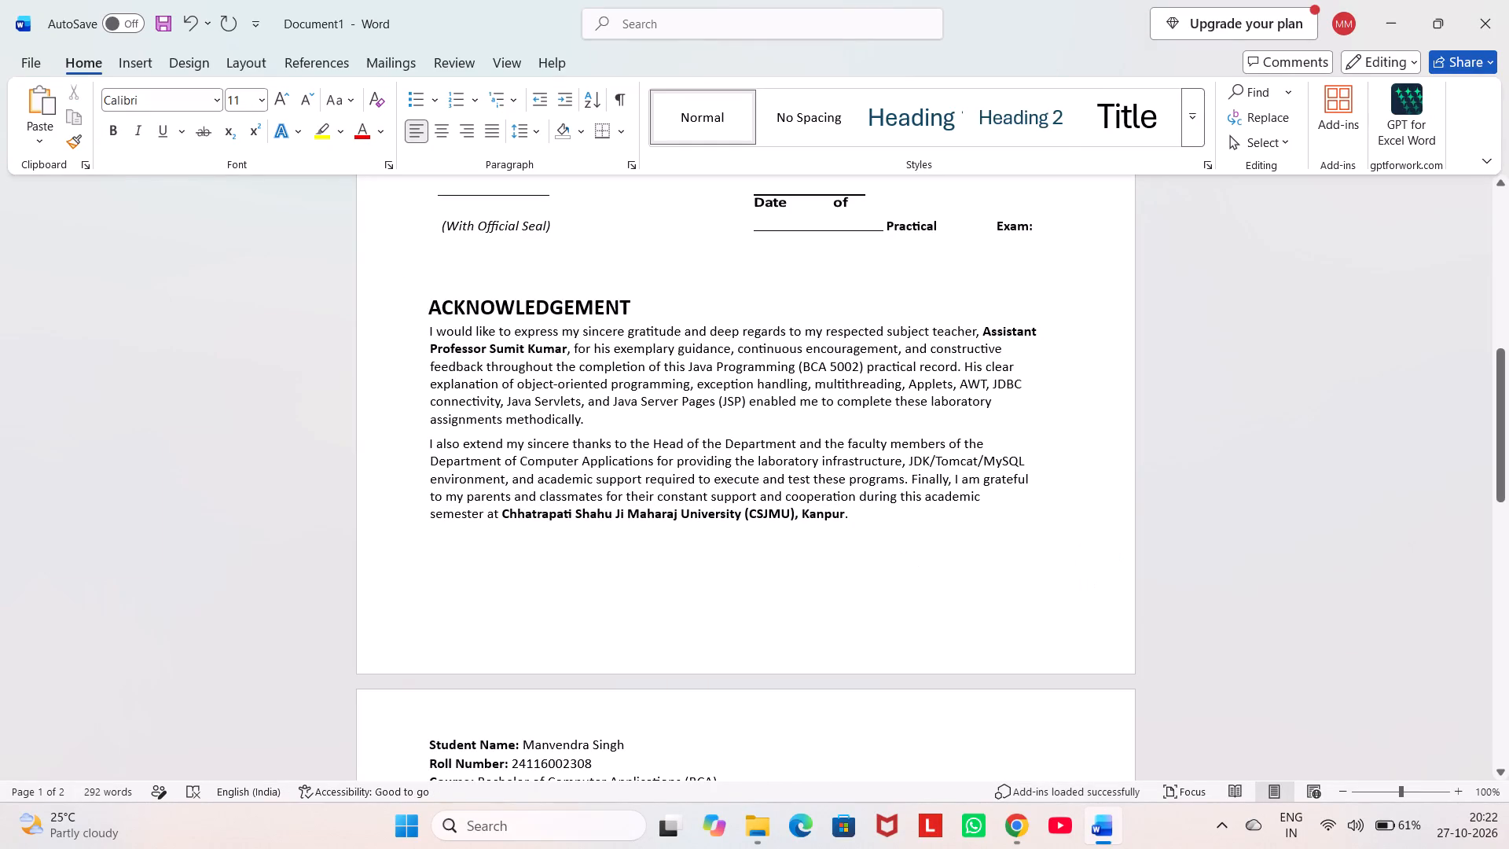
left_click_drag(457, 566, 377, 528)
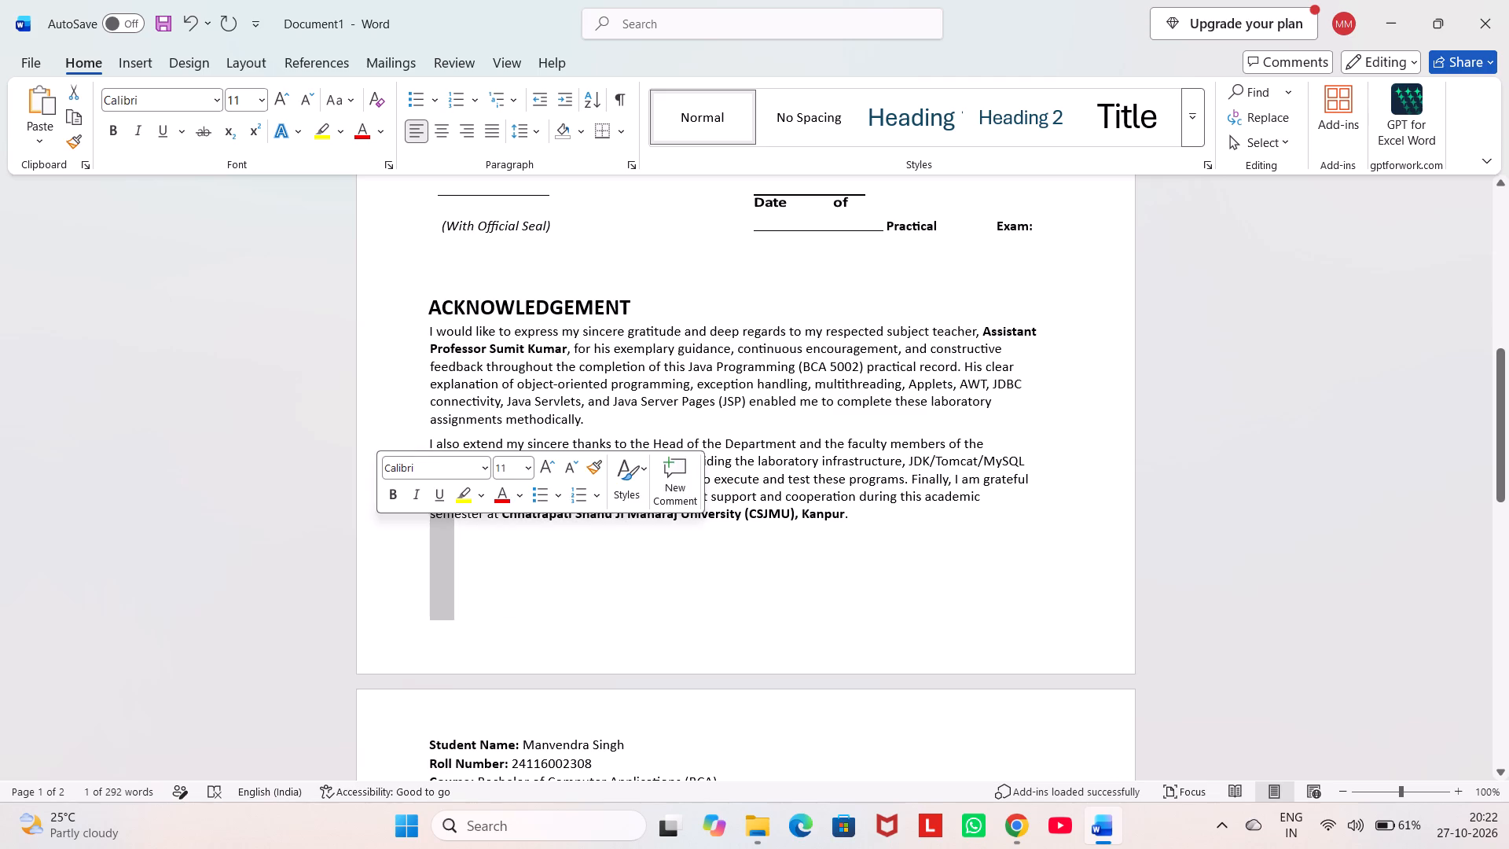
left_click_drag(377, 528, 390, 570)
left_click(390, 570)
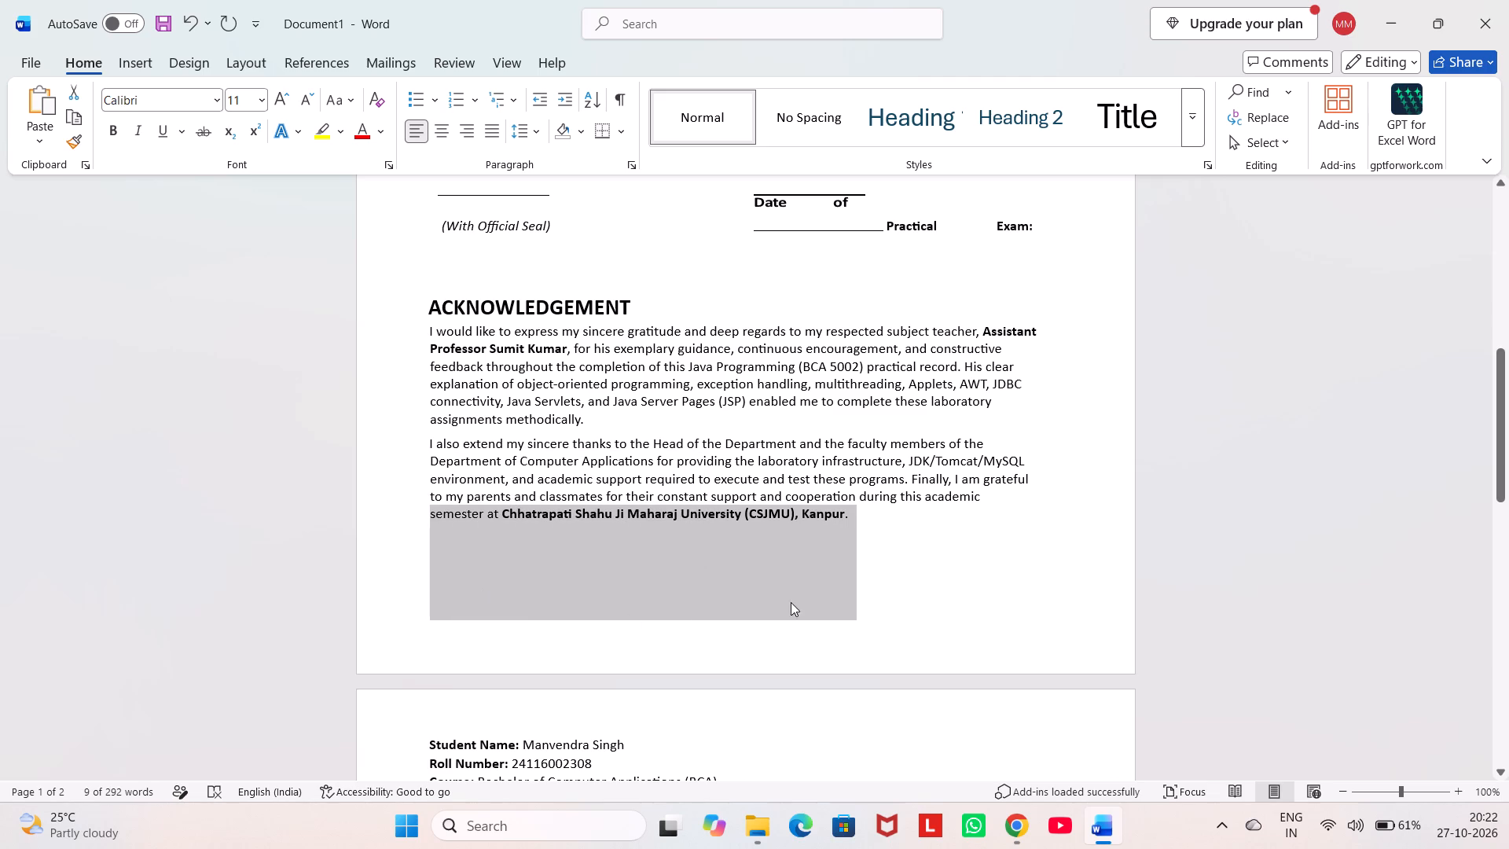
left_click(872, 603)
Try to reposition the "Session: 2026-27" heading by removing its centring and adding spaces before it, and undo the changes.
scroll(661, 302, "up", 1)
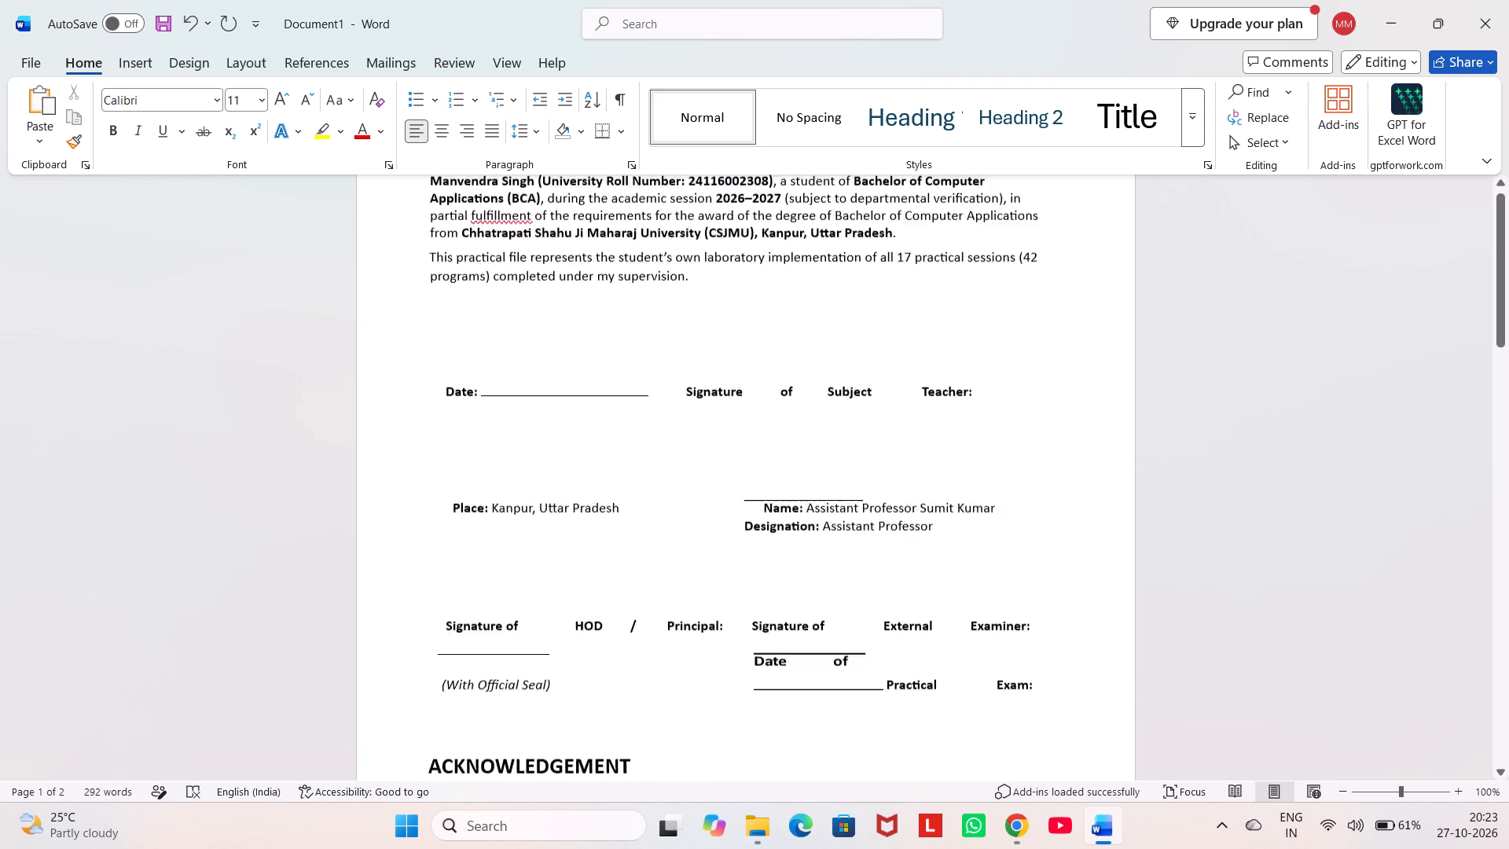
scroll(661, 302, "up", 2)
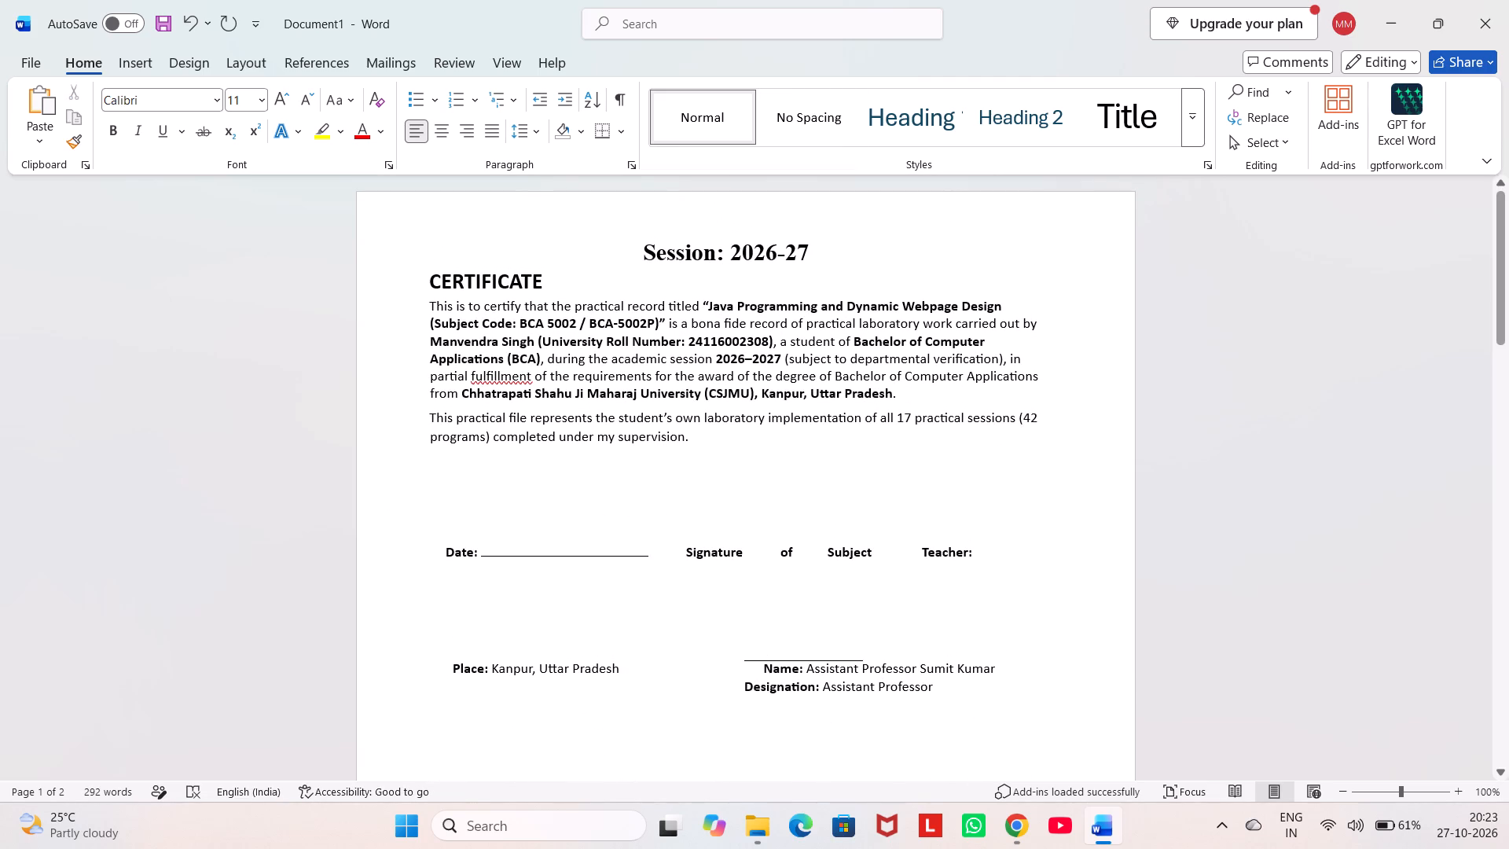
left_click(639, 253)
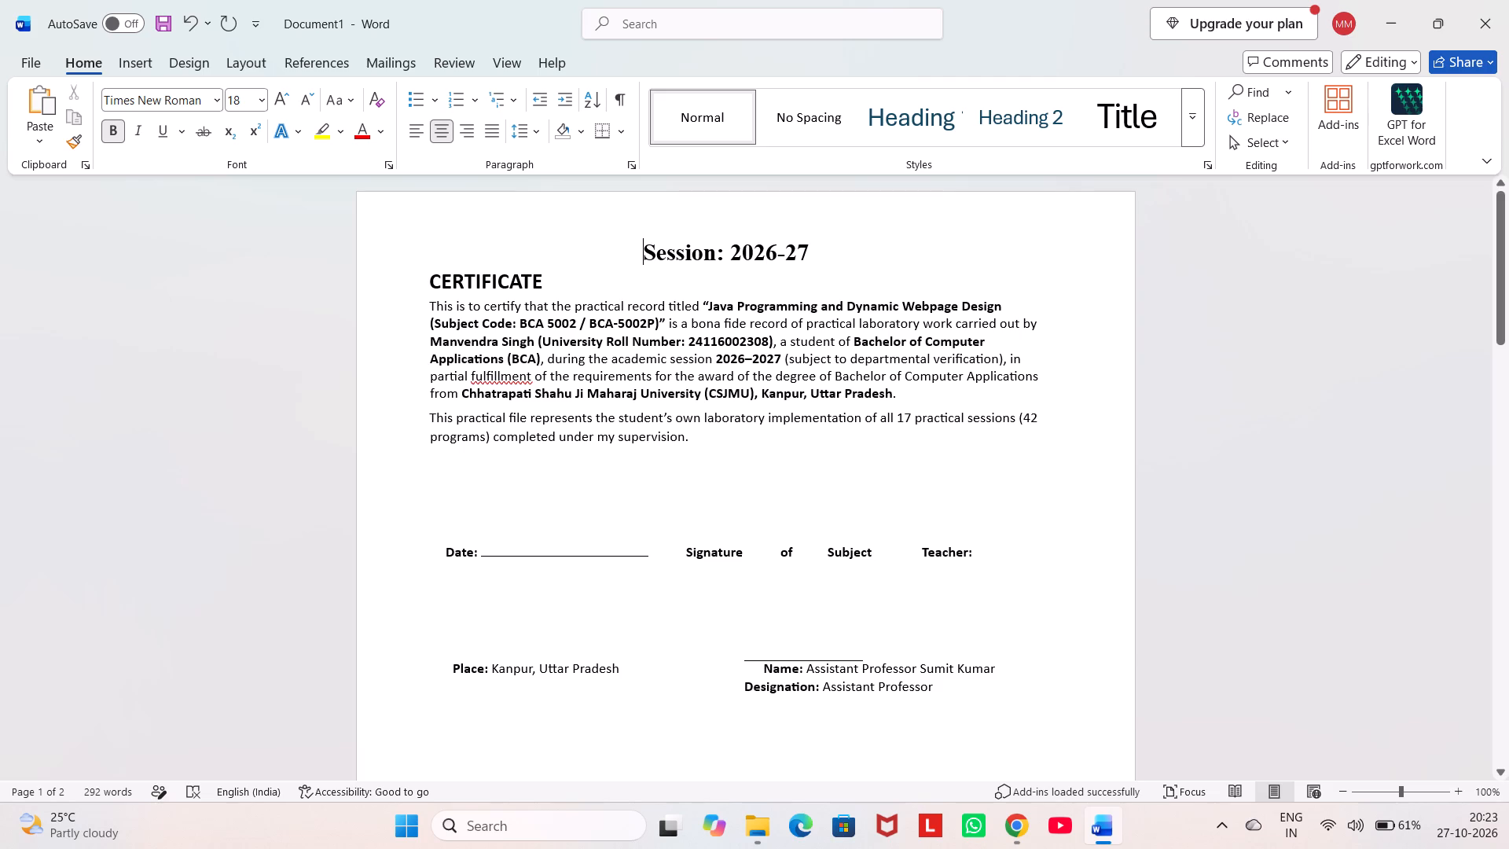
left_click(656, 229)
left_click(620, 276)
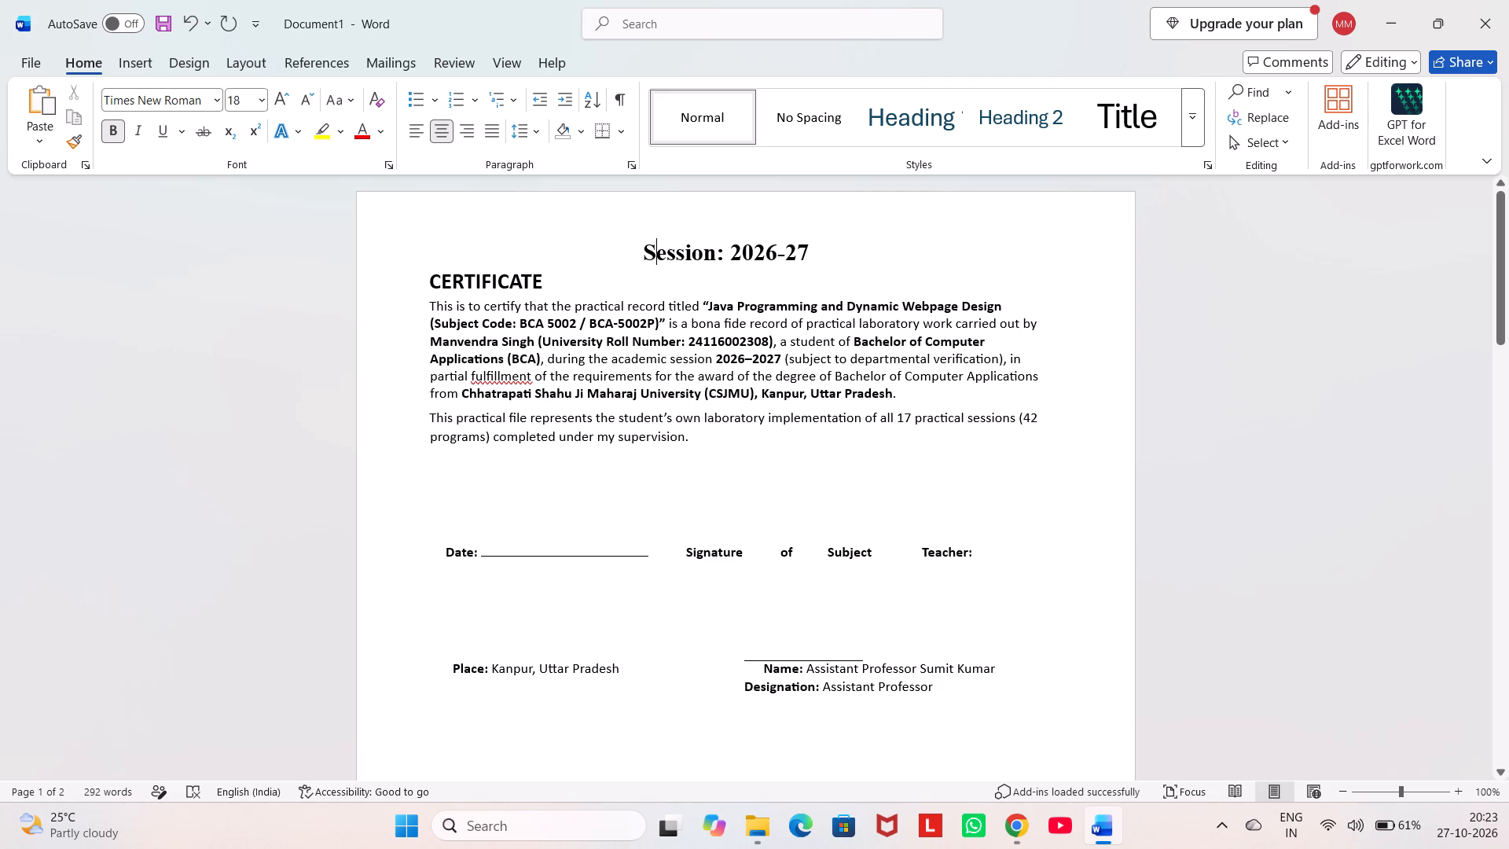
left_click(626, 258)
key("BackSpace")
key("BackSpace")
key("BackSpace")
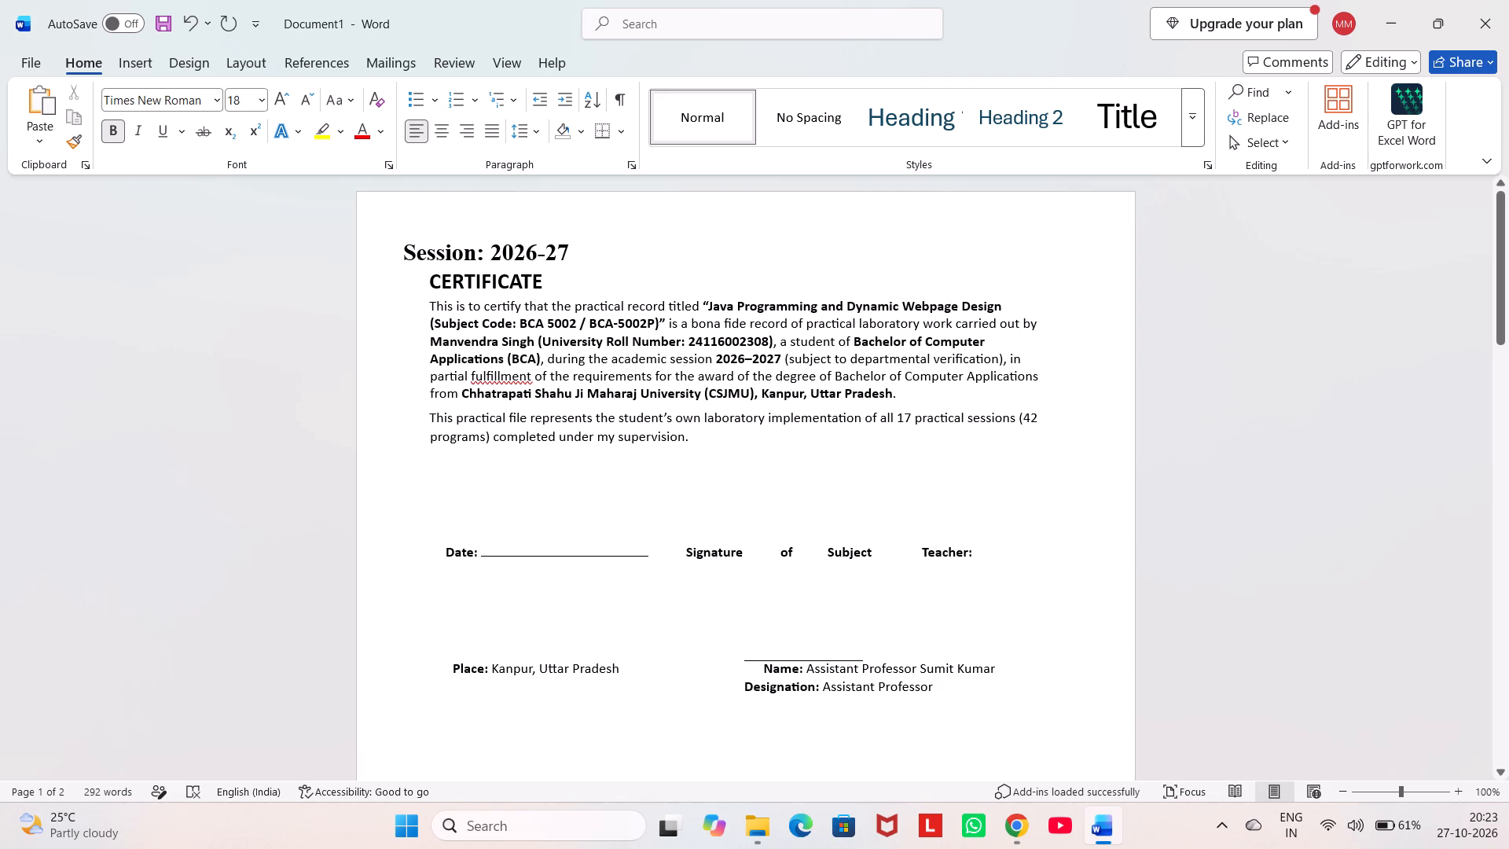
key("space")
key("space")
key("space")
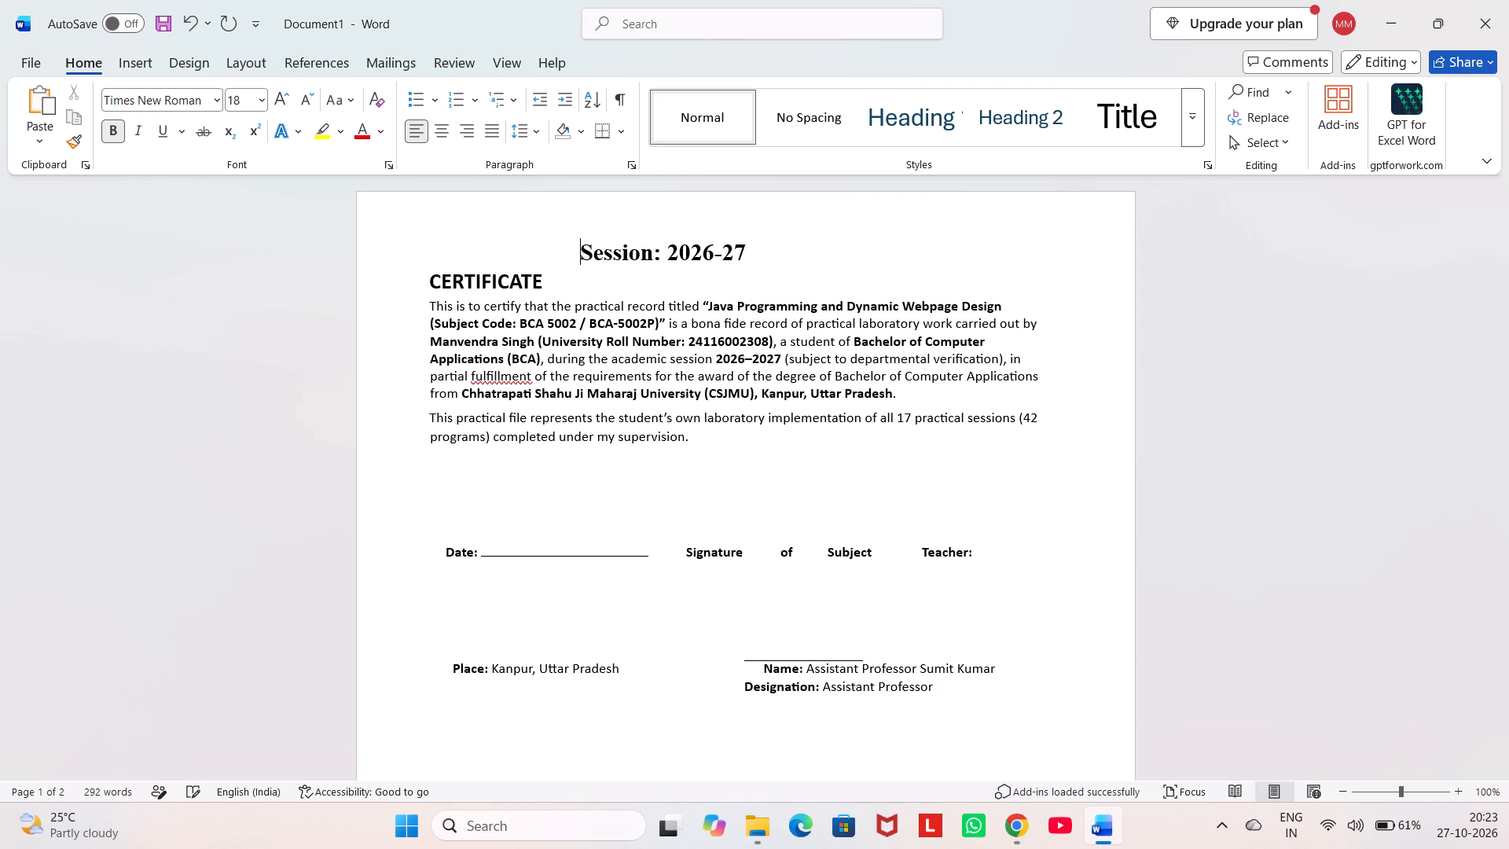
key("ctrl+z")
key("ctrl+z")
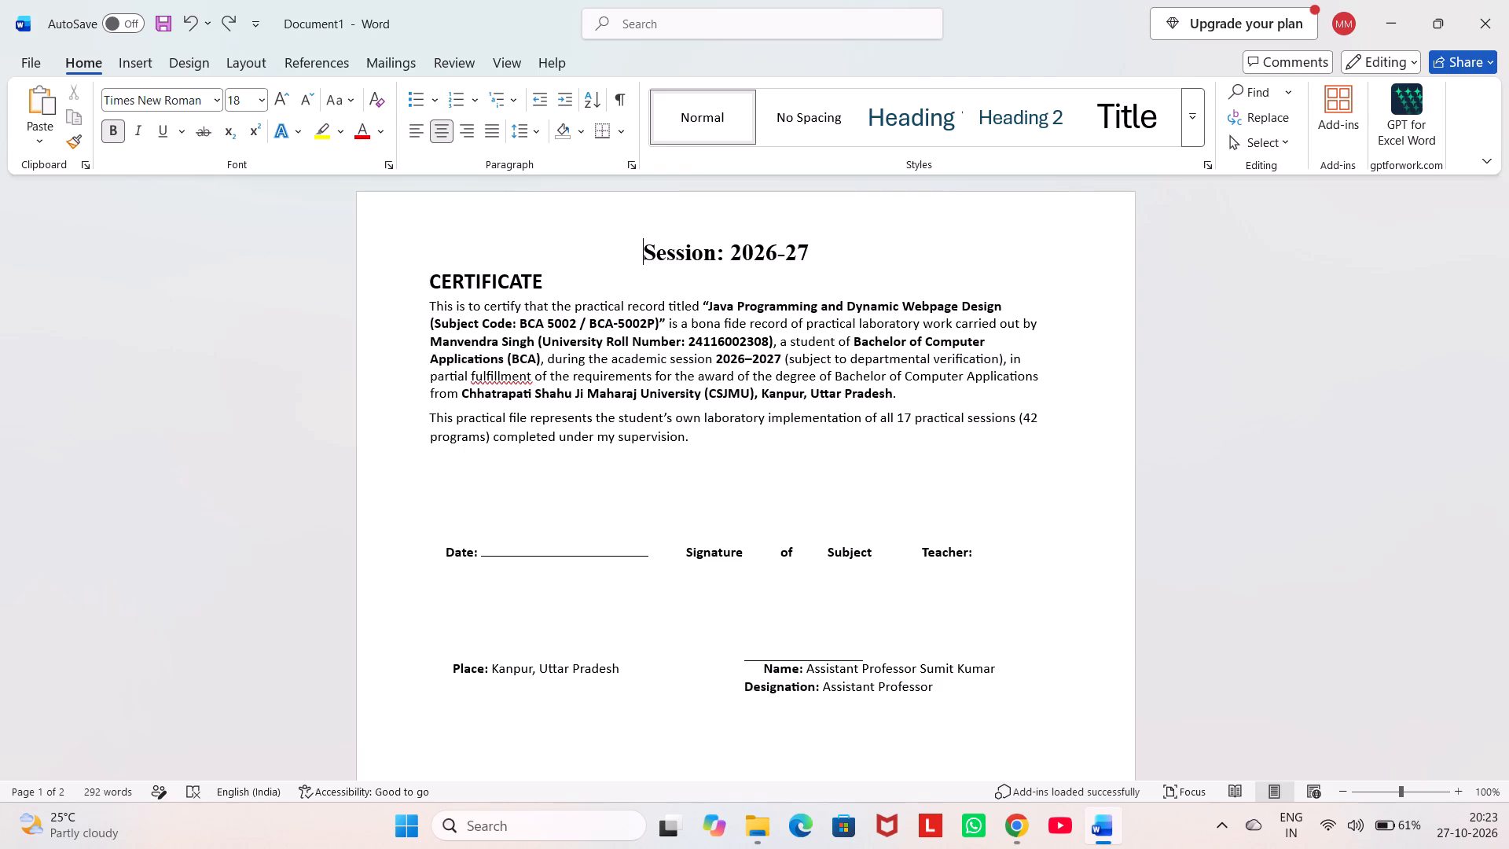
Insert blank lines after the Practical Exam line until the ACKNOWLEDGEMENT section starts on the second page.
scroll(639, 332, "down", 2)
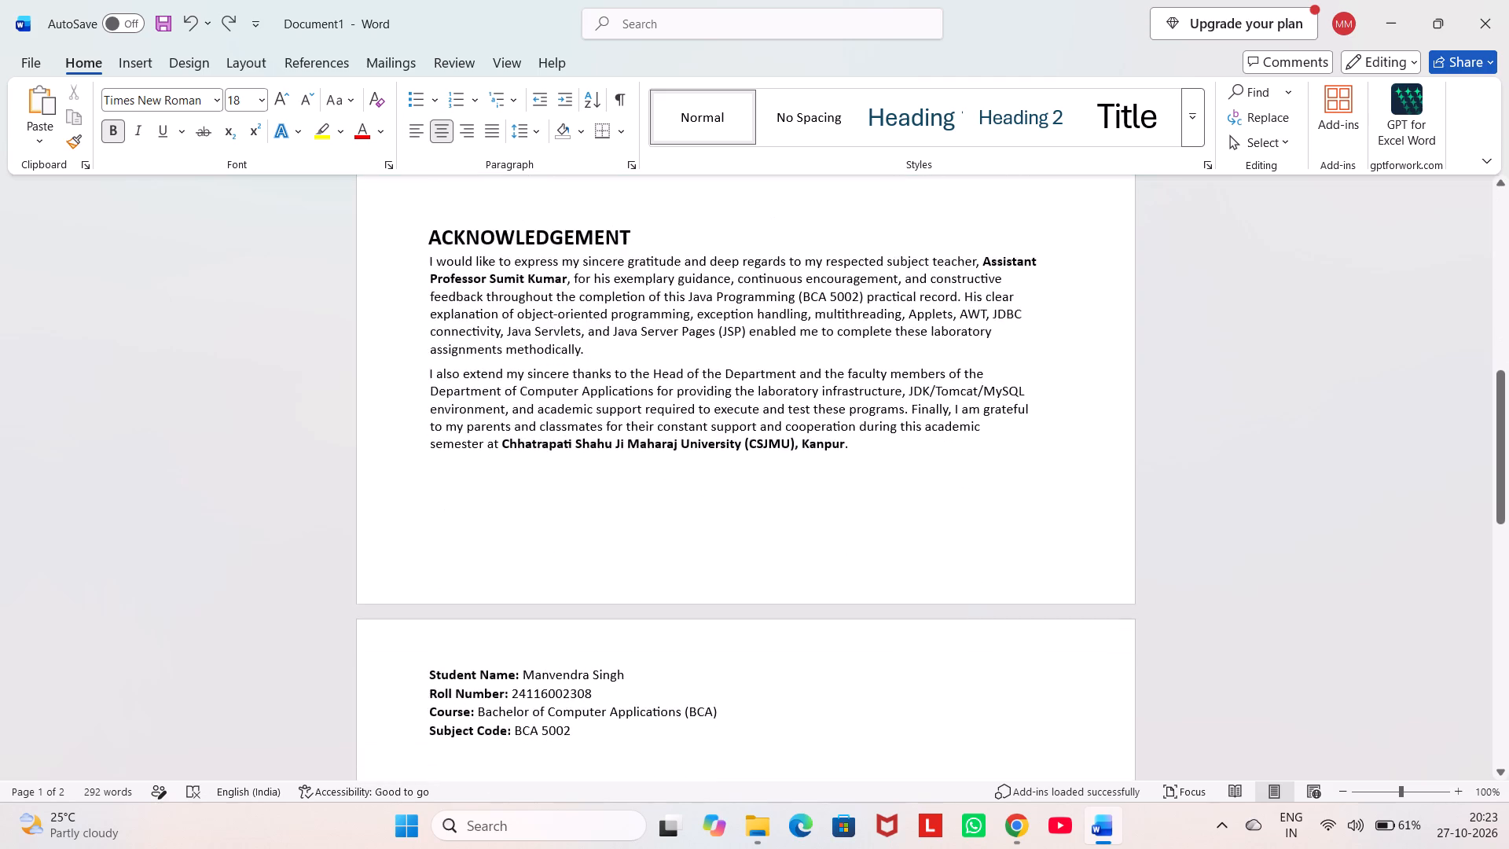
scroll(639, 332, "down", 1)
scroll(639, 332, "up", 2)
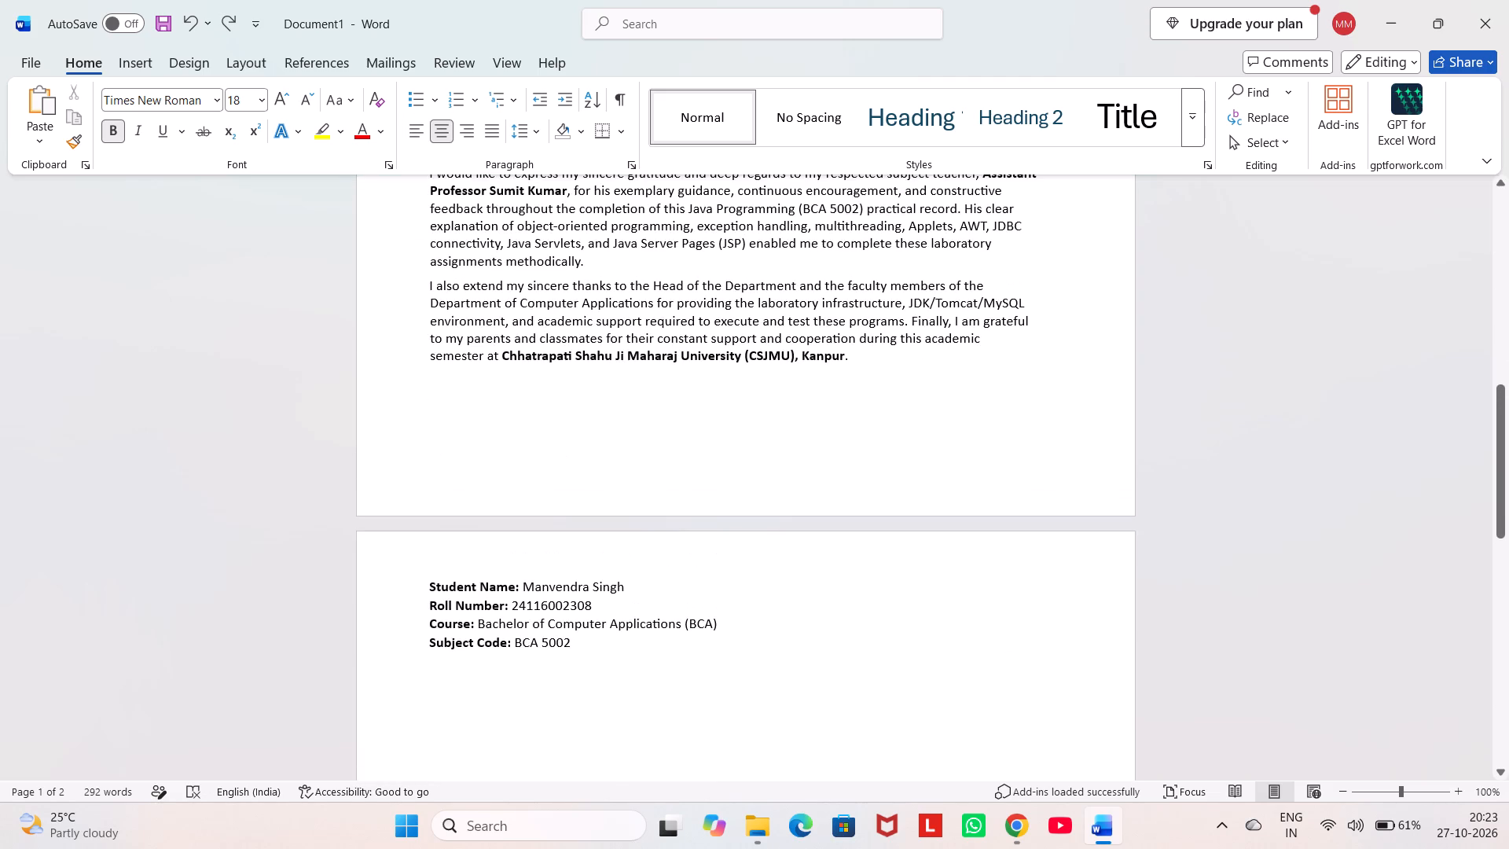
scroll(639, 332, "up", 1)
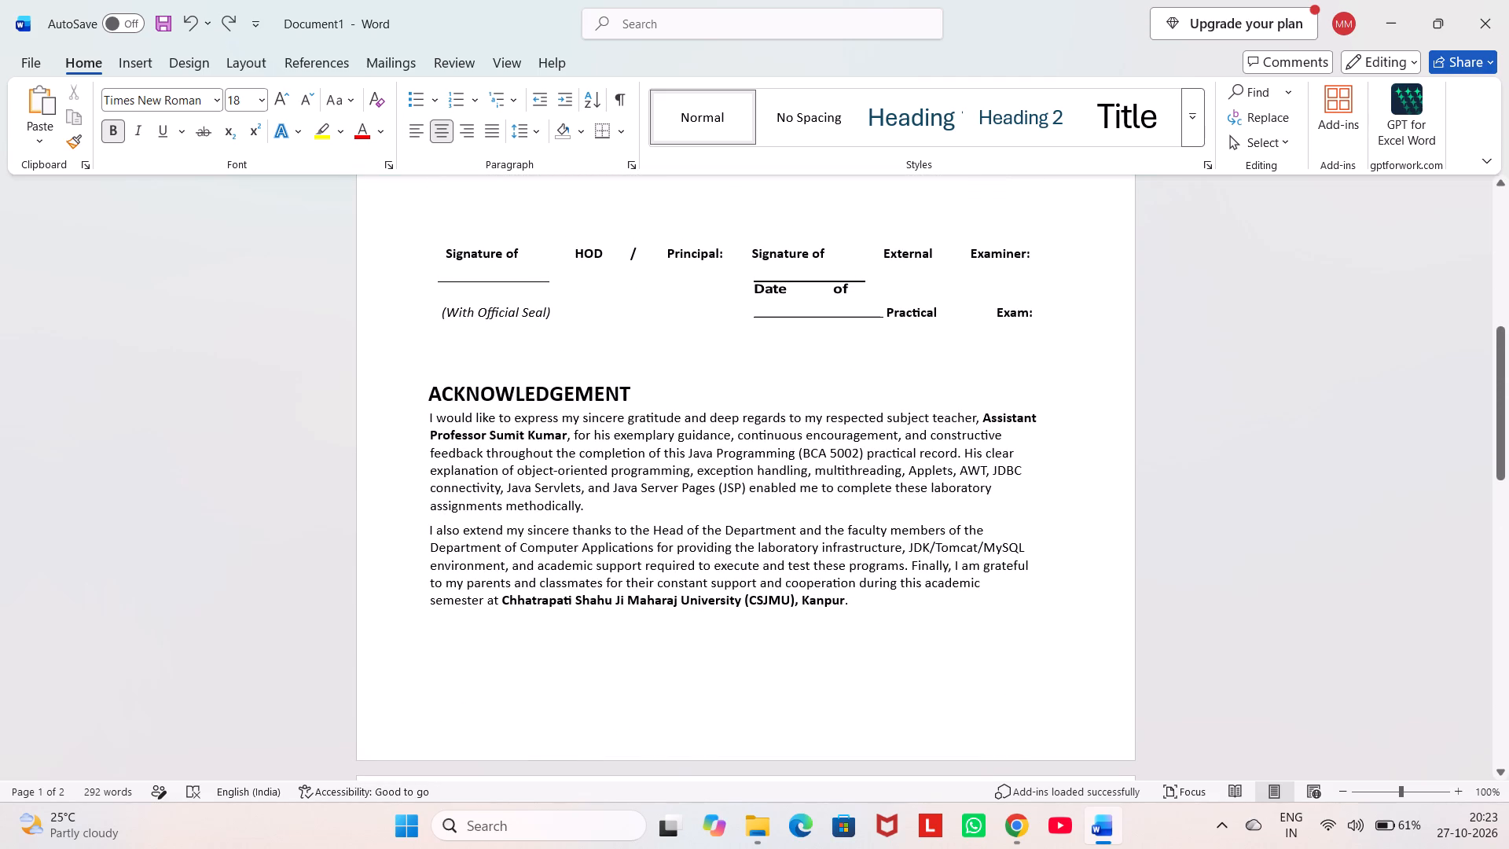
left_click(1047, 315)
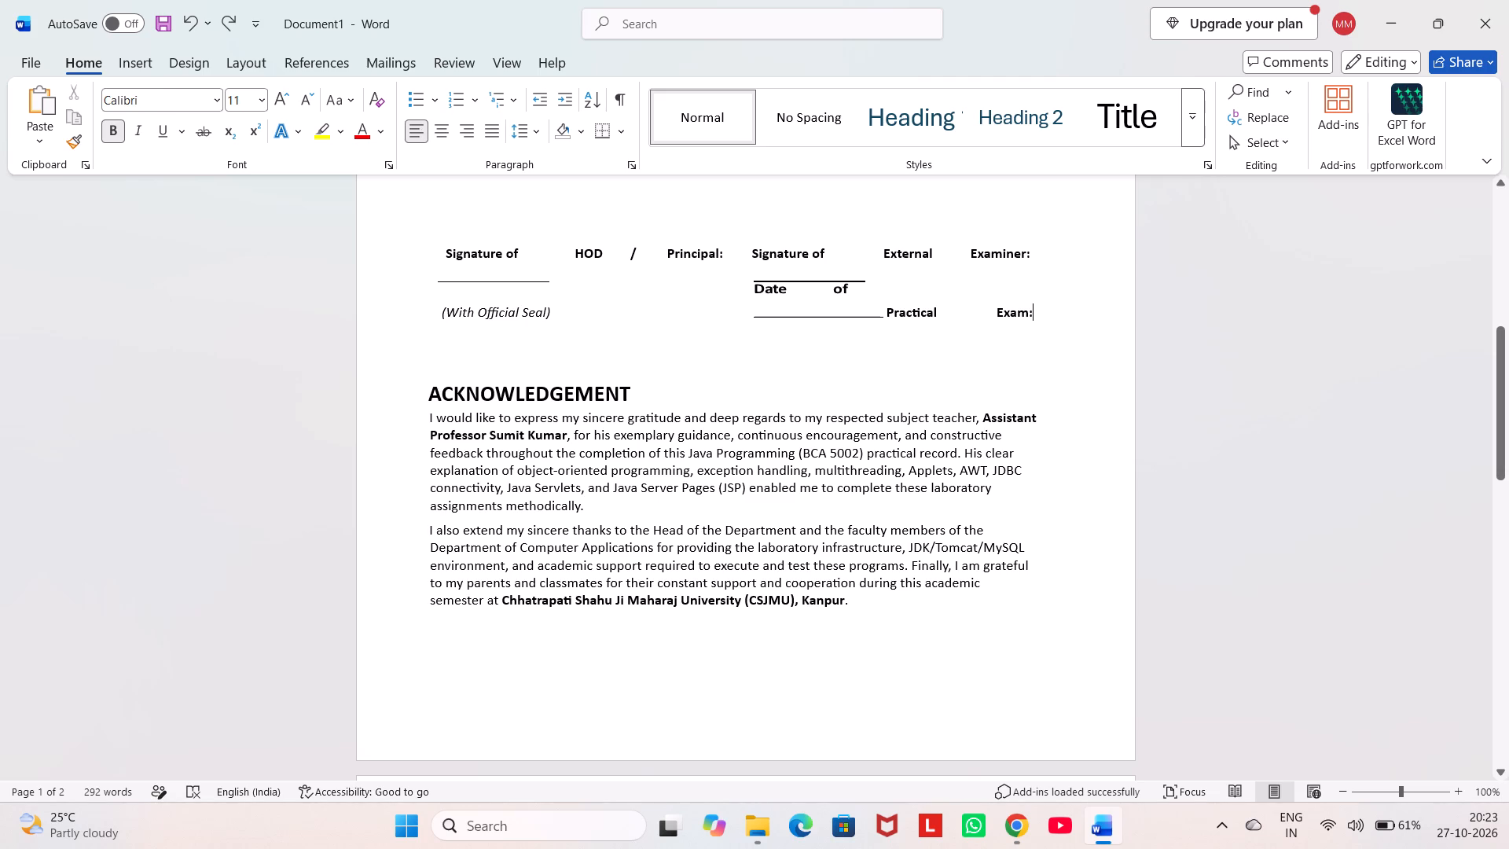
key("Return")
key("Return")
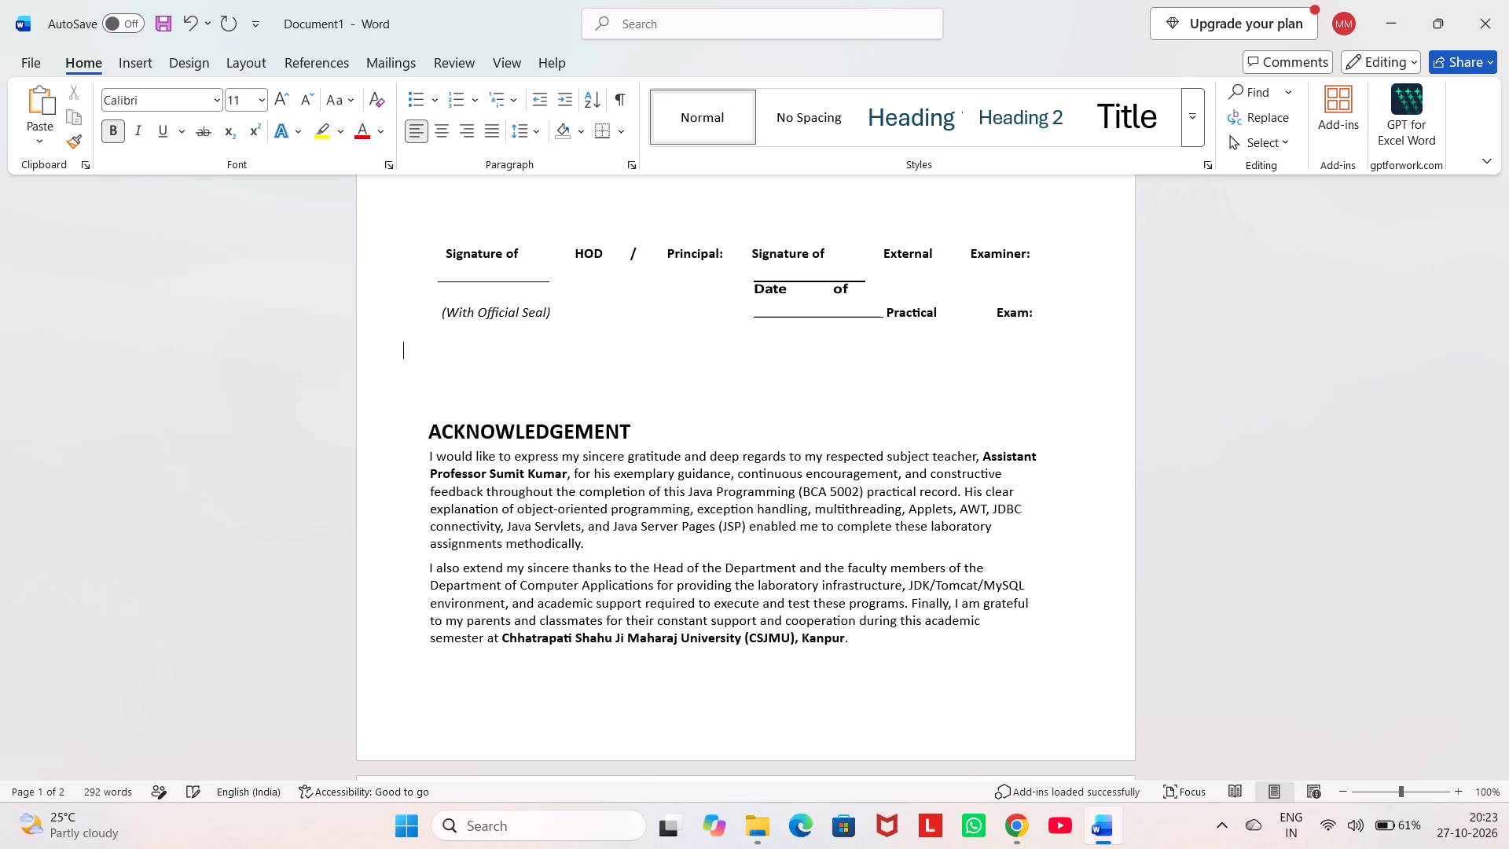
key("Return")
key("Return")
key("Return")
key("Return")
key("Return")
key("Return")
key("Return")
key("Return")
key("Return")
key("Return")
key("Return")
key("Return")
key("Return")
key("Return")
key("Return")
key("Return")
key("Return")
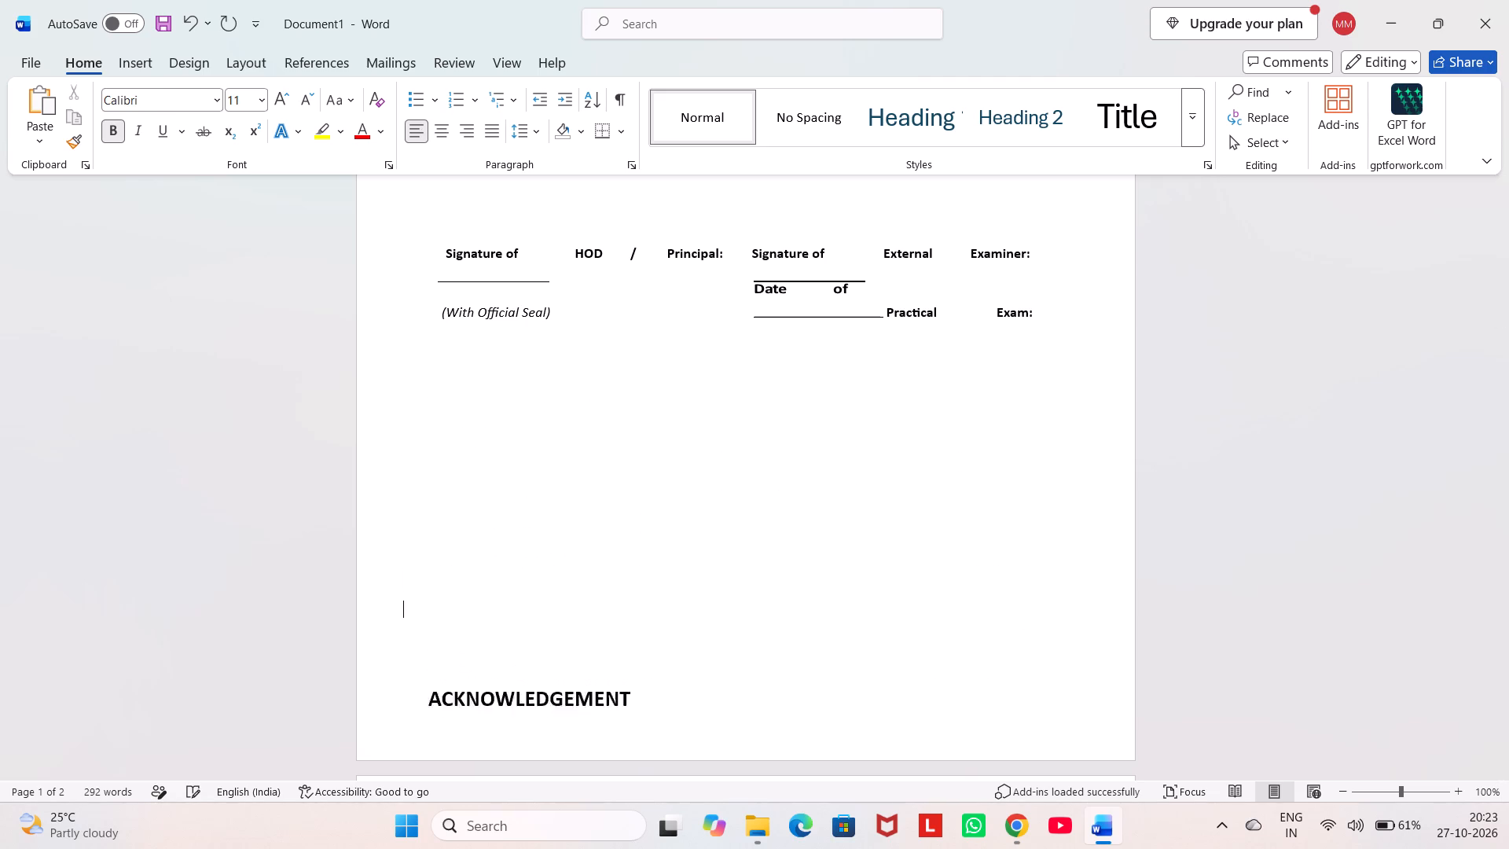
scroll(1047, 315, "down", 1)
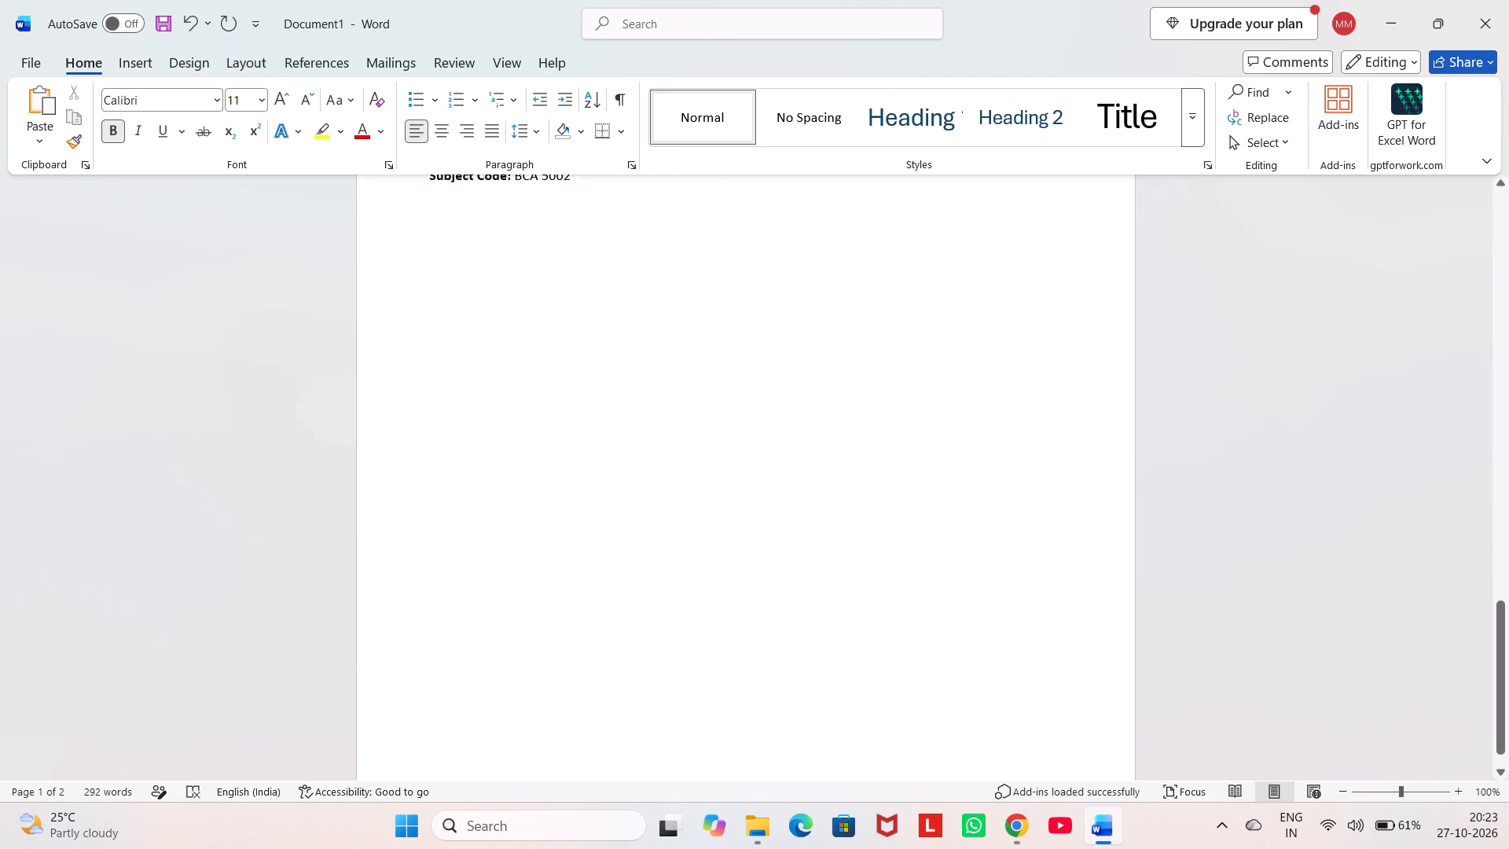
scroll(1047, 315, "up", 1)
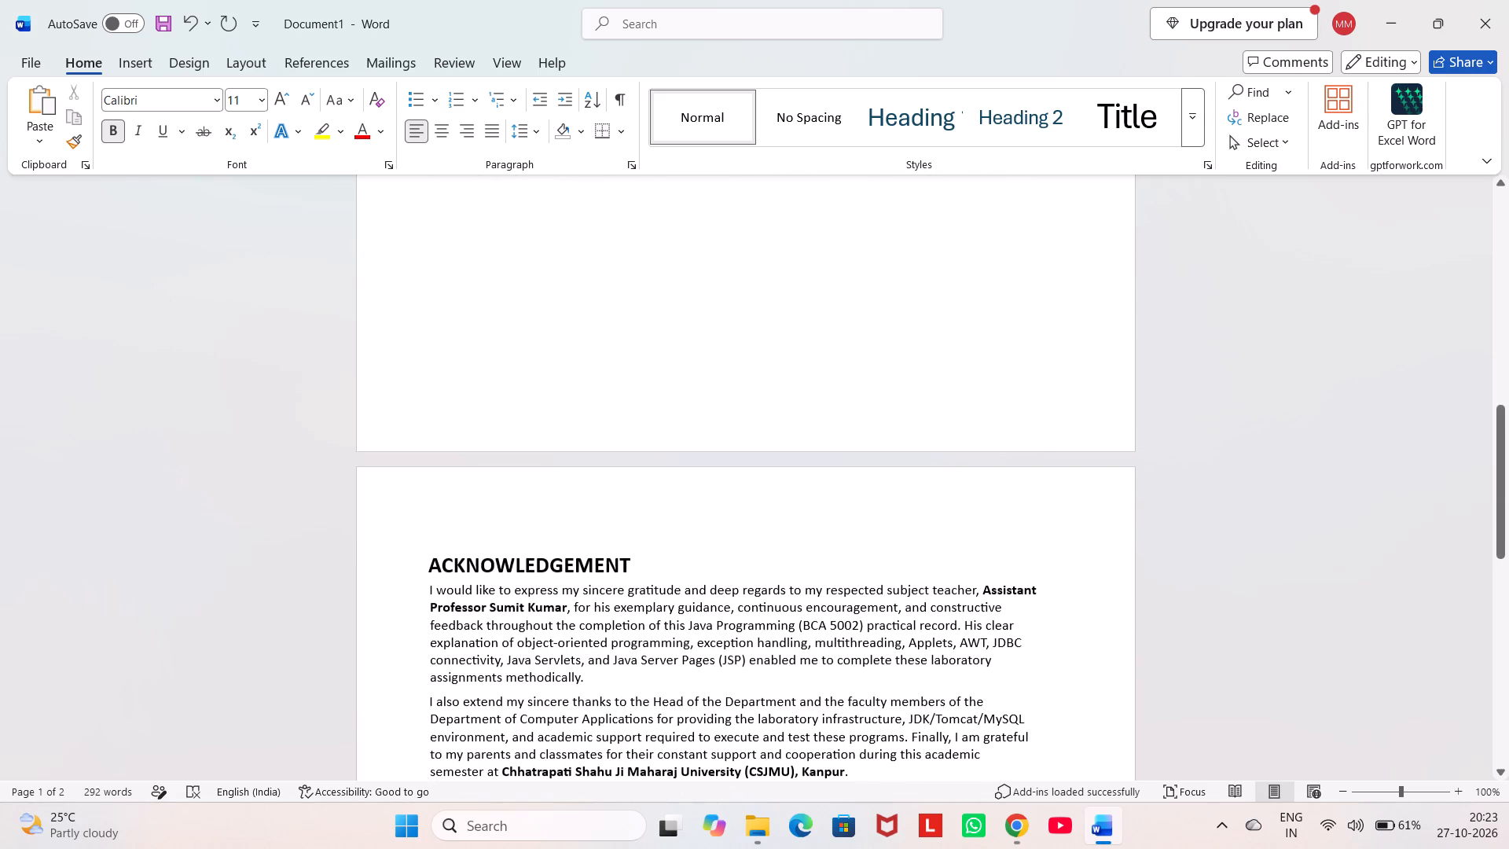
Add a few more blank lines above the ACKNOWLEDGEMENT heading on the second page.
key("Return")
key("Return")
key("Return")
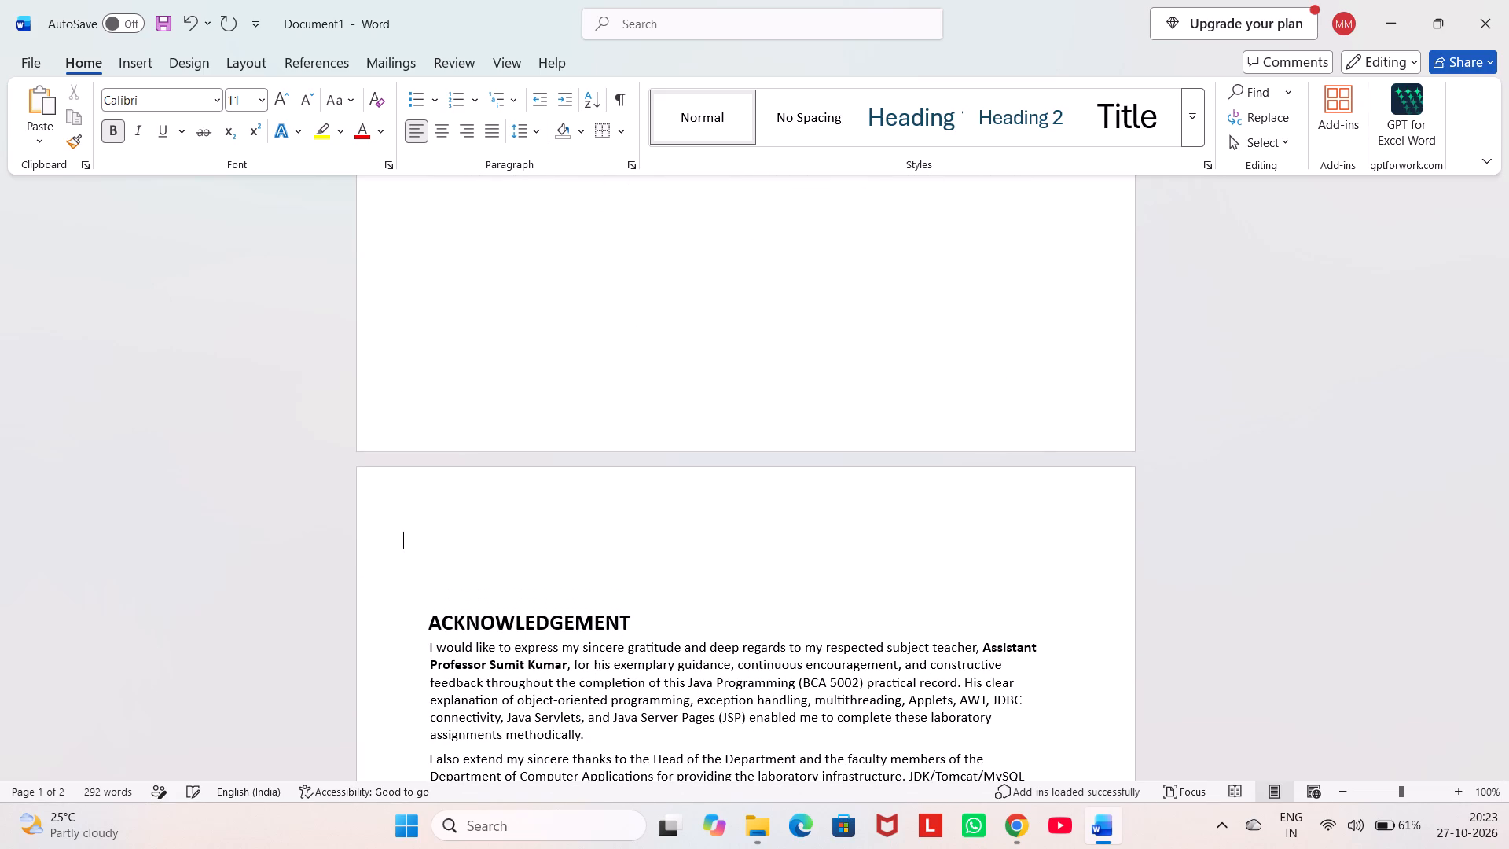
key("Return")
key("BackSpace")
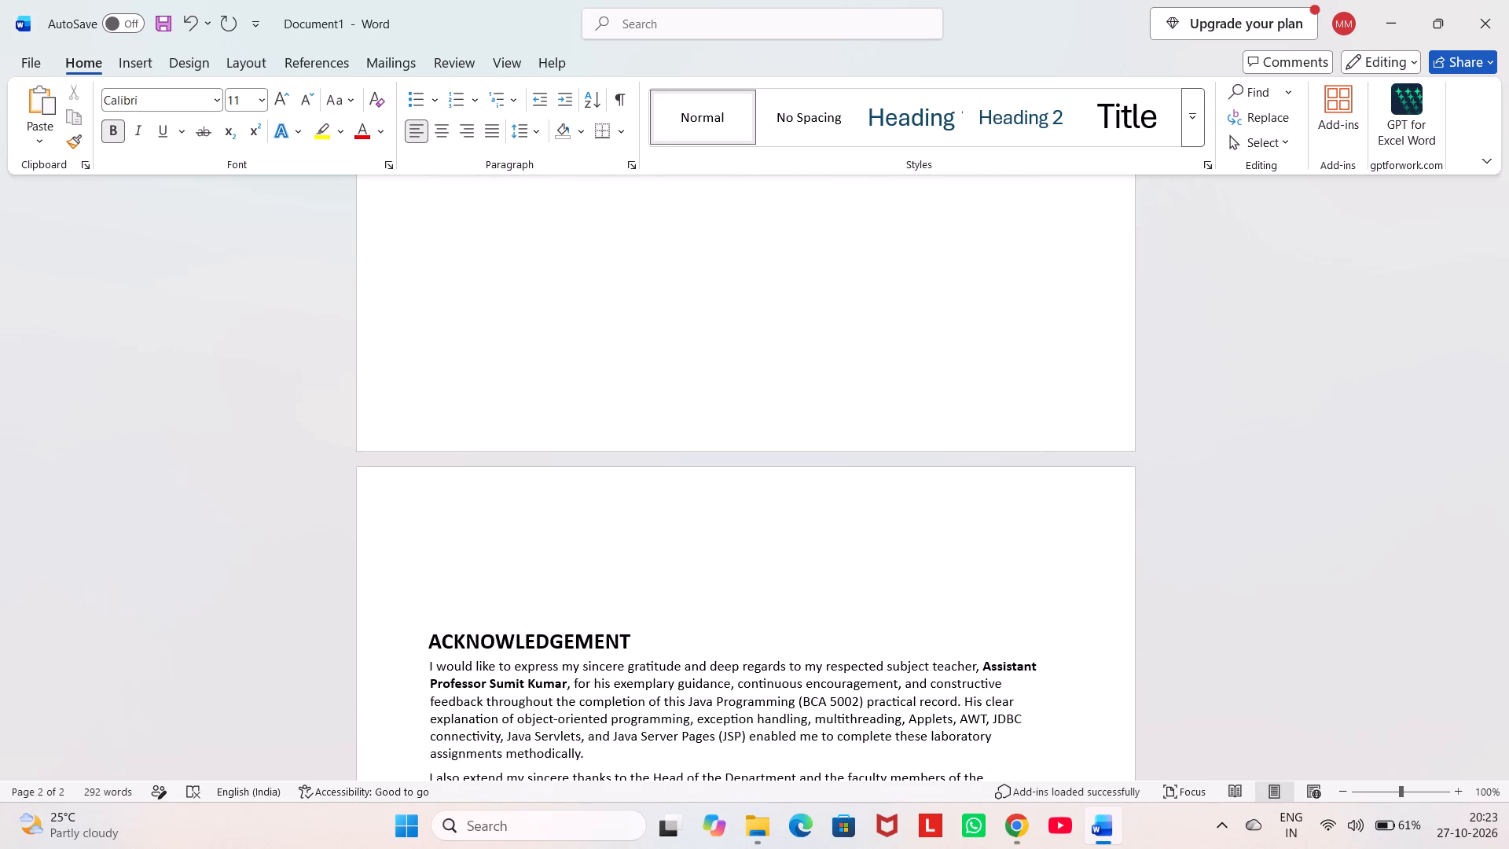
Review both pages to check how the certificate and the acknowledgement with the student details are laid out.
scroll(1047, 315, "up", 1)
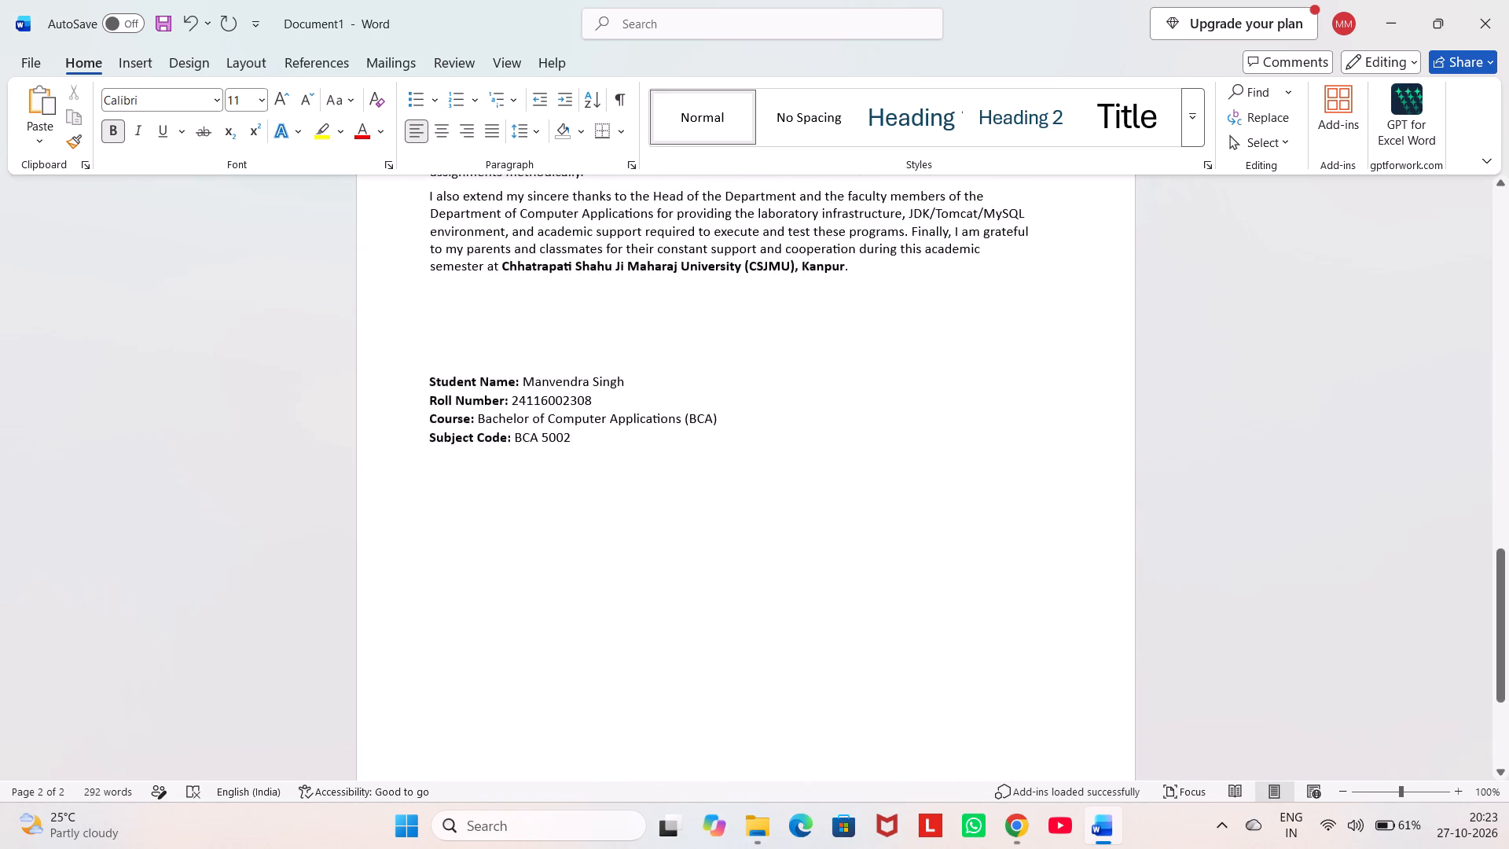
scroll(1047, 315, "up", 1)
scroll(1047, 315, "down", 10)
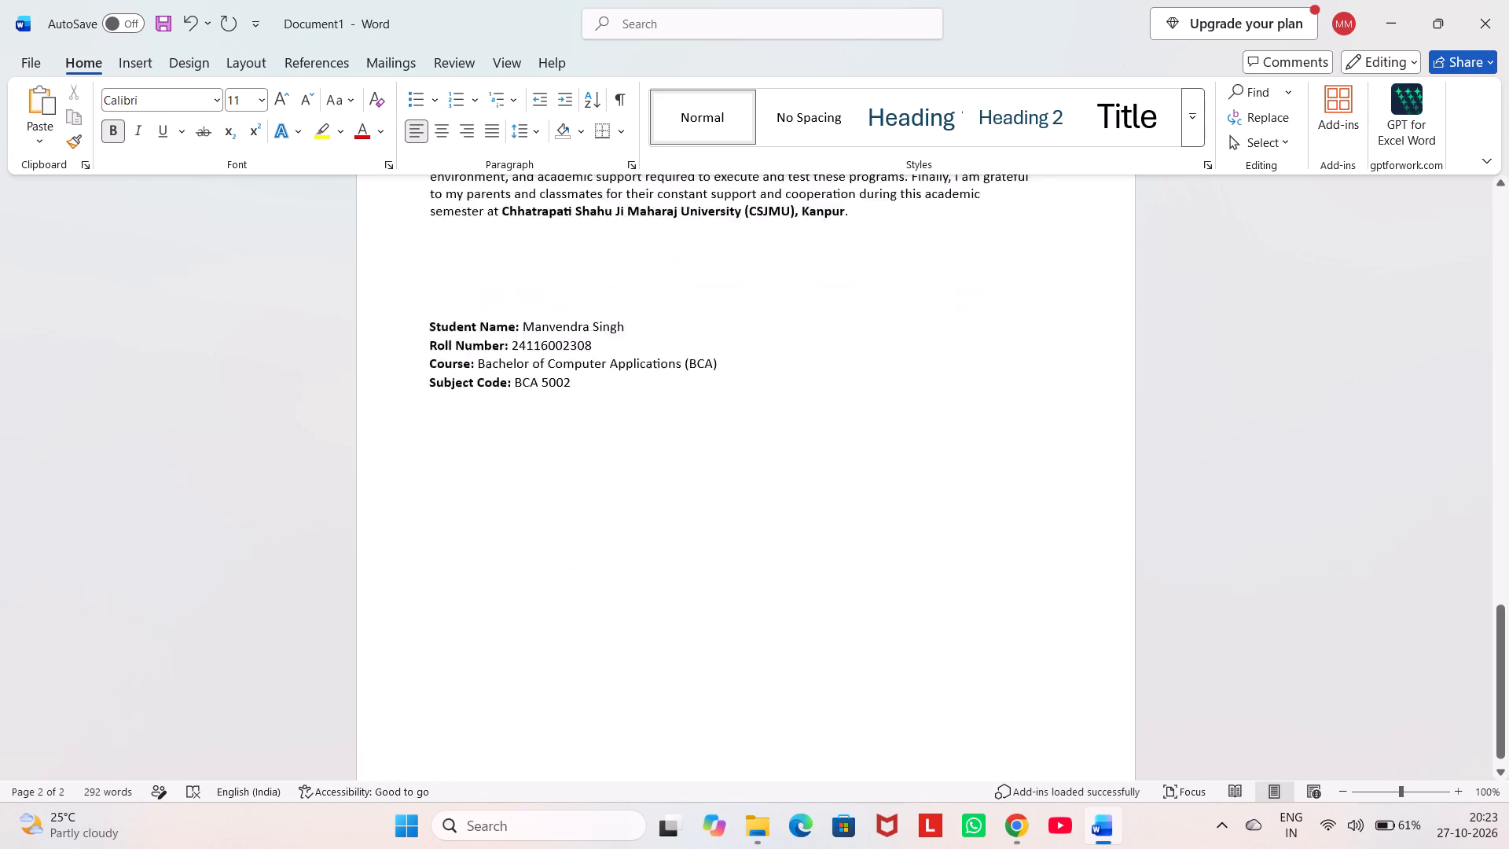
scroll(1047, 315, "up", 7)
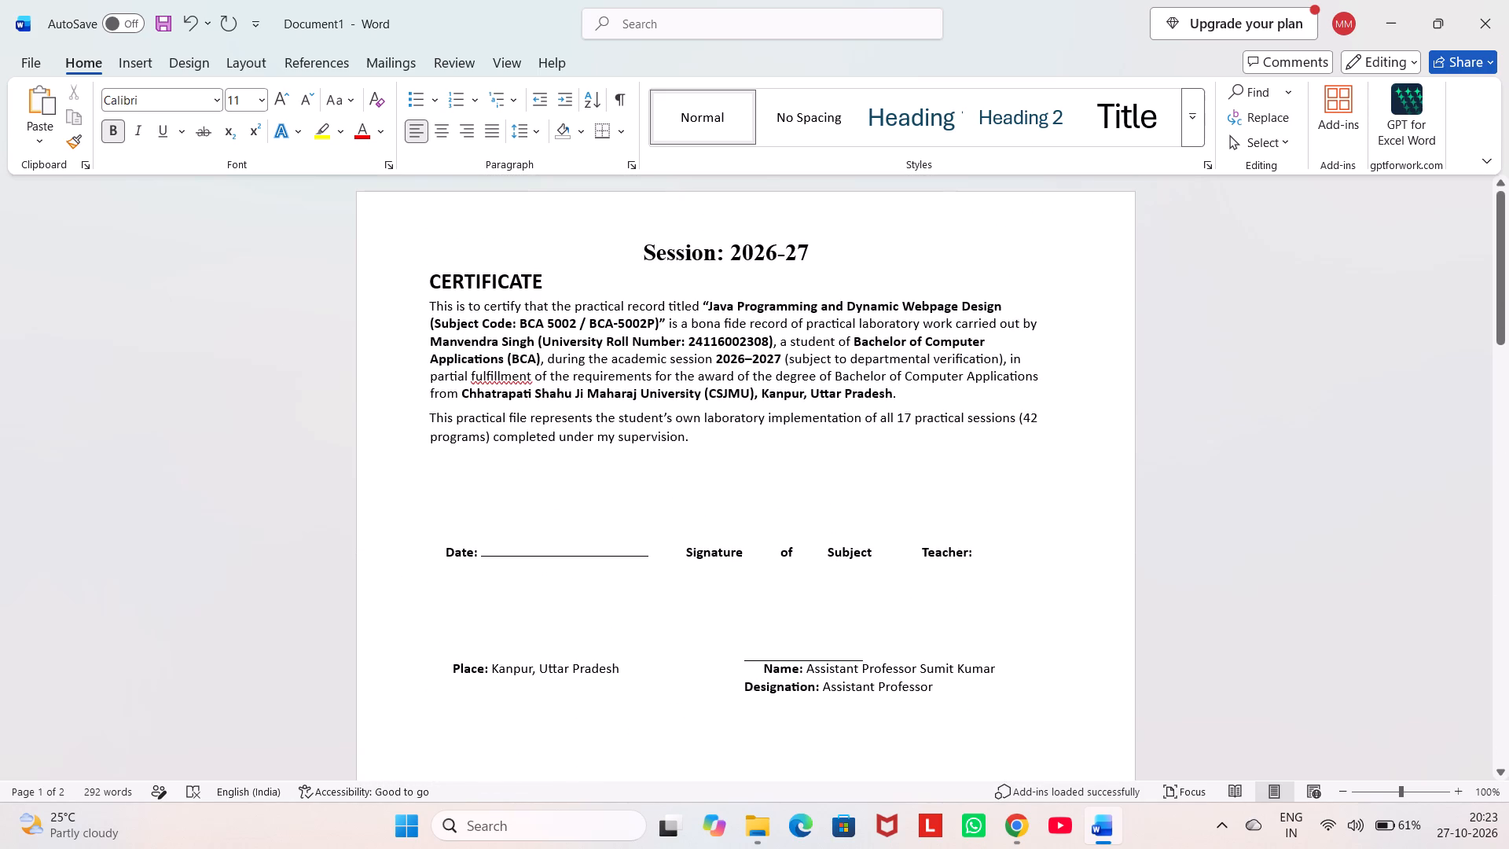
scroll(1047, 315, "down", 1)
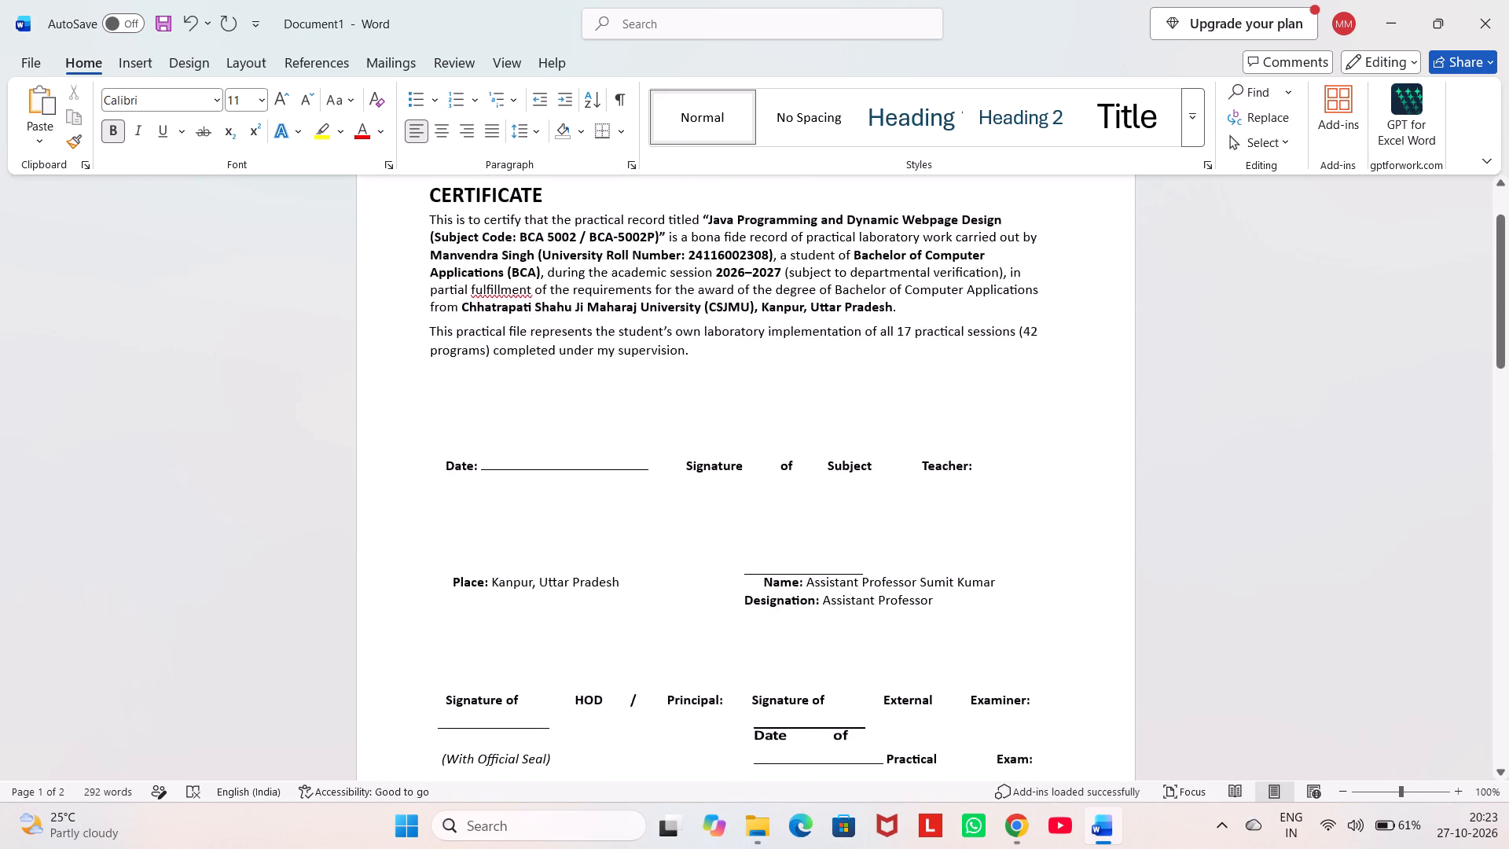
scroll(1047, 315, "down", 1)
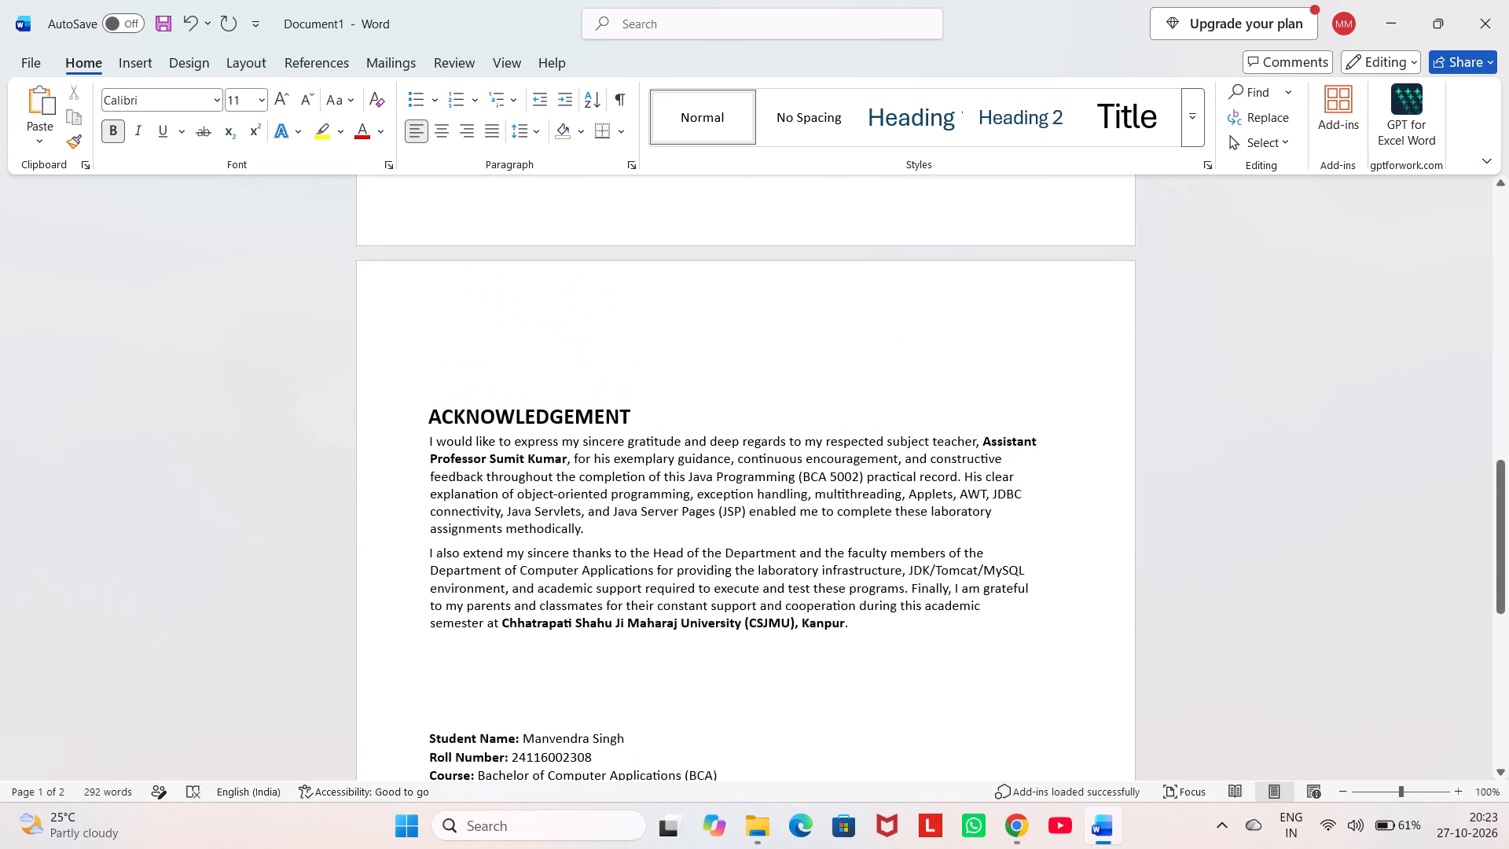
scroll(1047, 315, "down", 2)
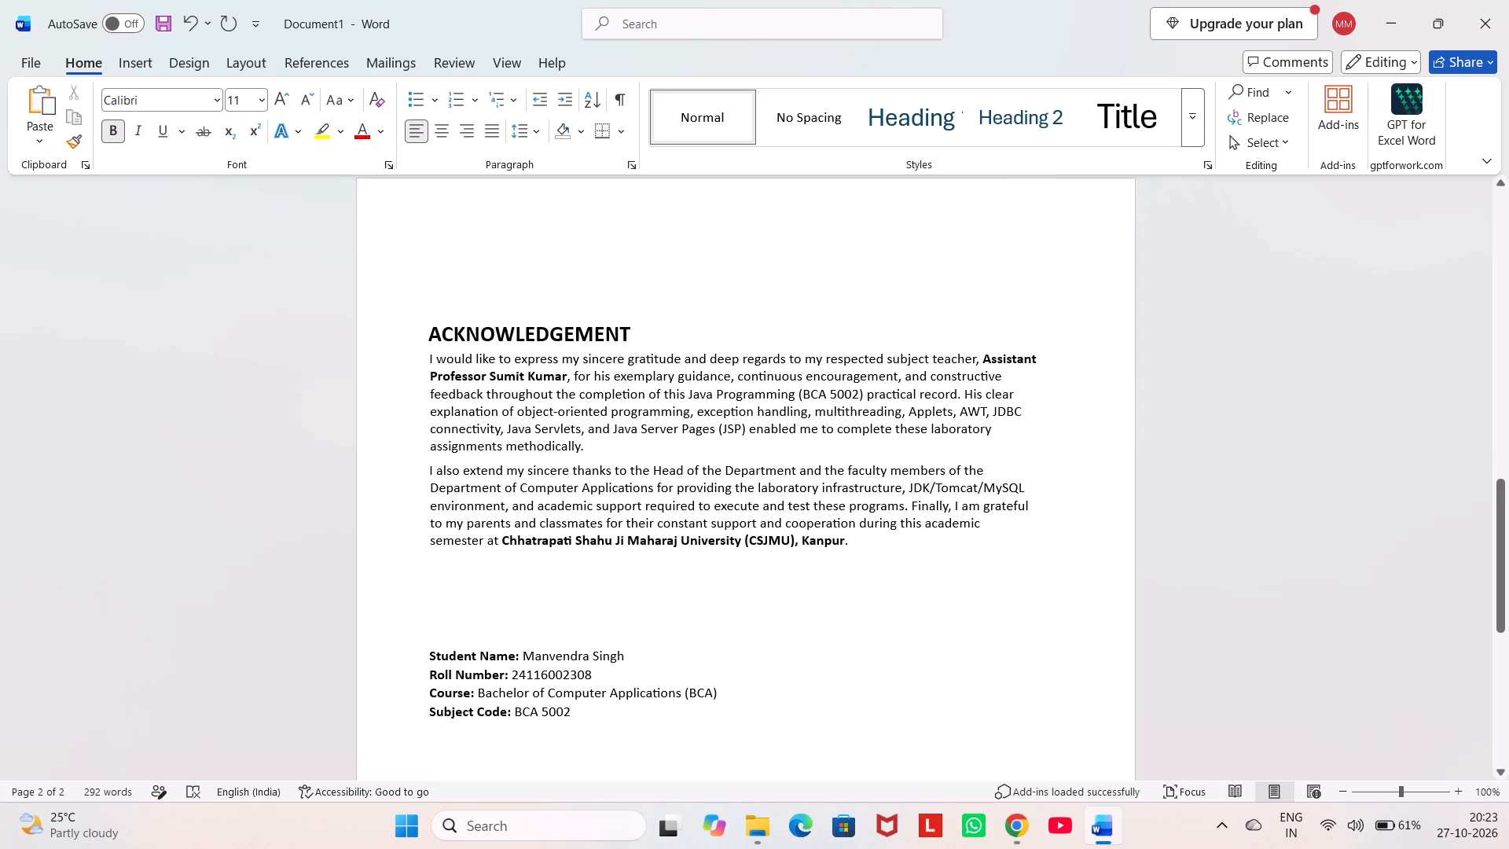
scroll(766, 412, "up", 3)
Save the document in the OneDrive Documents folder under the file name "java cert".
key("ctrl+s")
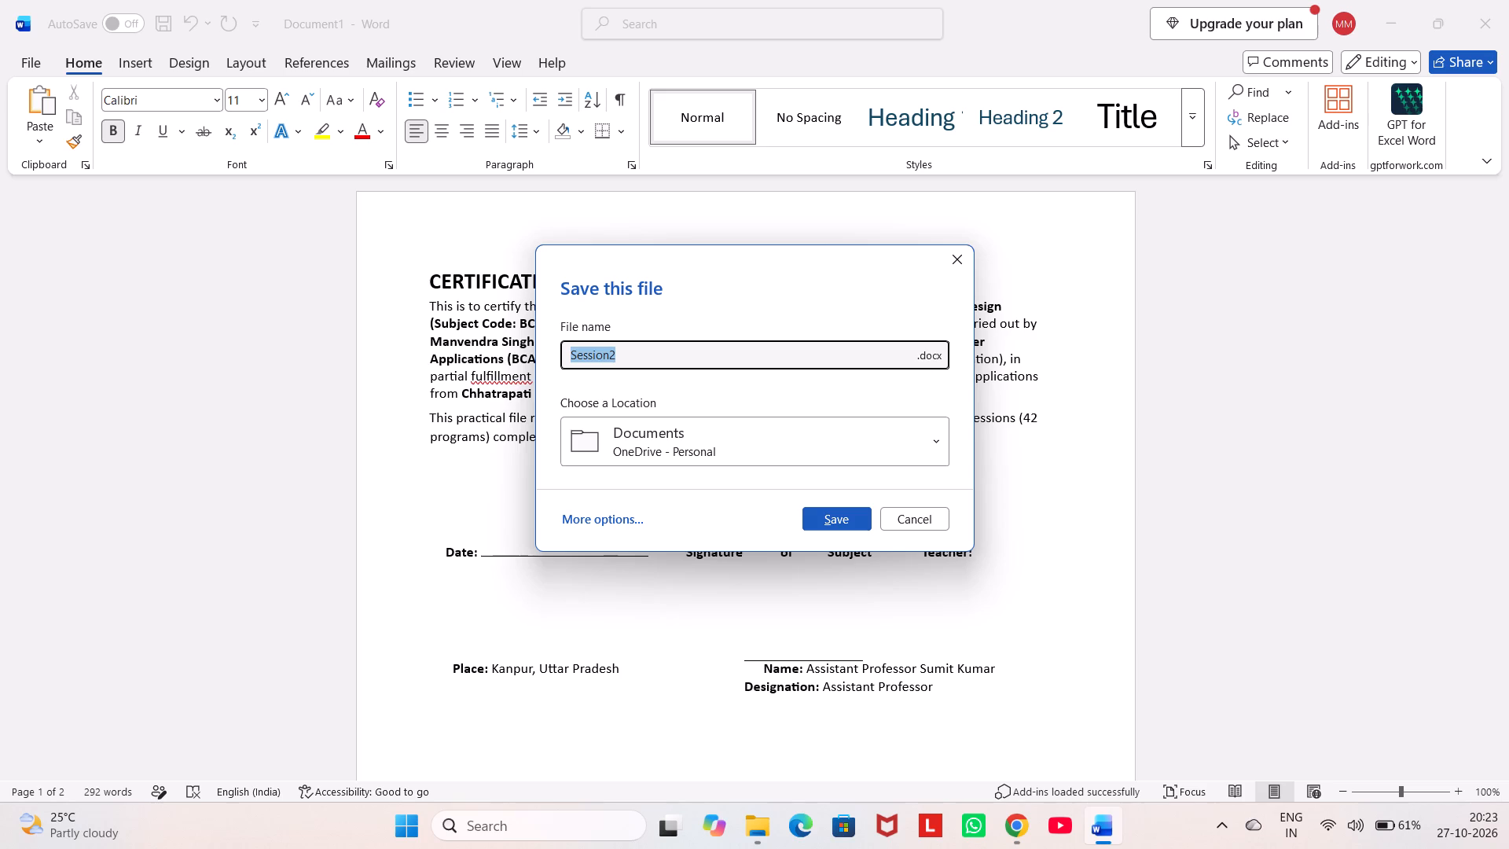
key("BackSpace")
type("ja")
type("va")
key("space")
key("space")
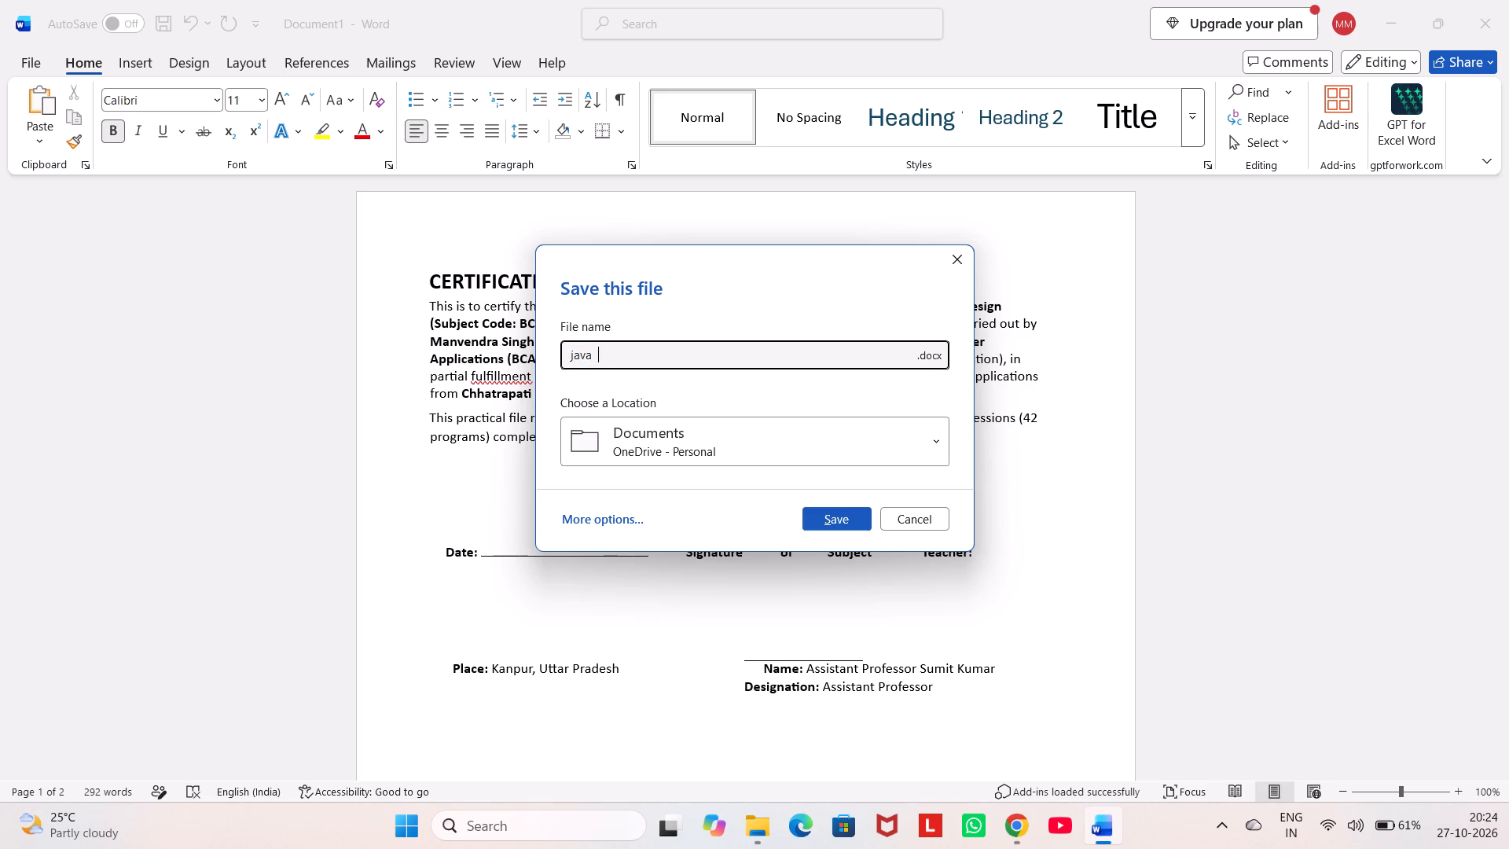
key("BackSpace")
key("BackSpace")
key("BackSpace")
key("BackSpace")
key("BackSpace")
key("BackSpace")
key("BackSpace")
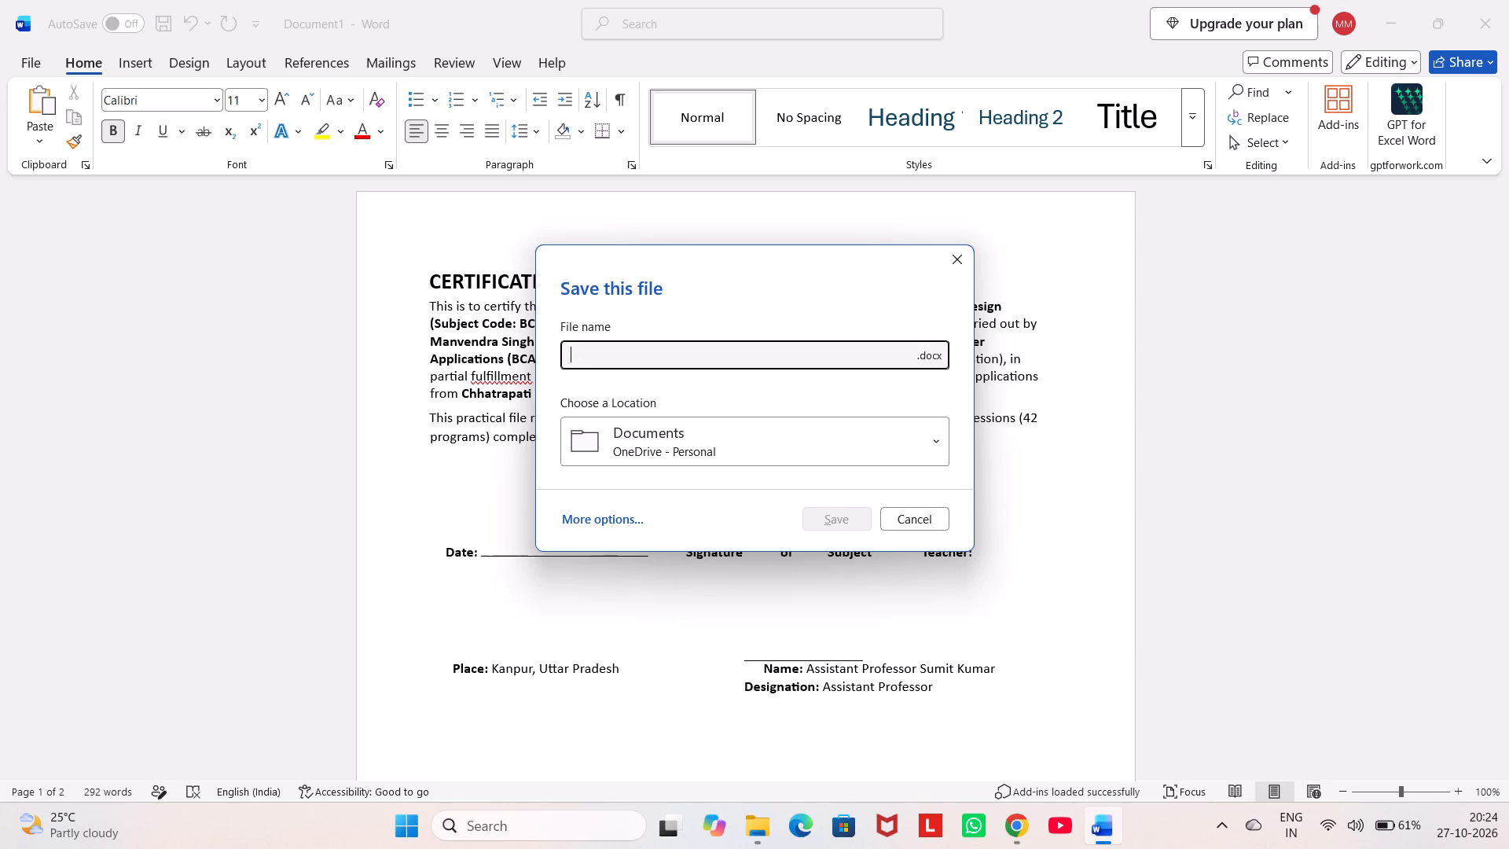
key("c")
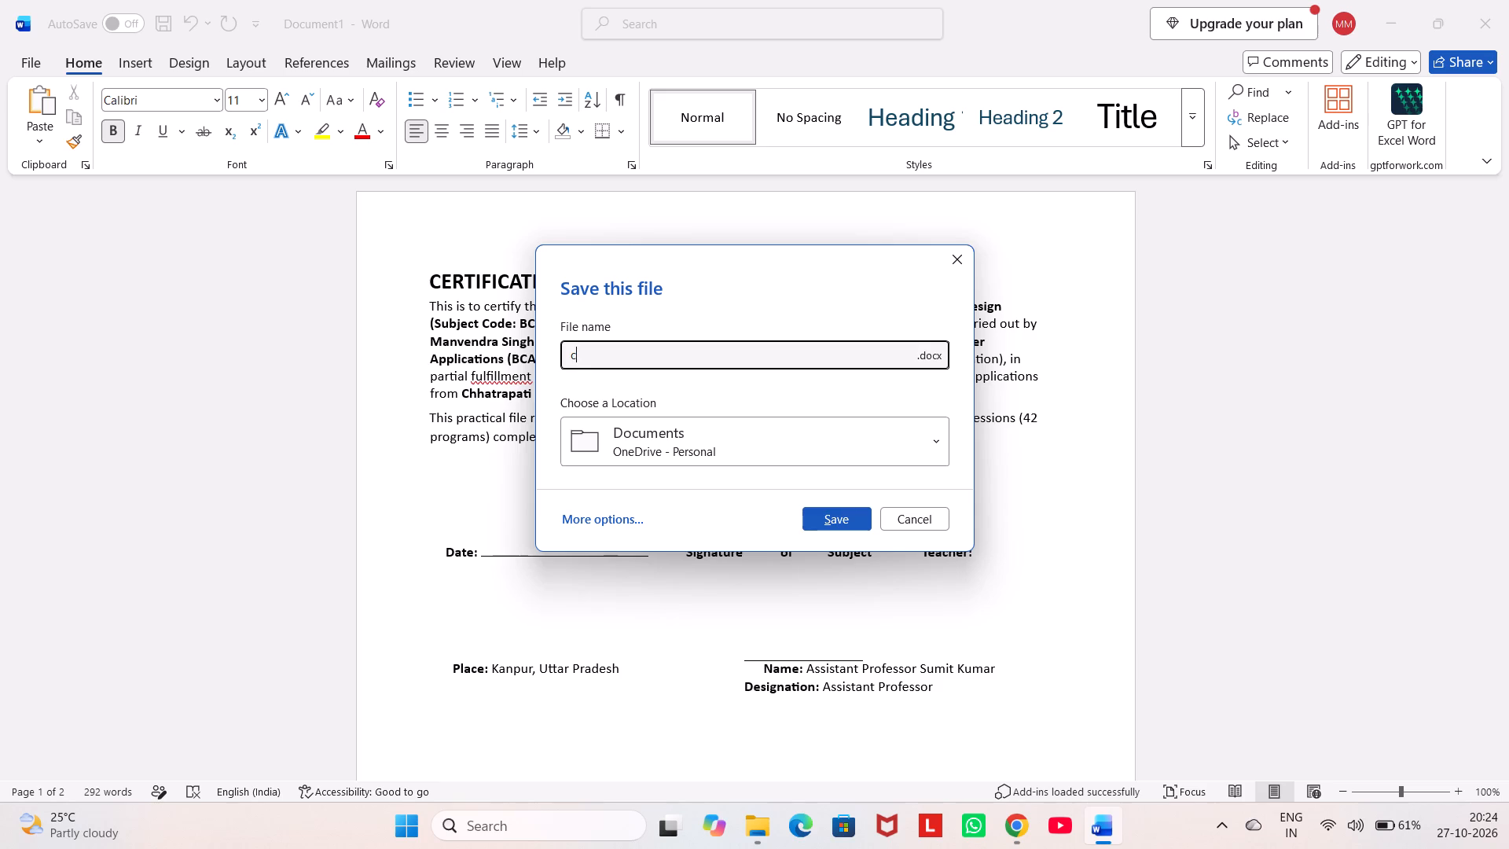
key("BackSpace")
key("BackSpace")
type("java")
key("space")
type("cert")
key("period")
key("Return")
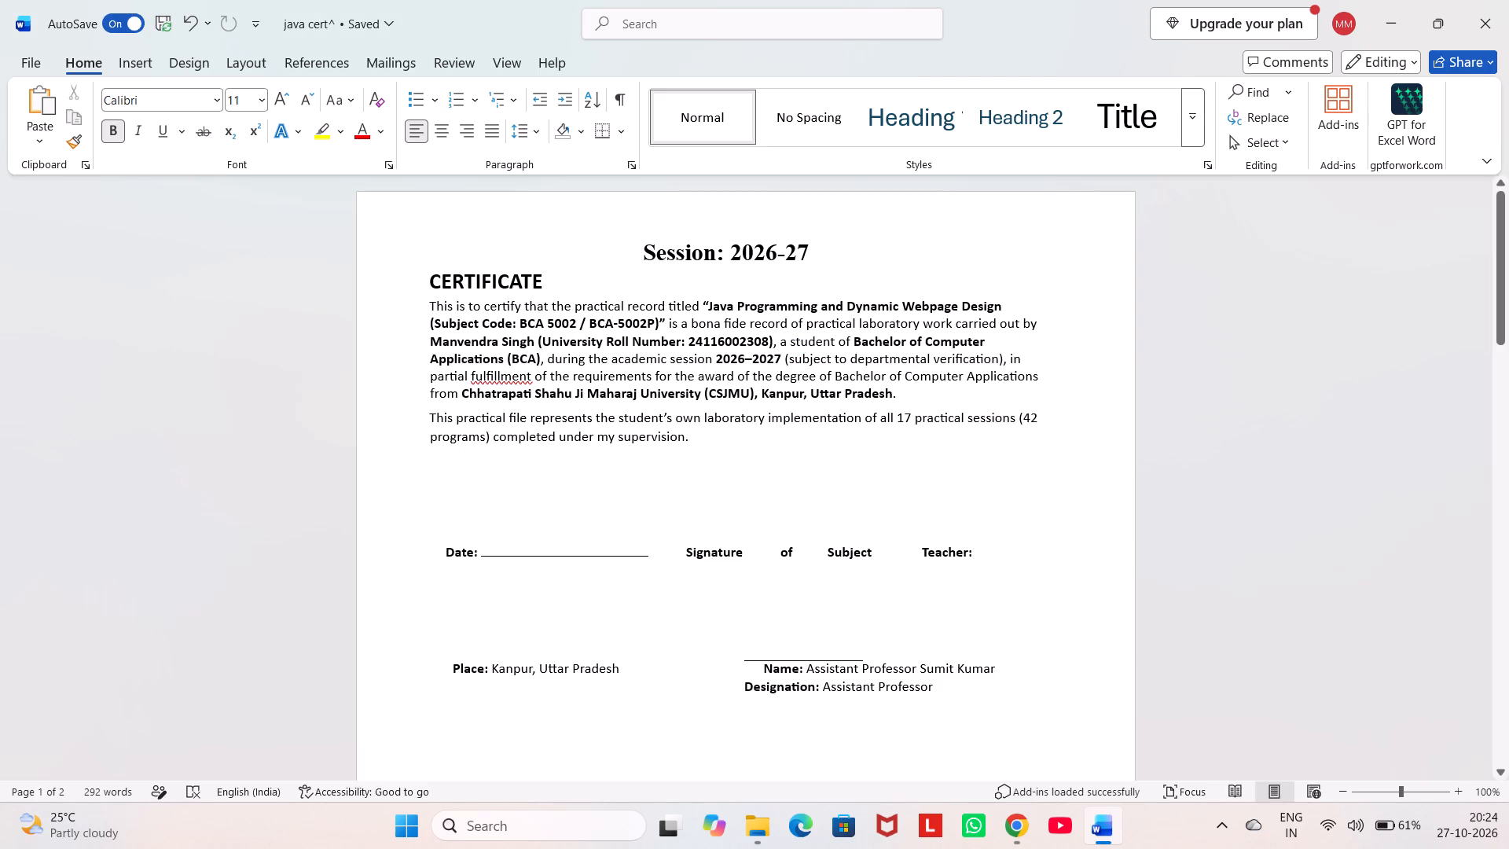
left_click(752, 826)
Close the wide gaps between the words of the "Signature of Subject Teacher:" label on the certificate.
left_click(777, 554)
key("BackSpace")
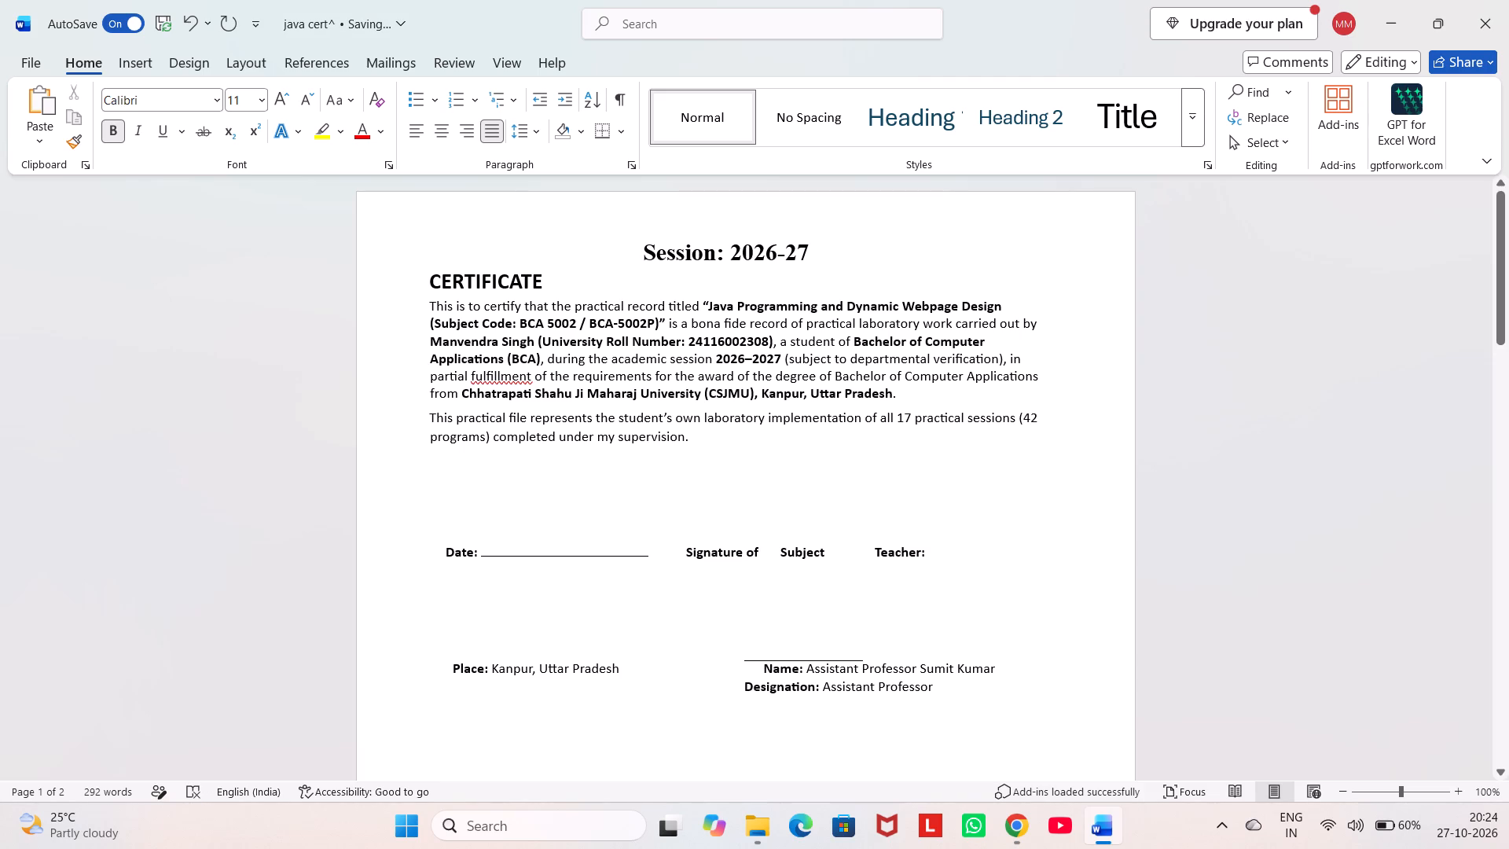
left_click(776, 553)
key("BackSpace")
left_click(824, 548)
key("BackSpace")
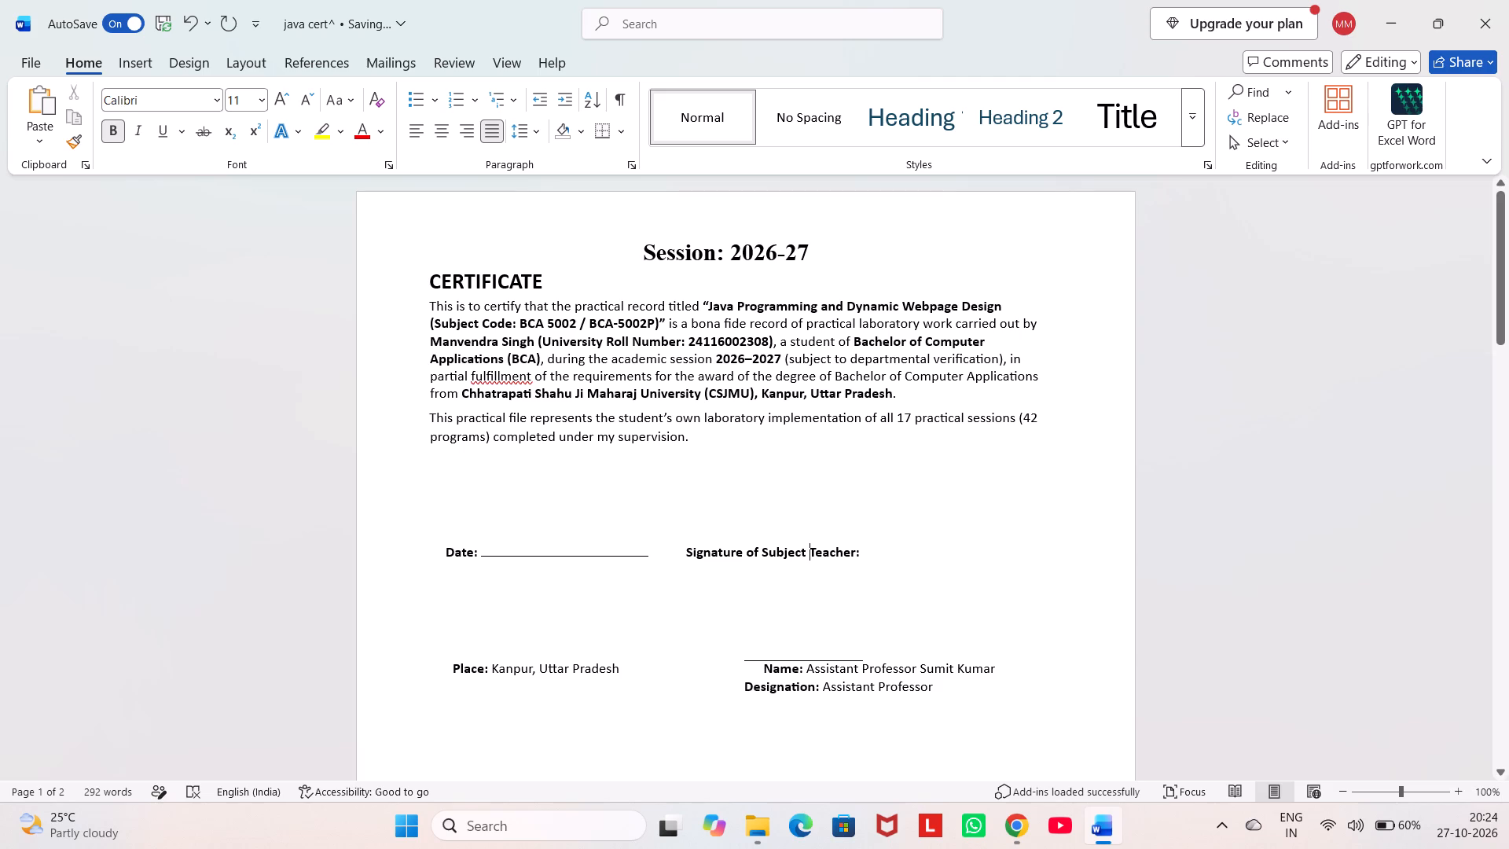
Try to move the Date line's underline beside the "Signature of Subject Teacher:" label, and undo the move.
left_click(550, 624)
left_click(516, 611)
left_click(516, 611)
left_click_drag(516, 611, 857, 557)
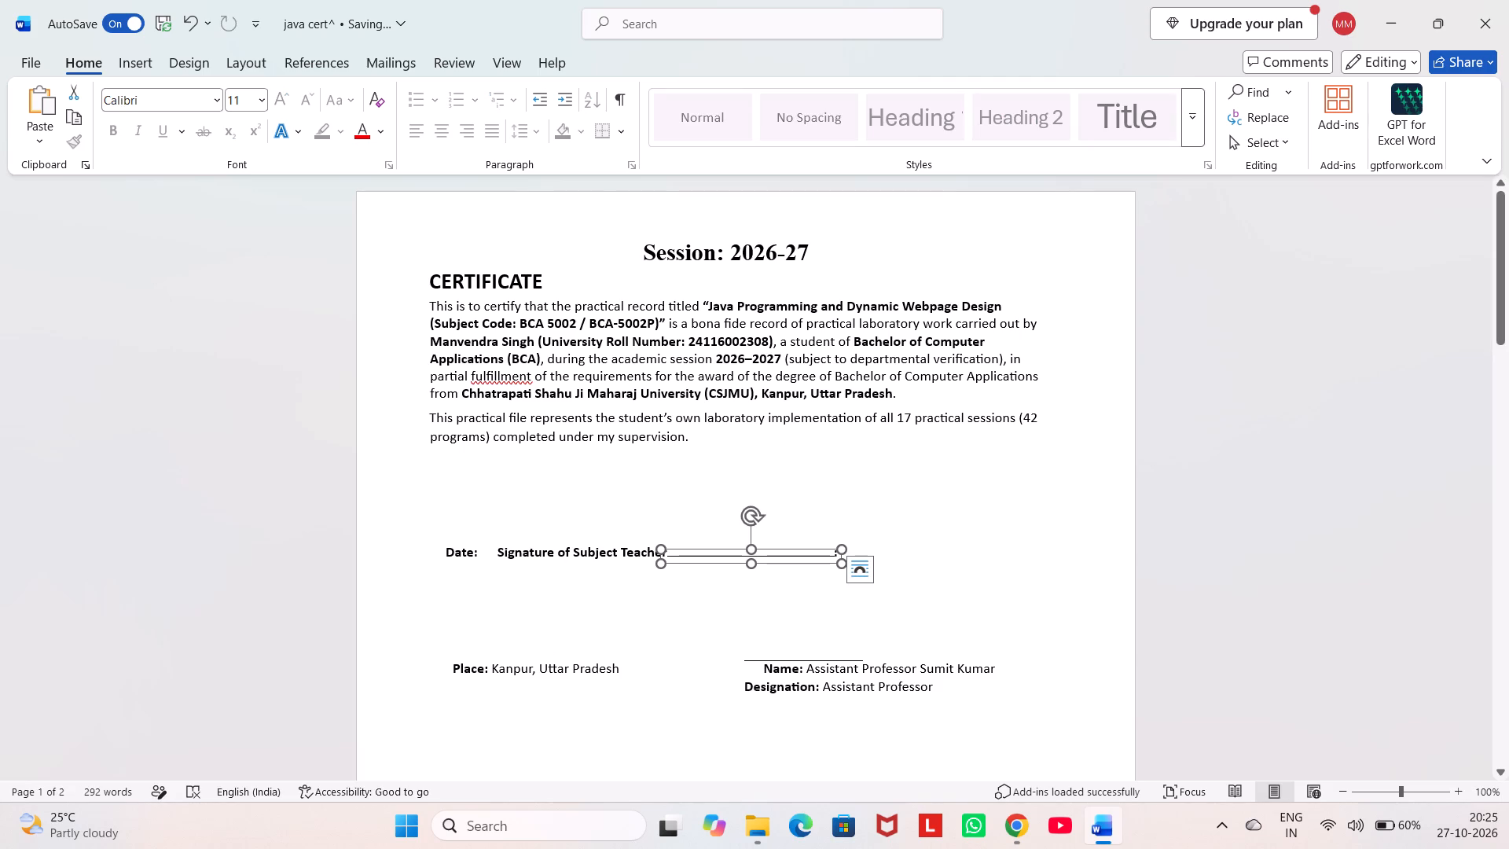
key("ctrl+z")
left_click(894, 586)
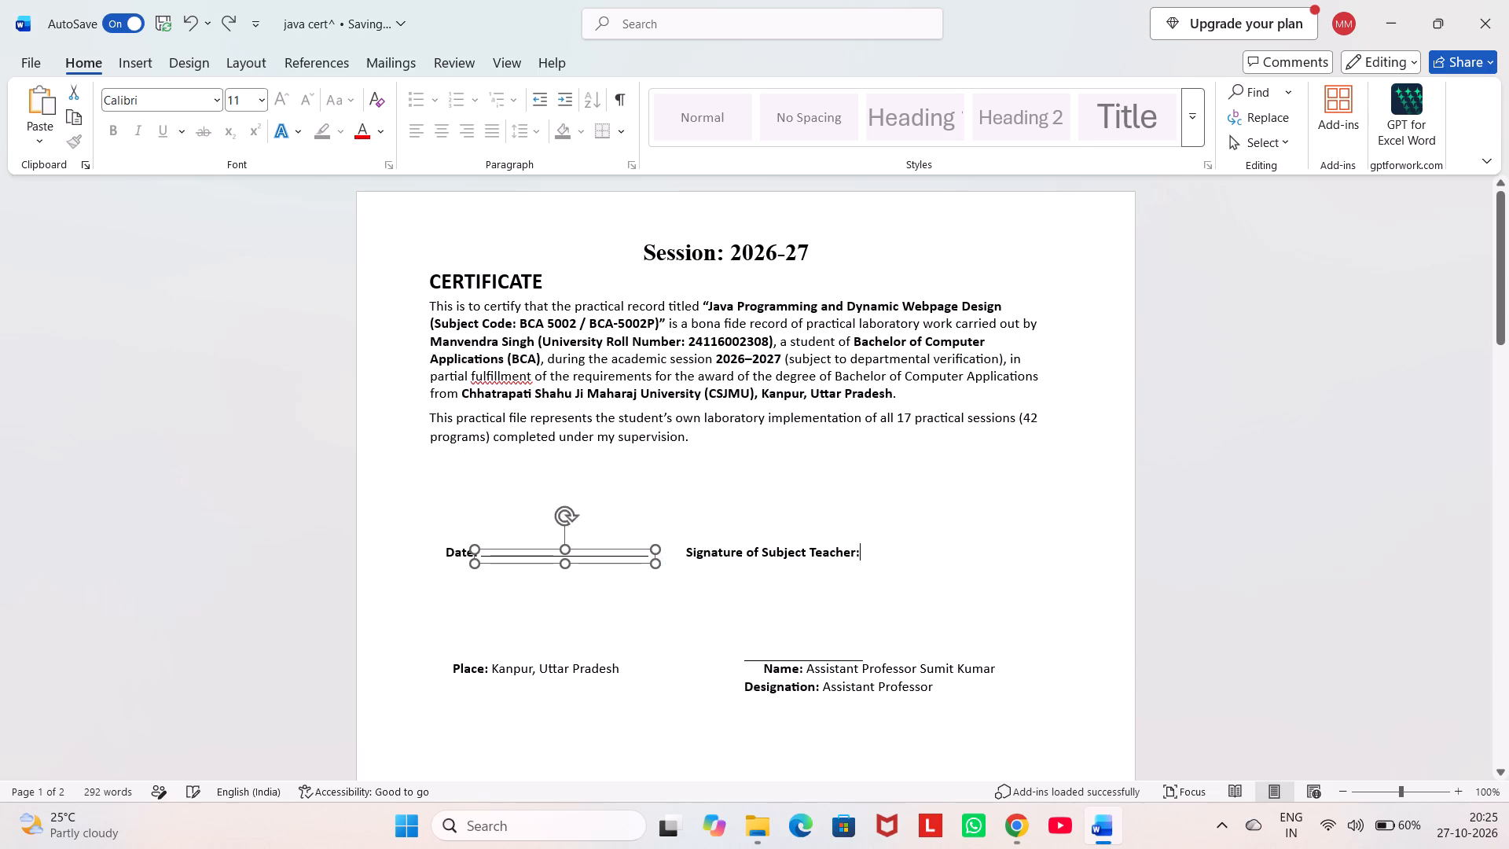
Undo all edits made to the document, back to the original blank page.
key("ctrl+z")
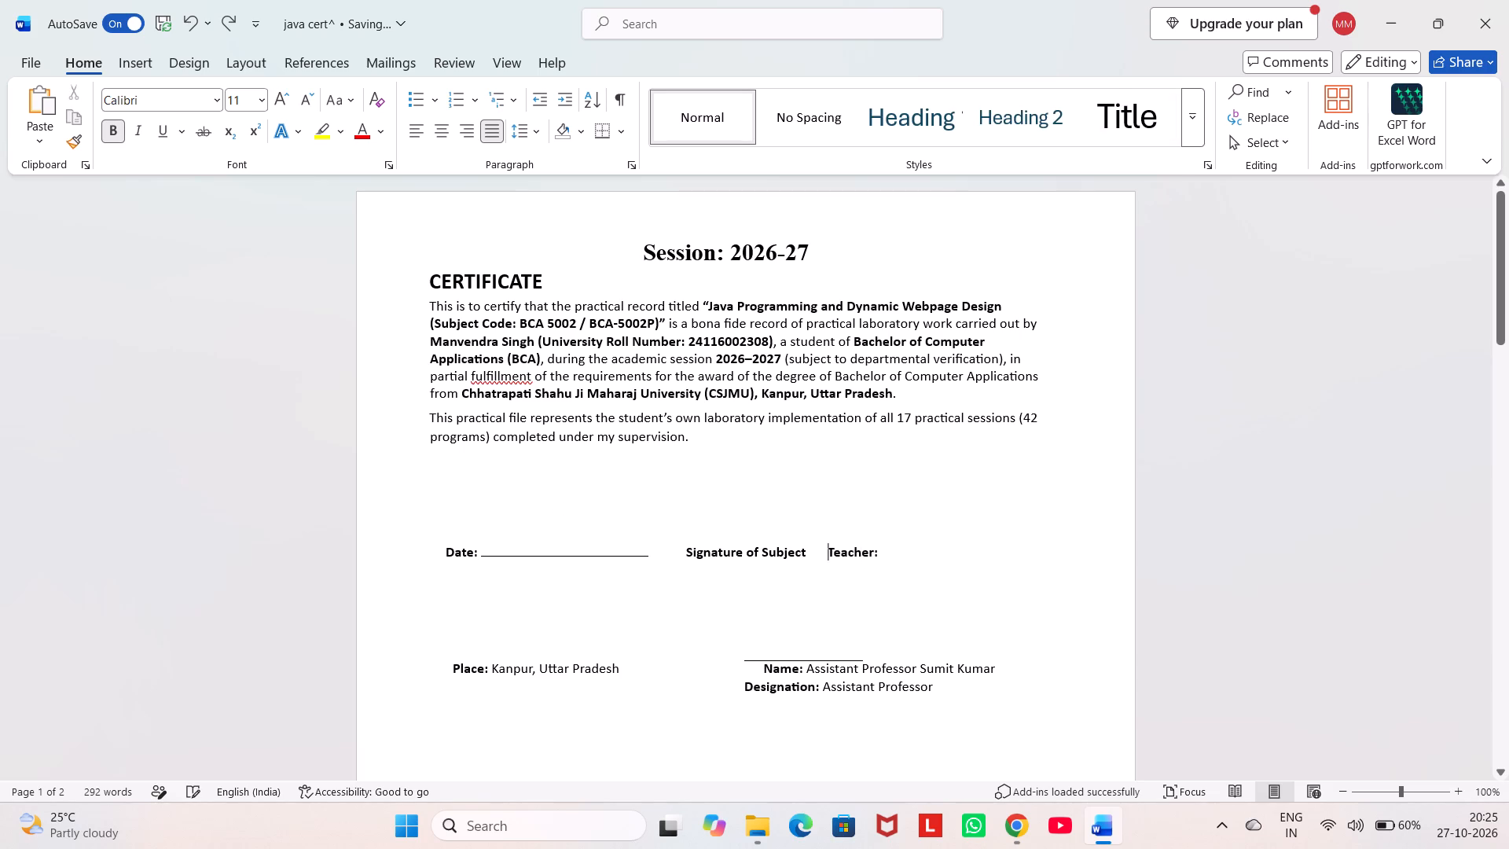
key("ctrl+z")
key("ctrl+z")
key("ctrl+z")
key("ctrl+z")
key("ctrl+z")
key("ctrl+z")
key("ctrl+z")
key("ctrl+z")
key("ctrl+z")
key("ctrl+z")
key("ctrl+z")
key("ctrl+z")
key("ctrl+z")
key("ctrl+z")
key("ctrl+z")
key("ctrl+z")
key("ctrl+z")
key("ctrl+z")
key("ctrl+z")
key("ctrl+z")
key("ctrl+z")
key("ctrl+z")
key("ctrl+z")
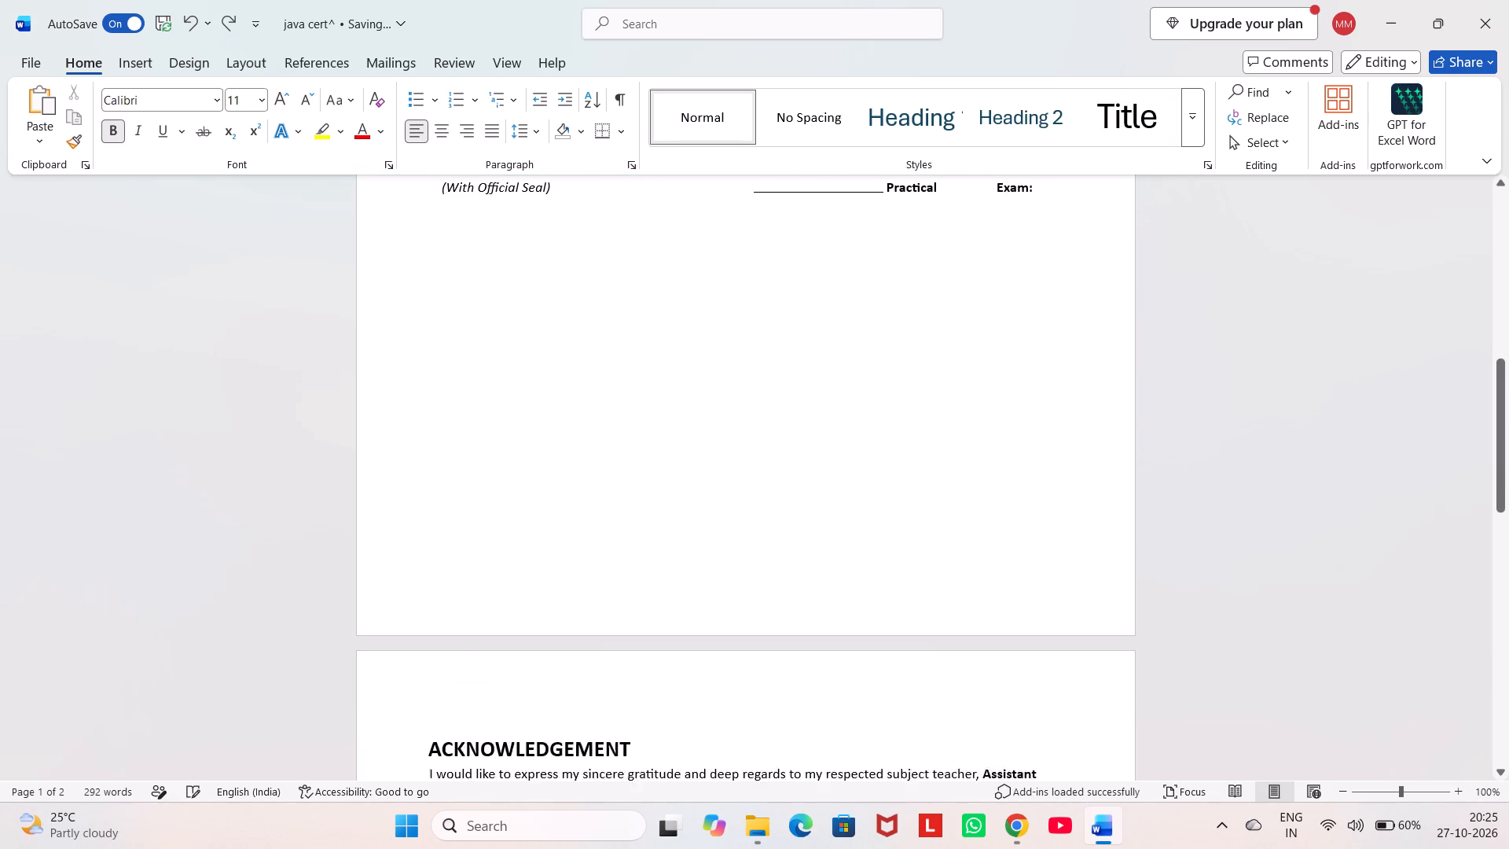
key("ctrl+z")
key("ctrl+z")
key("ctrl+z")
key("ctrl+z")
key("ctrl+z")
key("ctrl+z")
key("ctrl+z")
key("ctrl+z")
key("ctrl+z")
key("ctrl+z")
key("ctrl+z")
key("ctrl+z")
key("ctrl+z")
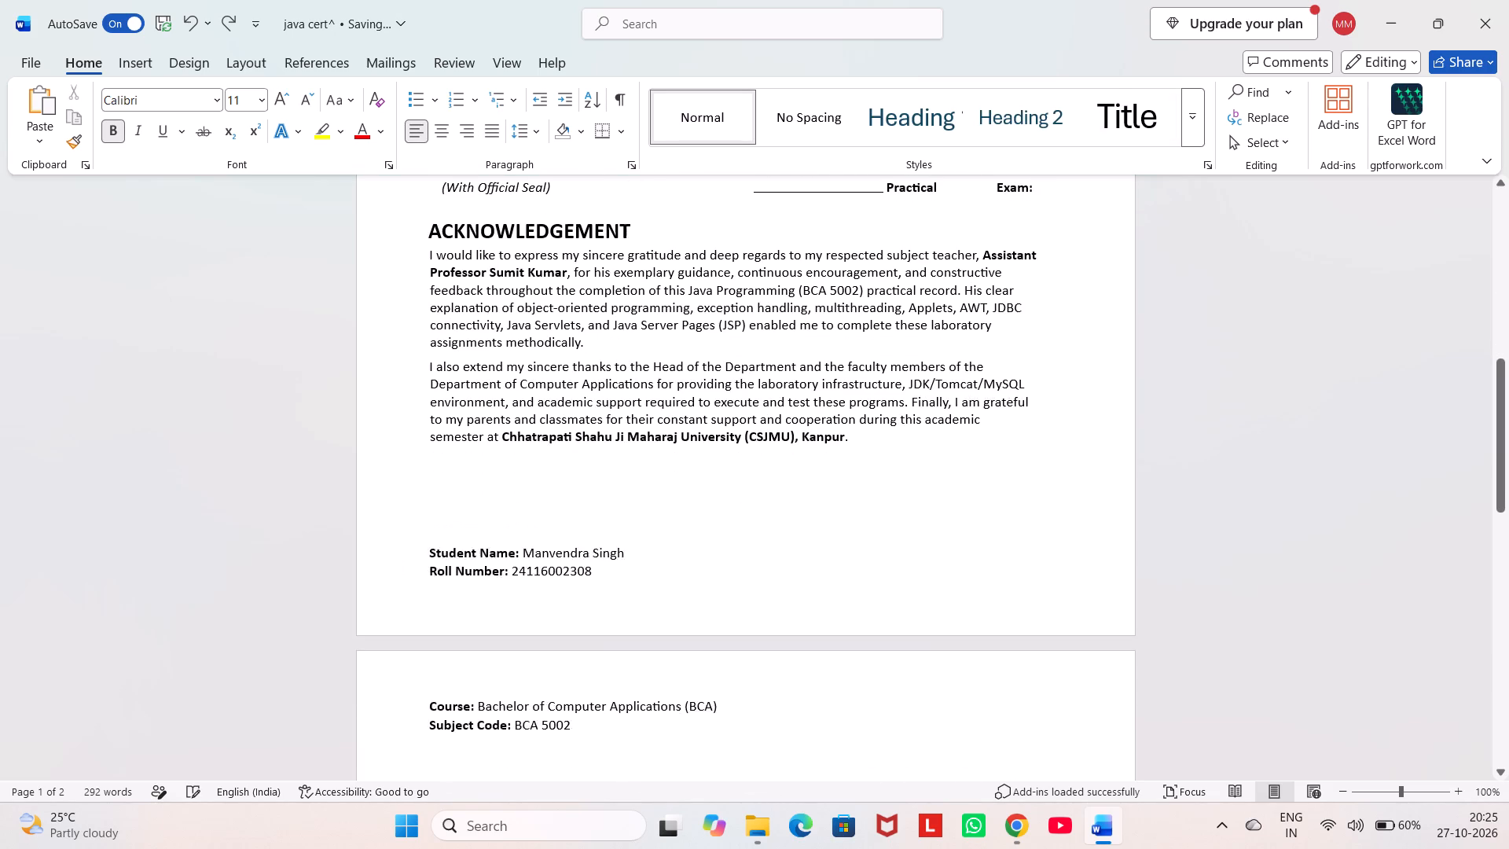
key("ctrl+z")
key("ctrl+z")
key("ctrl+z")
key("ctrl+z")
key("ctrl+z")
key("ctrl+z")
key("ctrl+z")
key("ctrl+z")
key("ctrl+z")
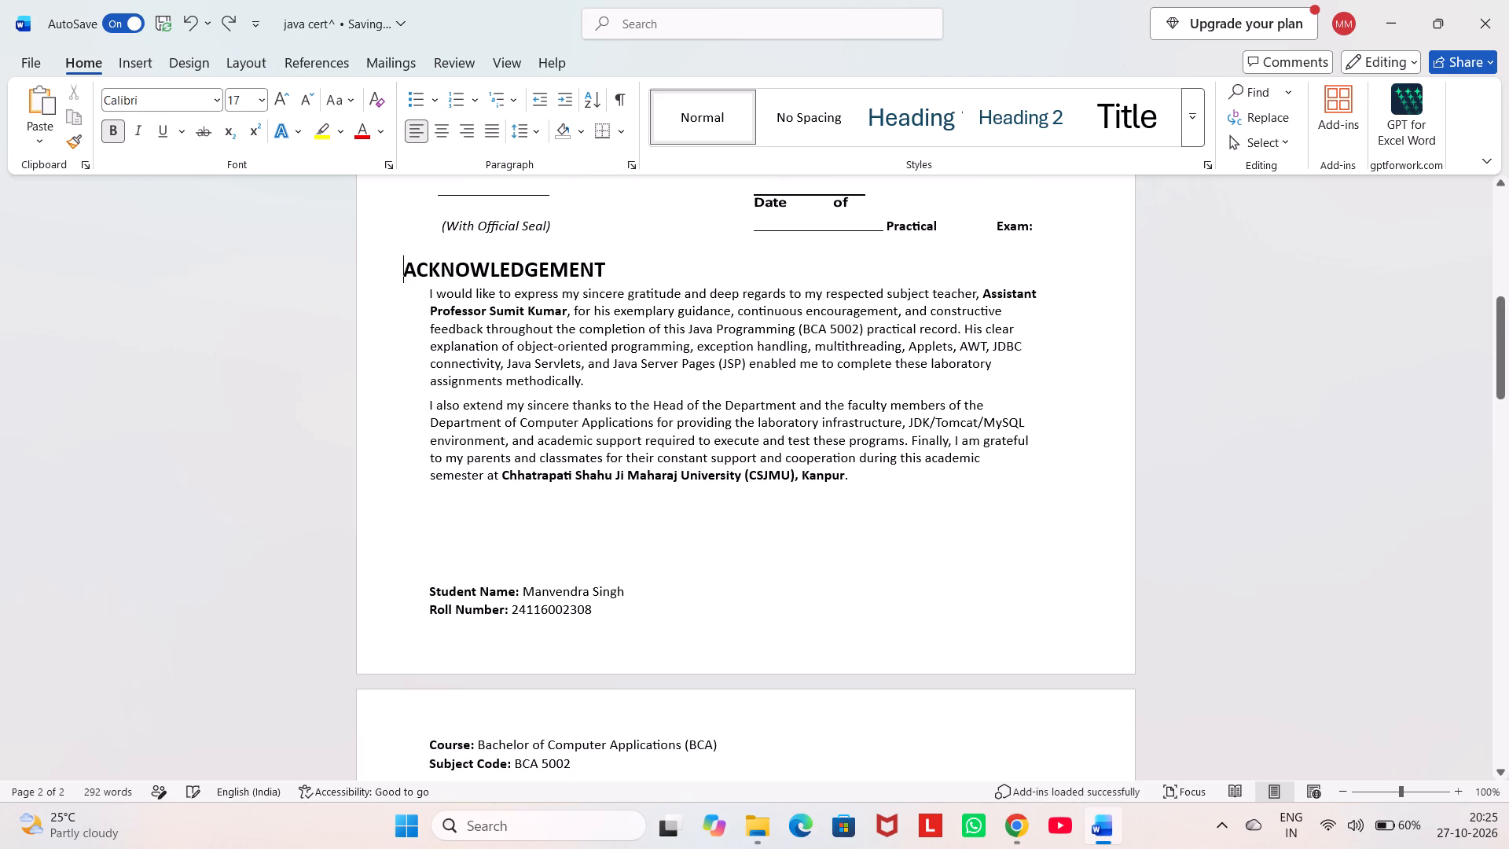
key("ctrl+z")
key("ctrl+z")
key("ctrl+z")
key("ctrl+z")
key("ctrl+z")
key("ctrl+z")
key("ctrl+z")
key("ctrl+z")
key("ctrl+z")
key("ctrl+z")
key("ctrl+z")
key("ctrl+z")
key("ctrl+z")
key("ctrl+z")
key("ctrl+z")
key("ctrl+z")
key("ctrl+z")
key("ctrl+z")
key("ctrl+z")
key("ctrl+z")
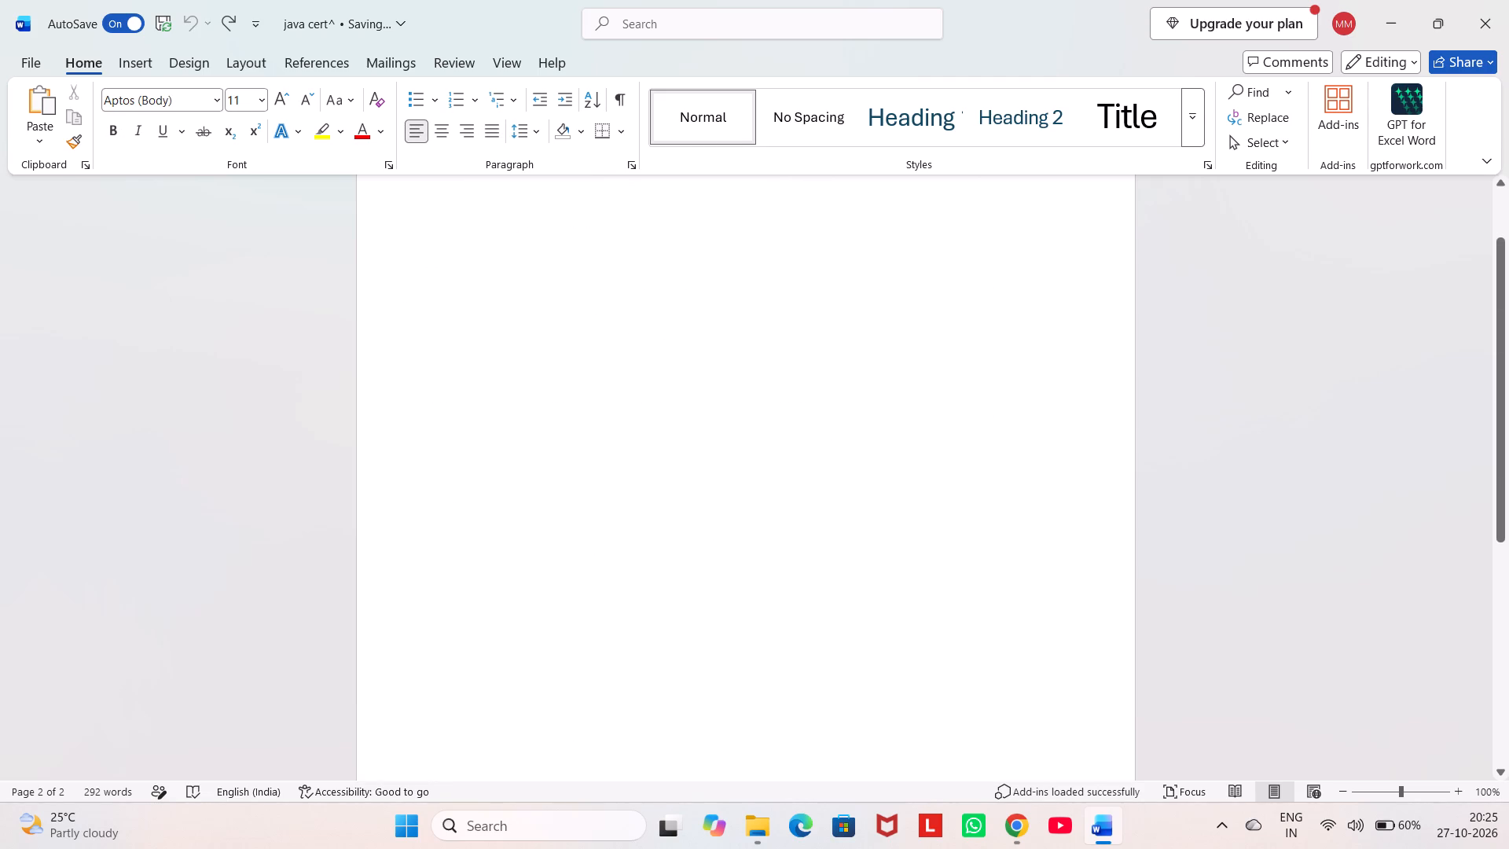
scroll(667, 417, "up", 6, "ctrl")
scroll(667, 417, "down", 2, "ctrl")
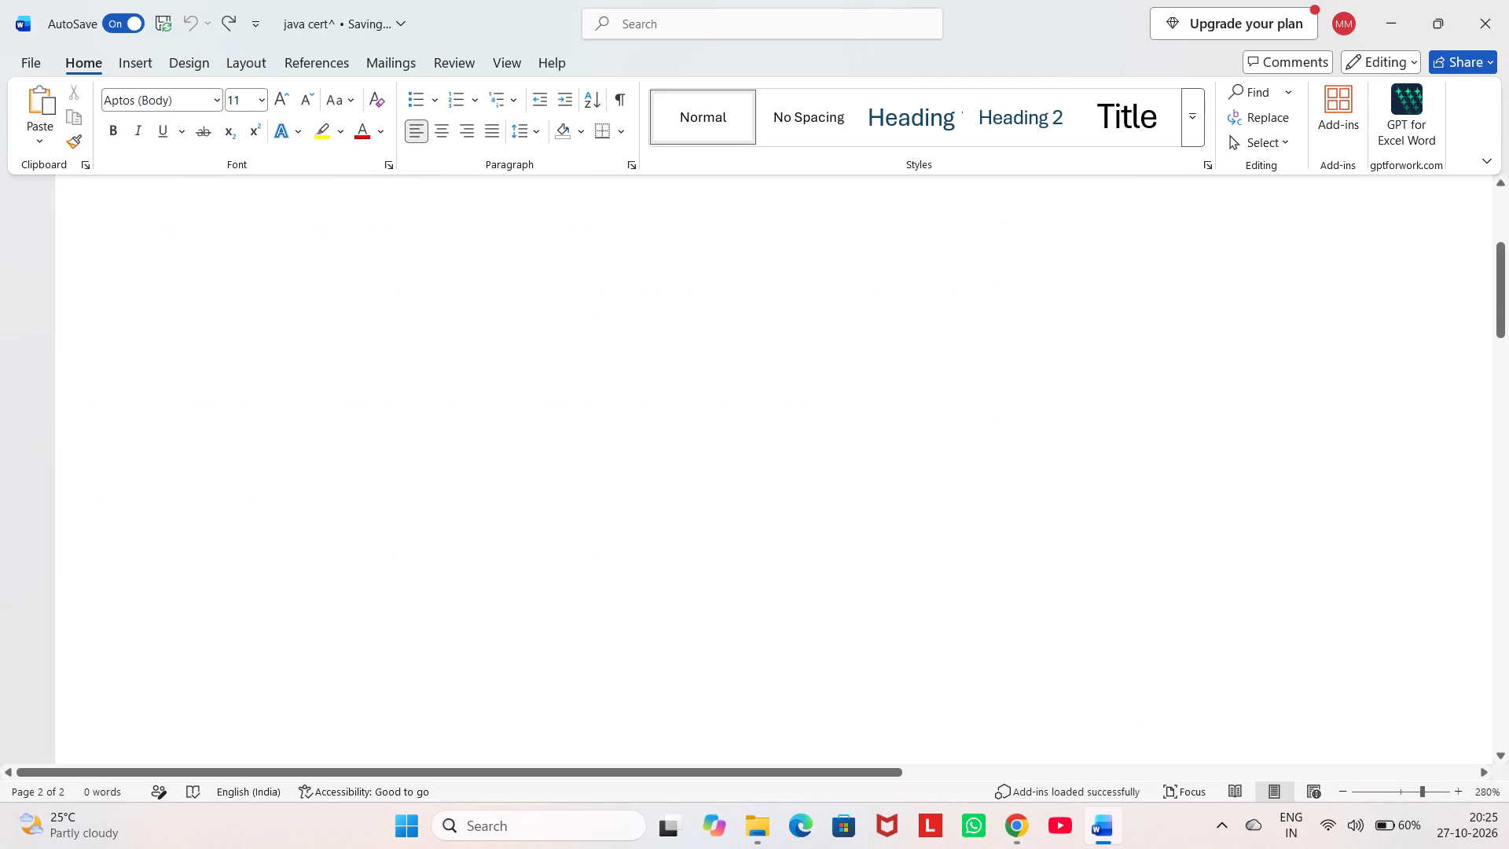
scroll(667, 417, "down", 20, "ctrl")
key("ctrl+z")
key("ctrl+z")
key("ctrl+z")
key("ctrl+z")
key("ctrl+z")
key("ctrl+z")
key("ctrl+z")
key("ctrl+z")
key("ctrl+z")
key("ctrl+z")
key("ctrl+z")
key("ctrl+z")
key("ctrl+z")
key("ctrl+z")
key("ctrl+z")
key("ctrl+z")
key("ctrl+z")
key("ctrl+z")
key("ctrl+z")
key("ctrl+z")
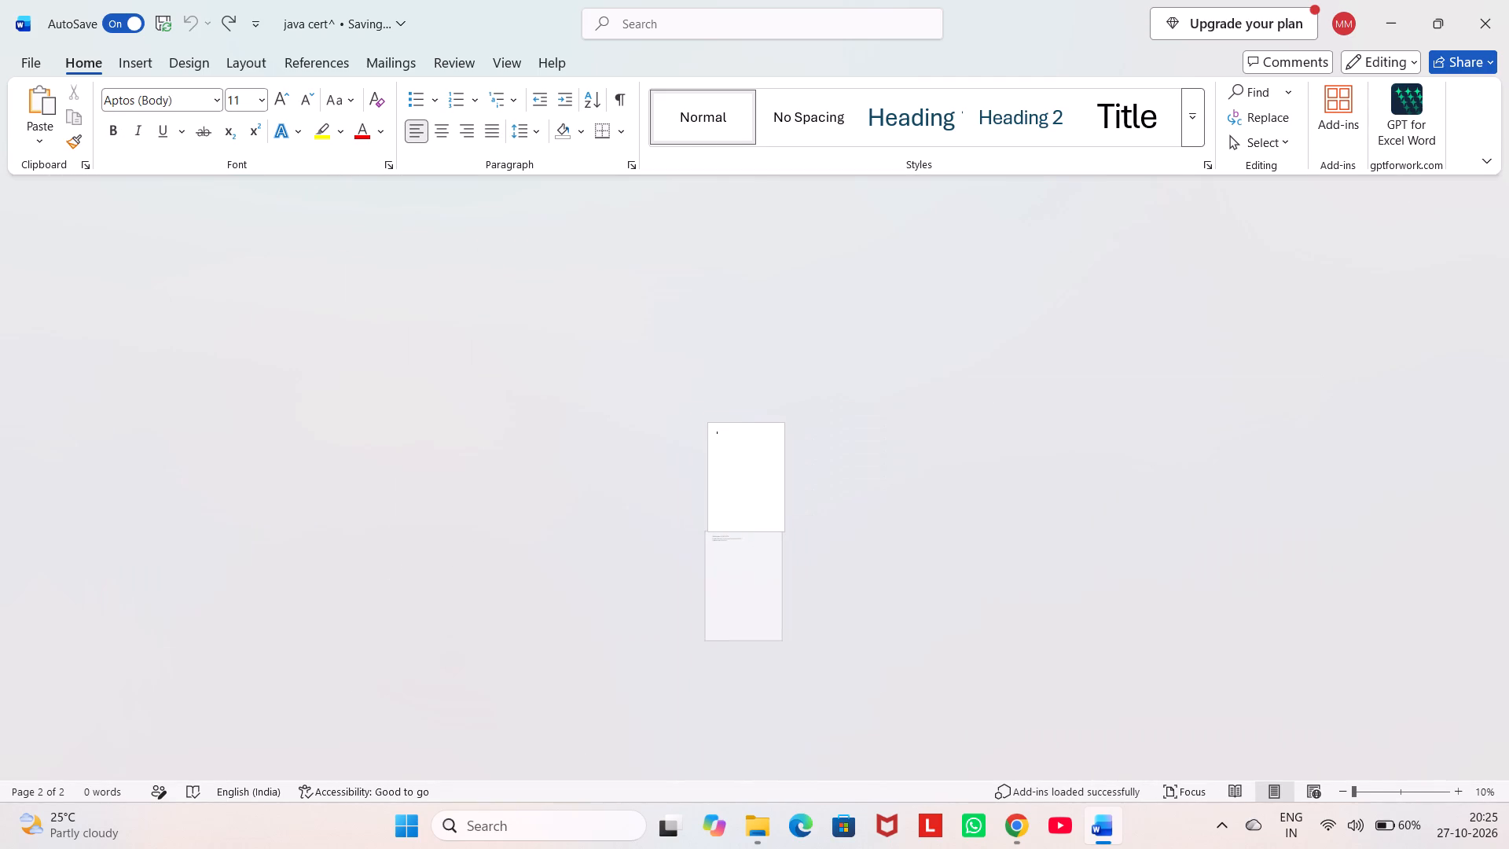
Restore the zoom to 100% and paste the clipboard content, a Paragraph dialog screenshot, onto the blank page.
scroll(667, 417, "left", 1, "ctrl")
triple_click(1459, 792)
triple_click(1459, 792)
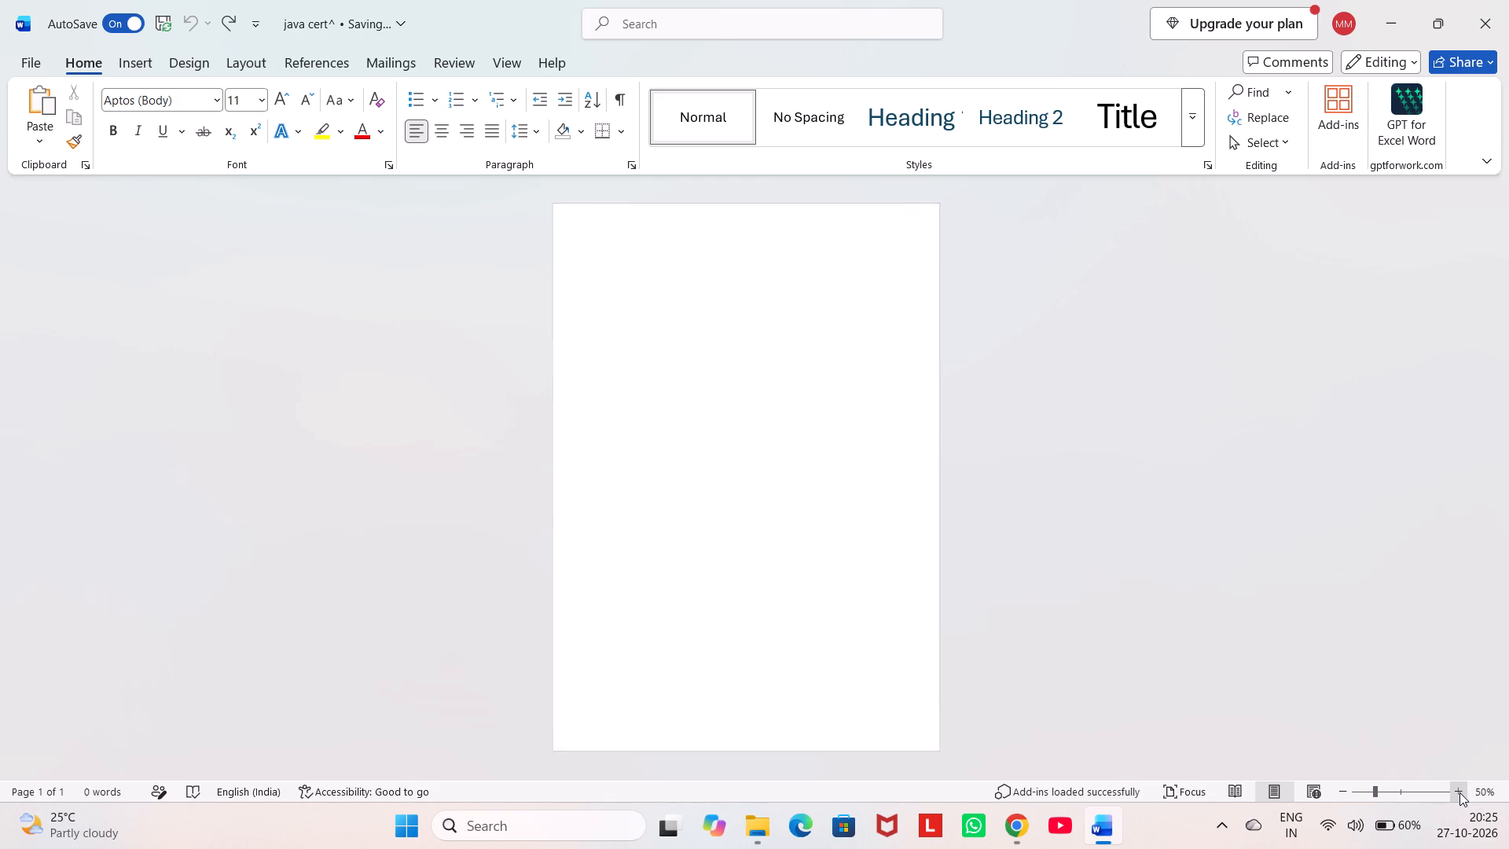
triple_click(1459, 792)
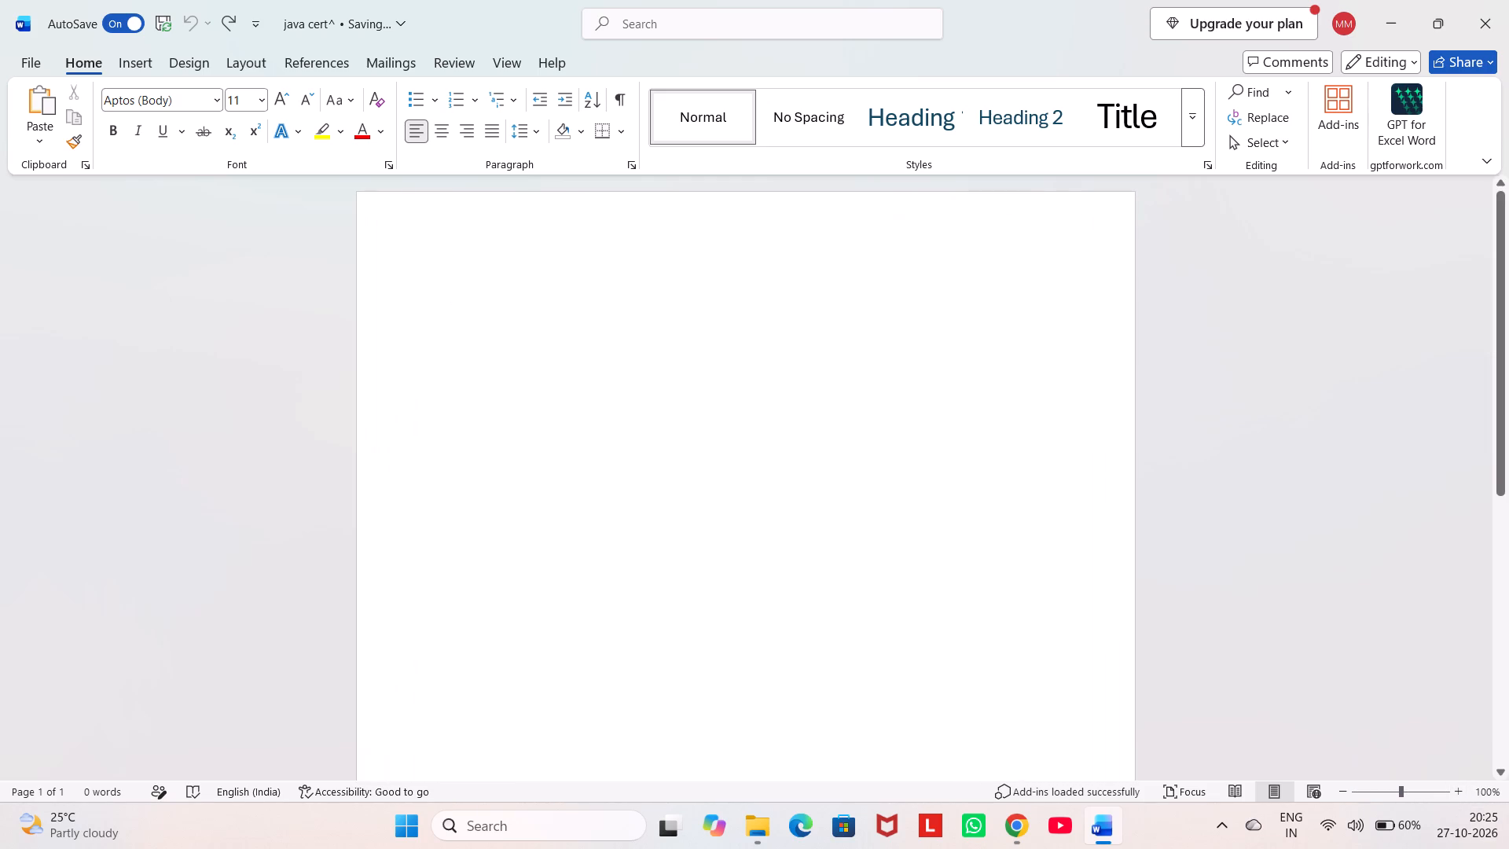
key("ctrl+v")
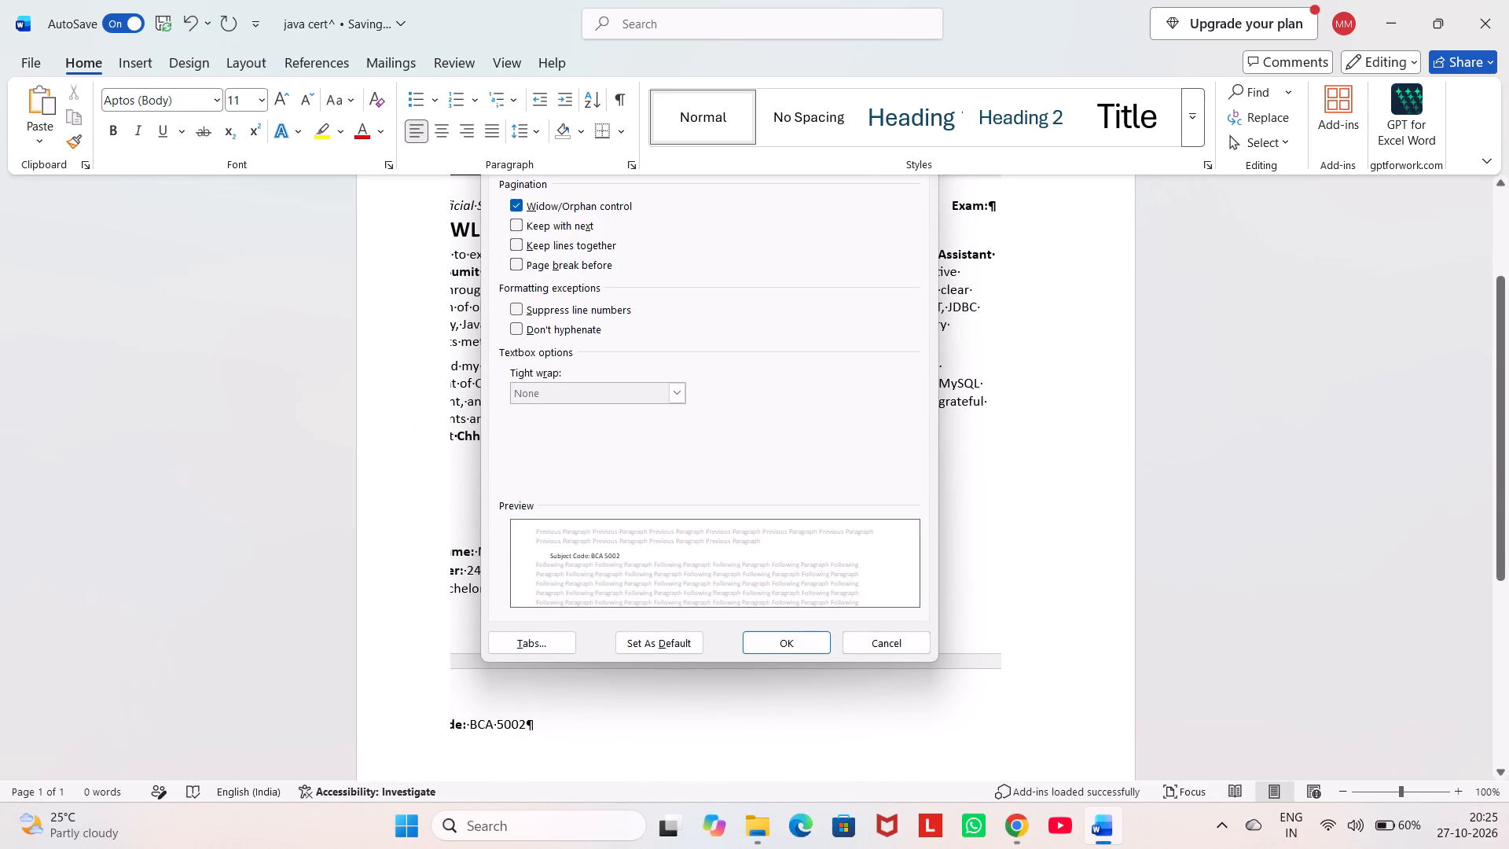
left_click(872, 644)
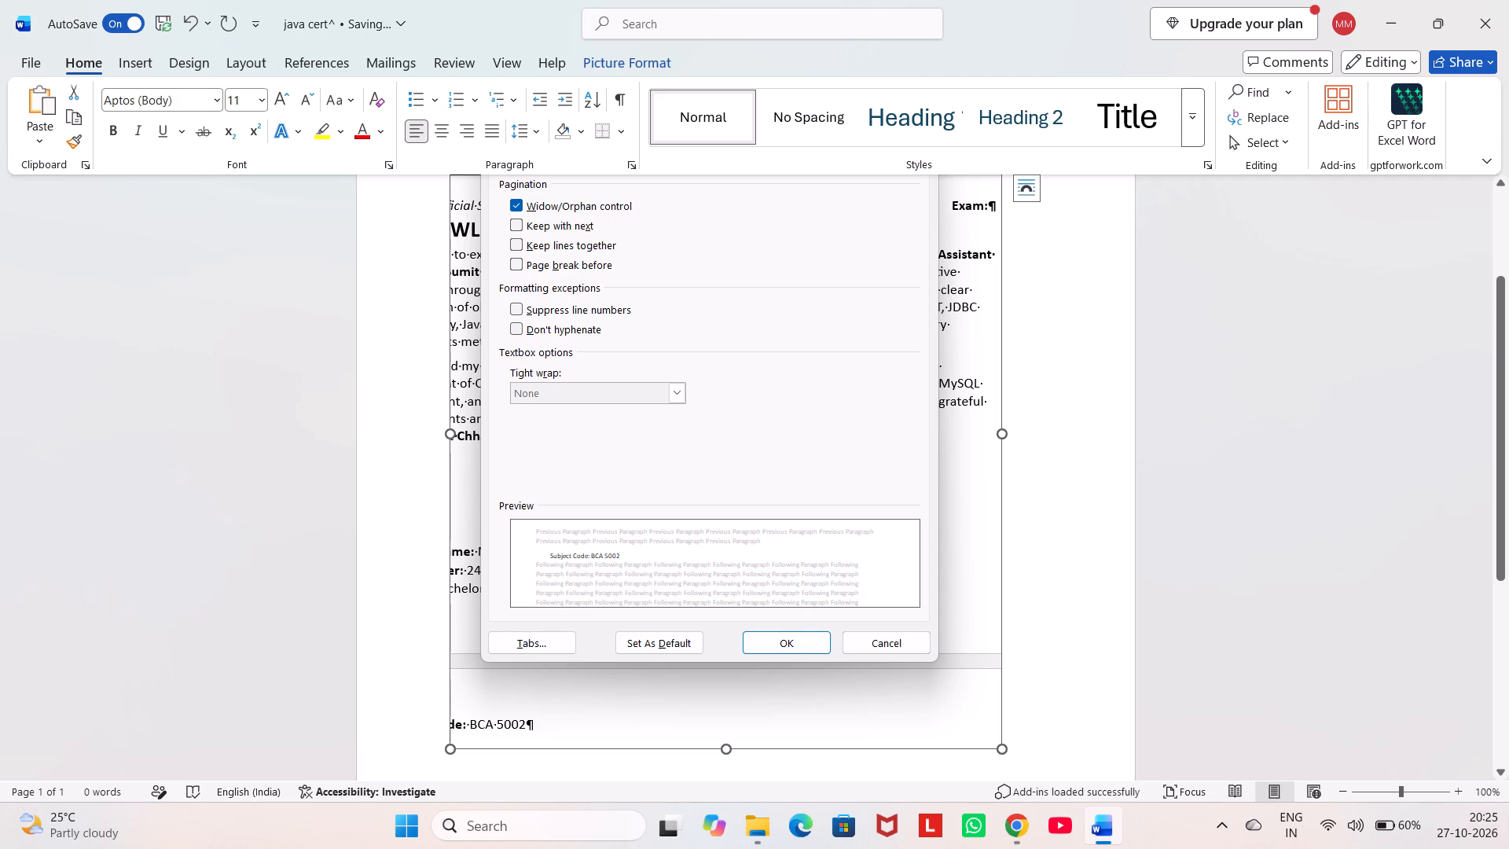
scroll(842, 424, "up", 2)
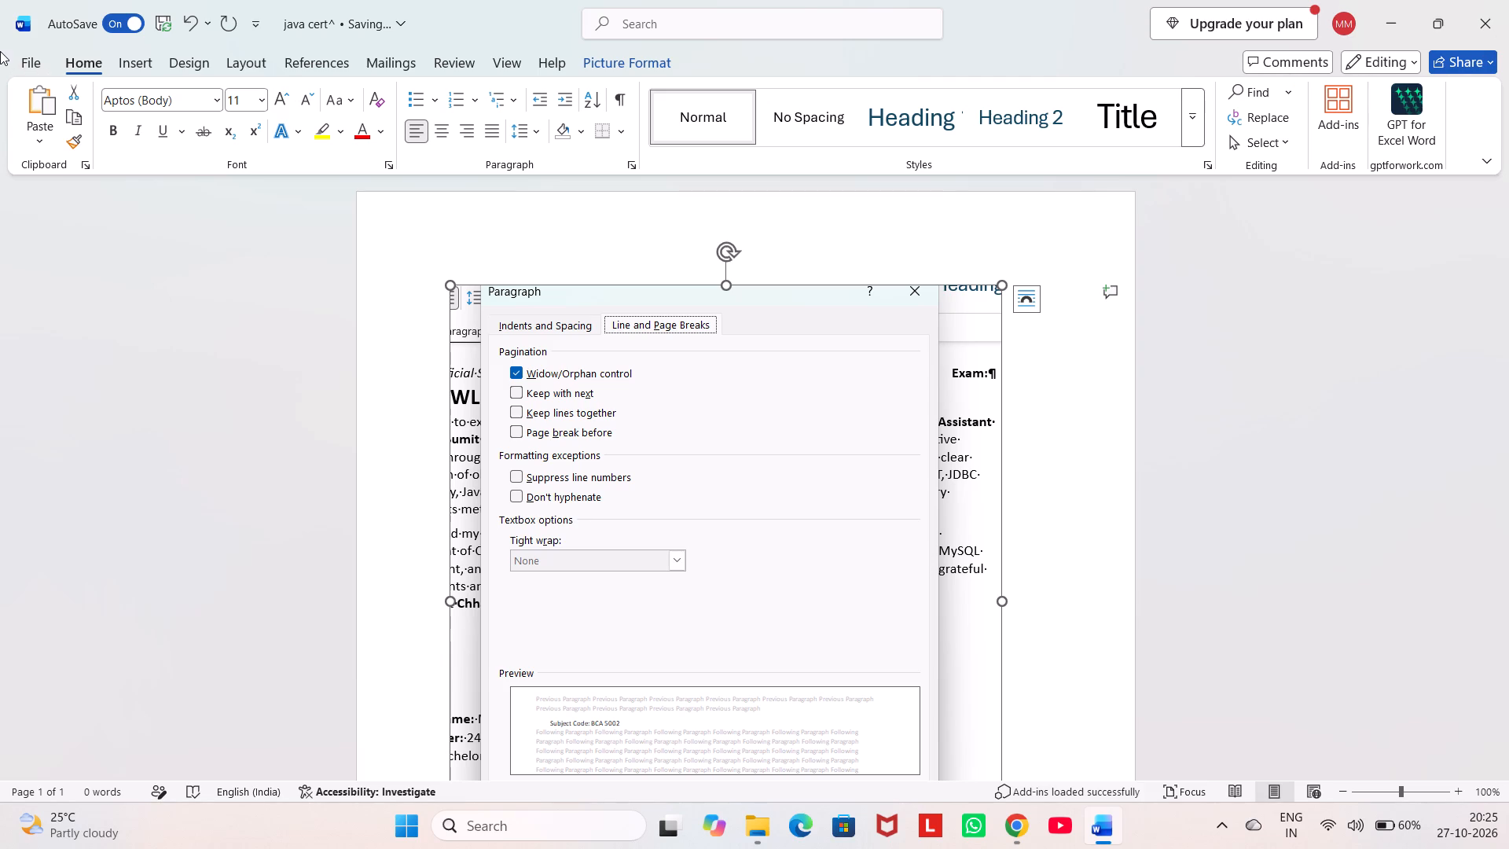
Open the BCA_5002P Java practical file PDF from the recent files as an editable document.
left_click(28, 70)
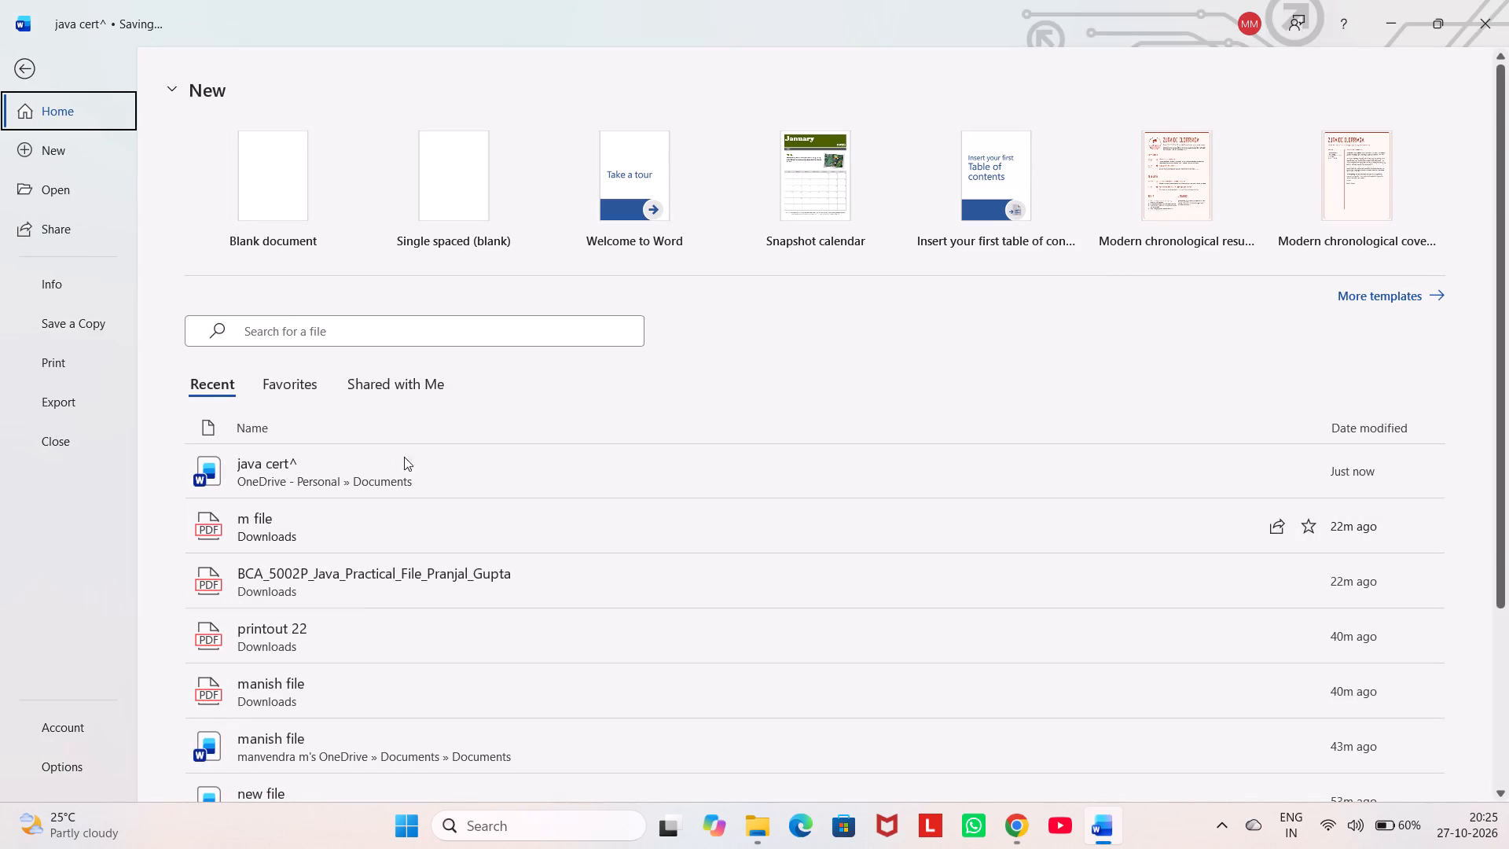
left_click(449, 578)
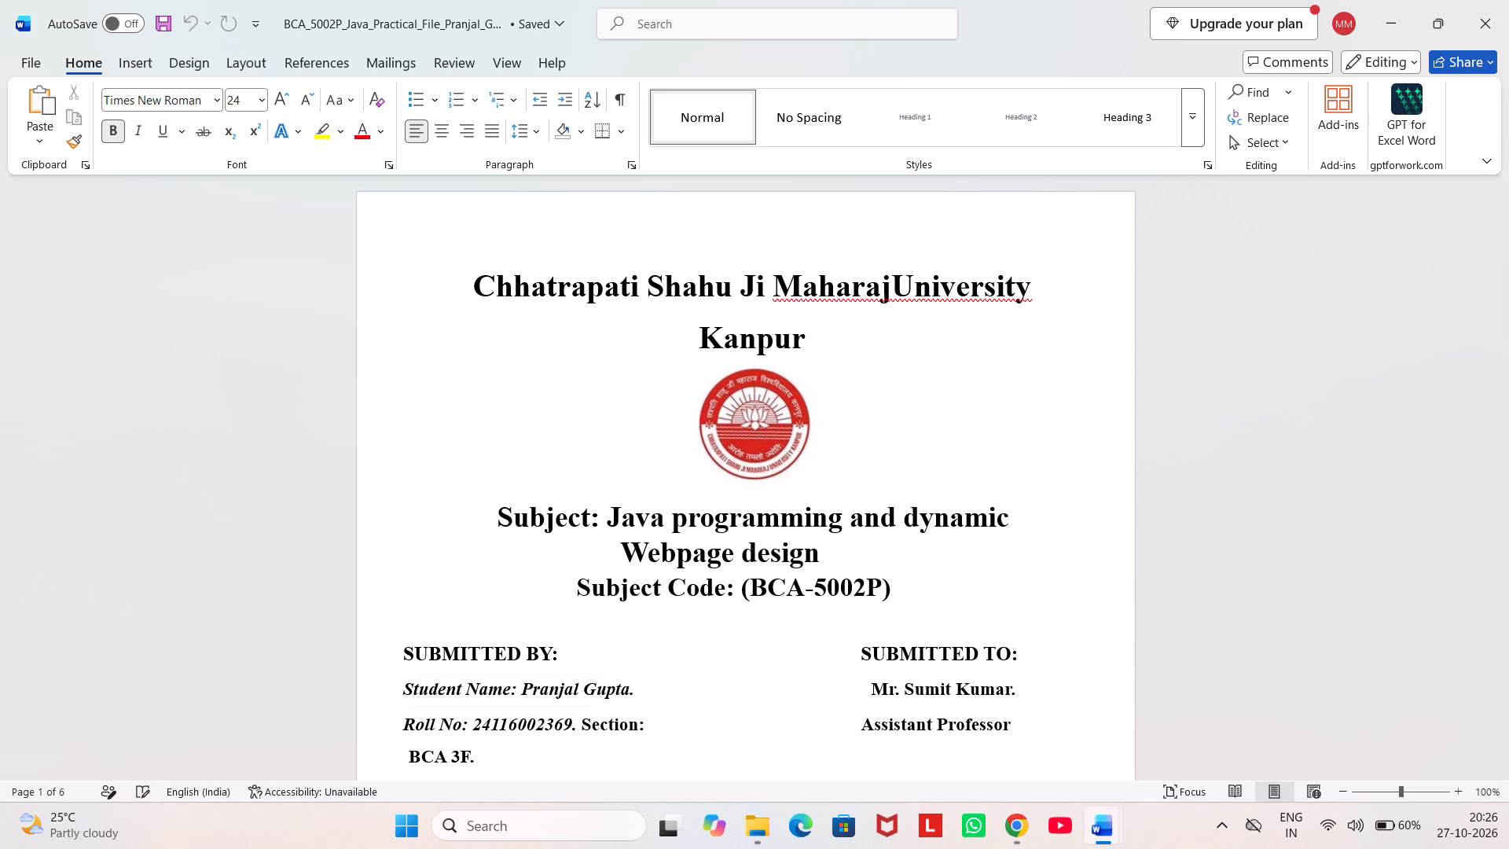
Delete the cover page content from the university title through the Kanpur-Agra-Delhi address line, above "Session: 2026-27".
scroll(893, 433, "down", 2)
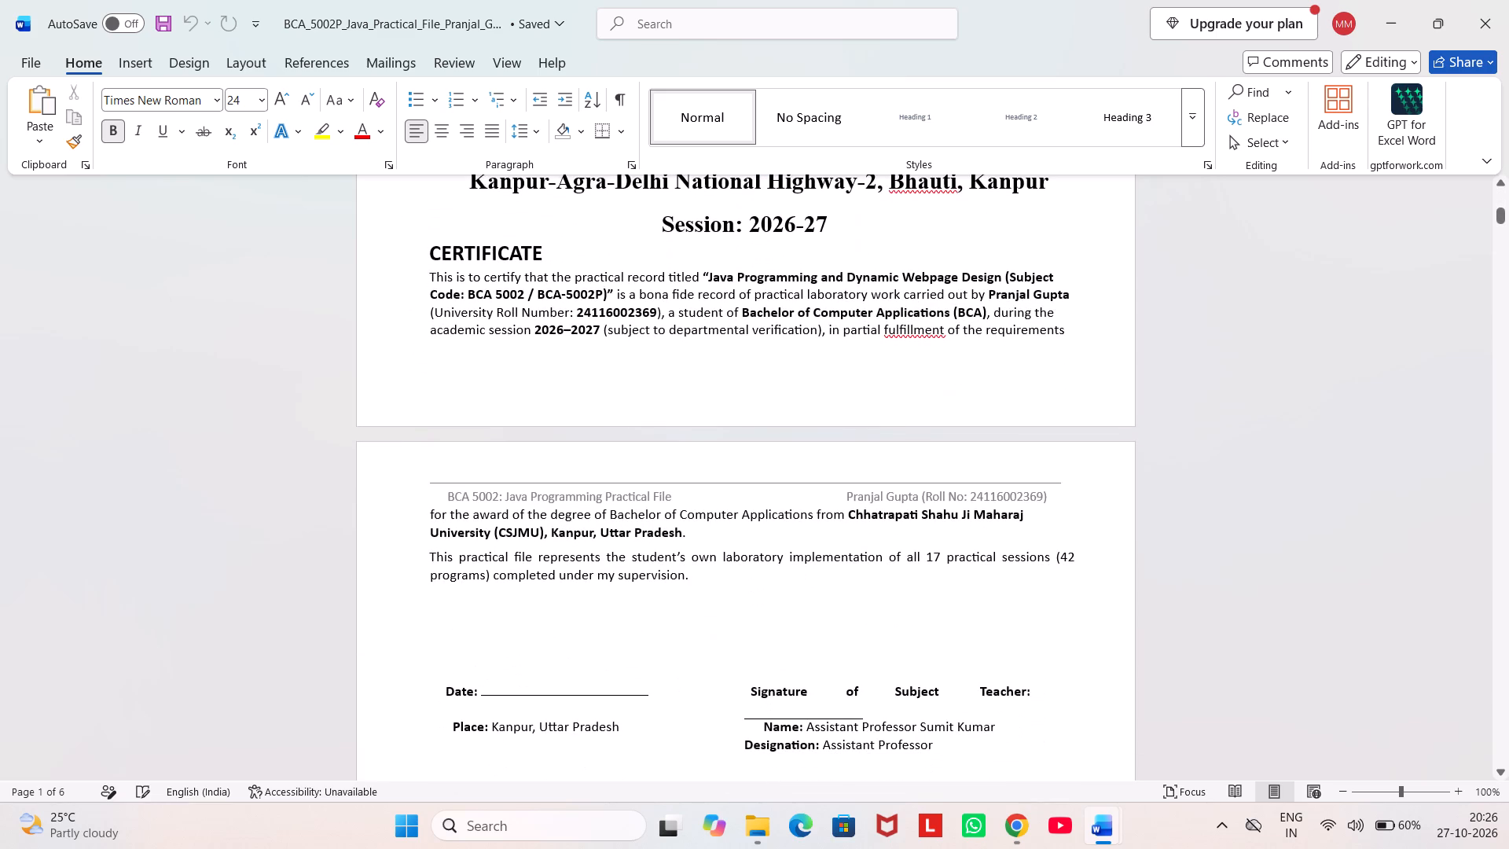
left_click(1073, 294)
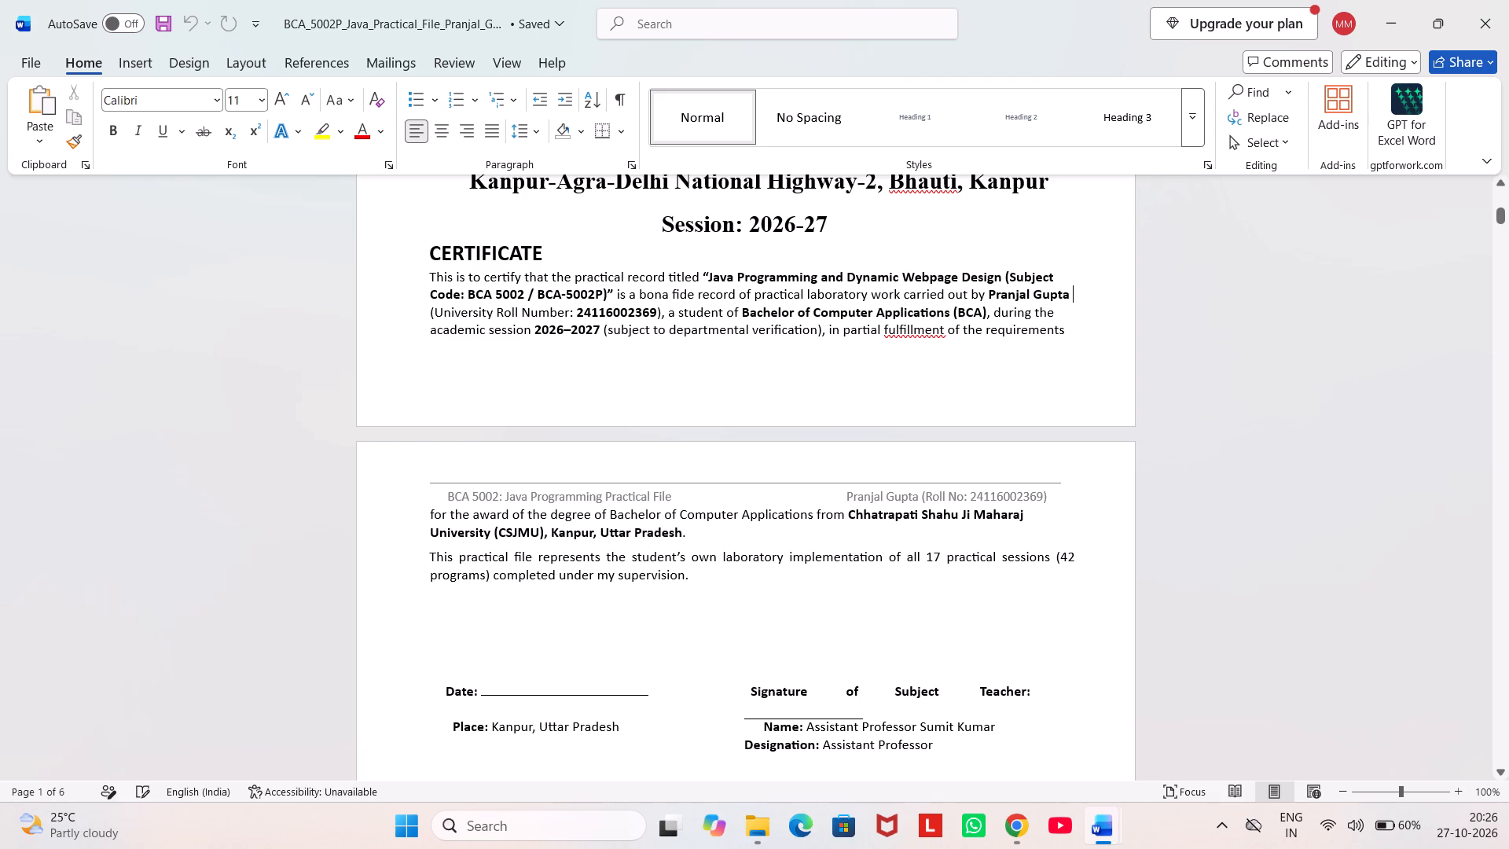
scroll(666, 237, "up", 2)
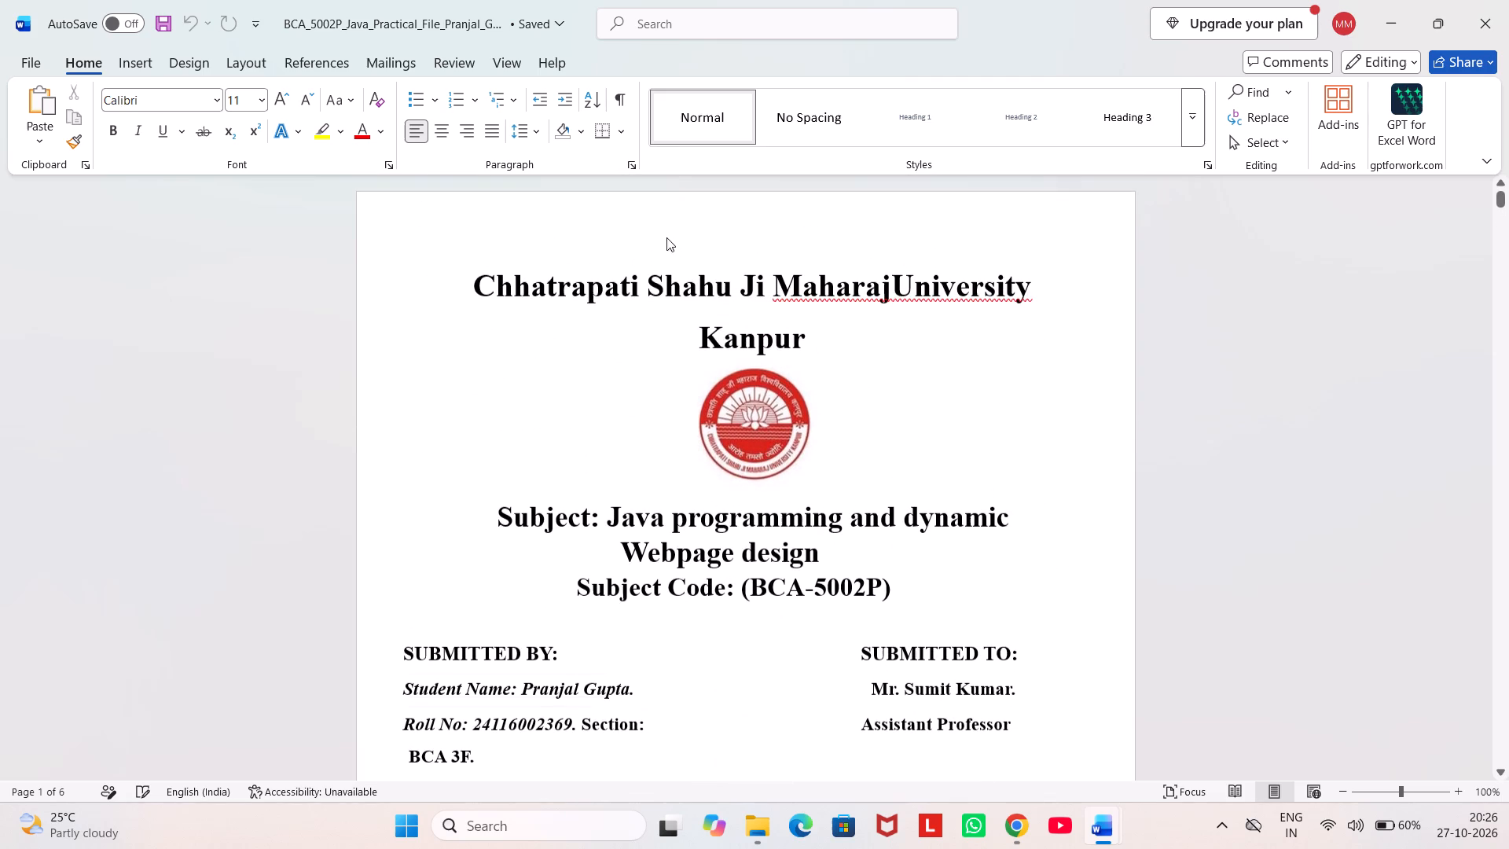
left_click_drag(472, 286, 974, 763)
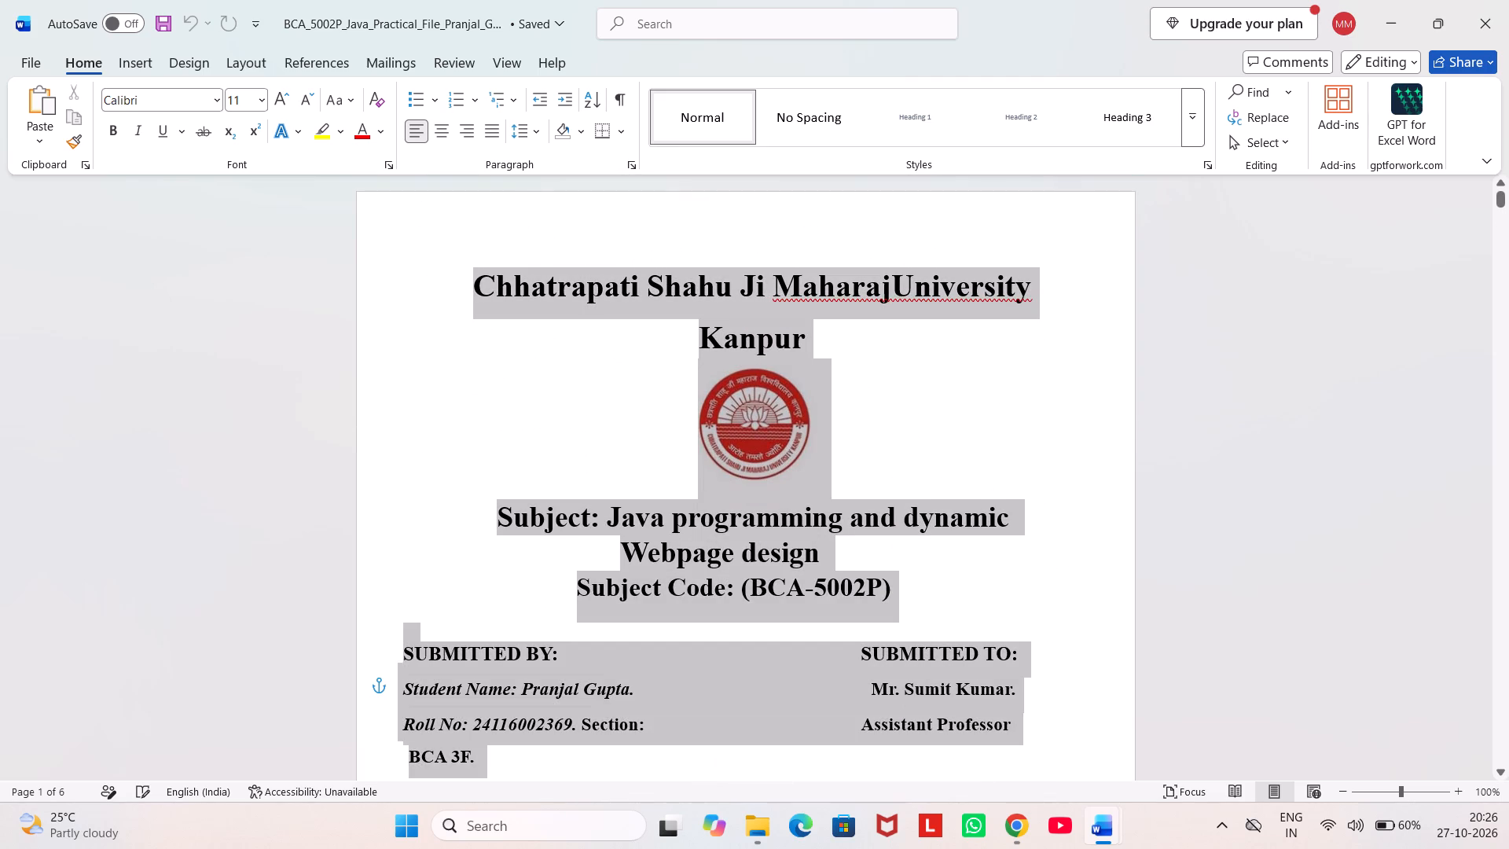
left_click_drag(974, 763, 865, 447)
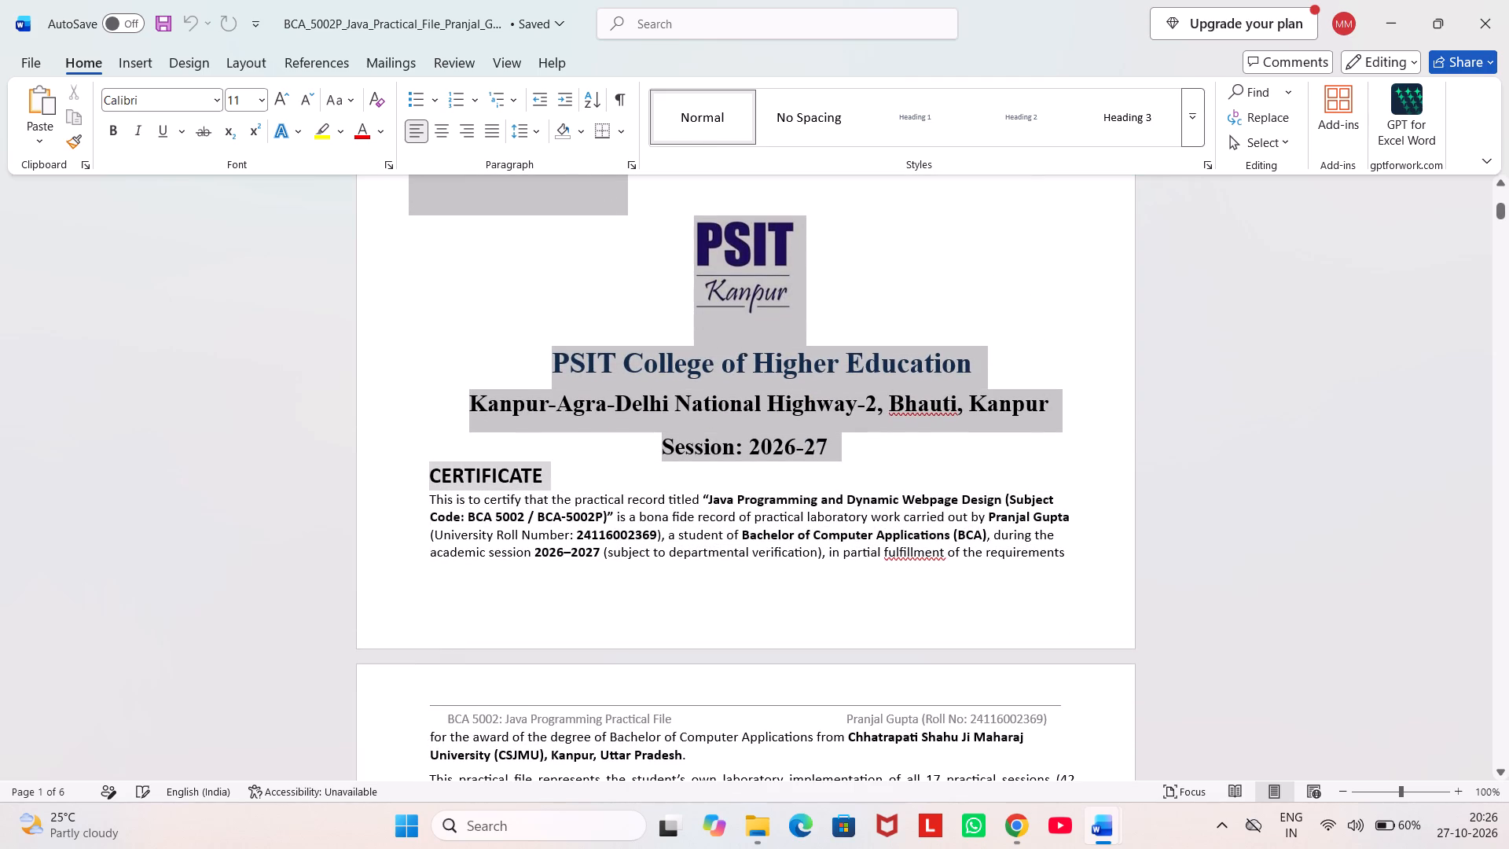
left_click_drag(865, 447, 1032, 406)
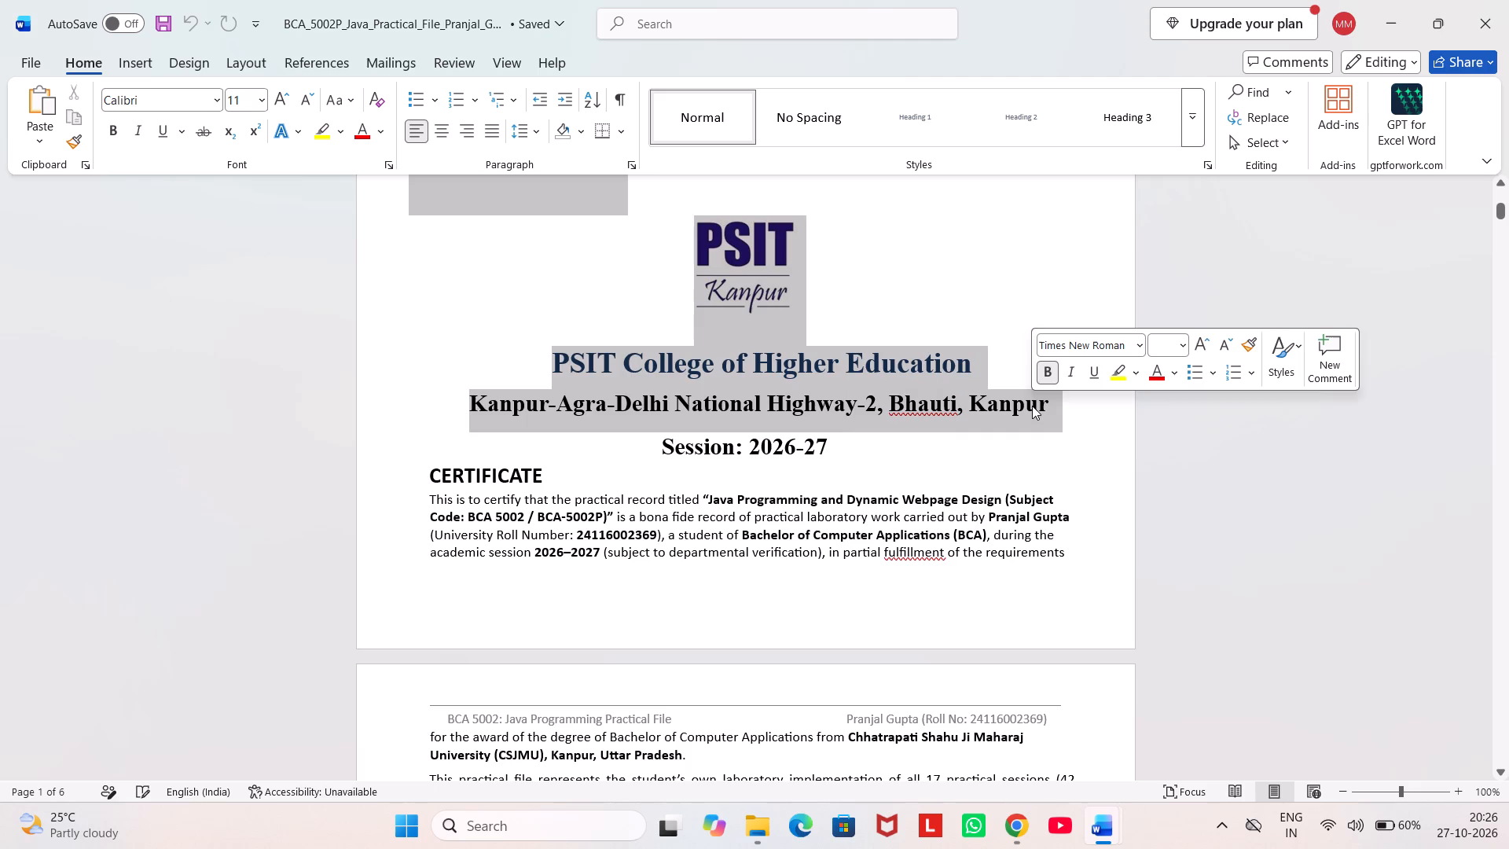
key("BackSpace")
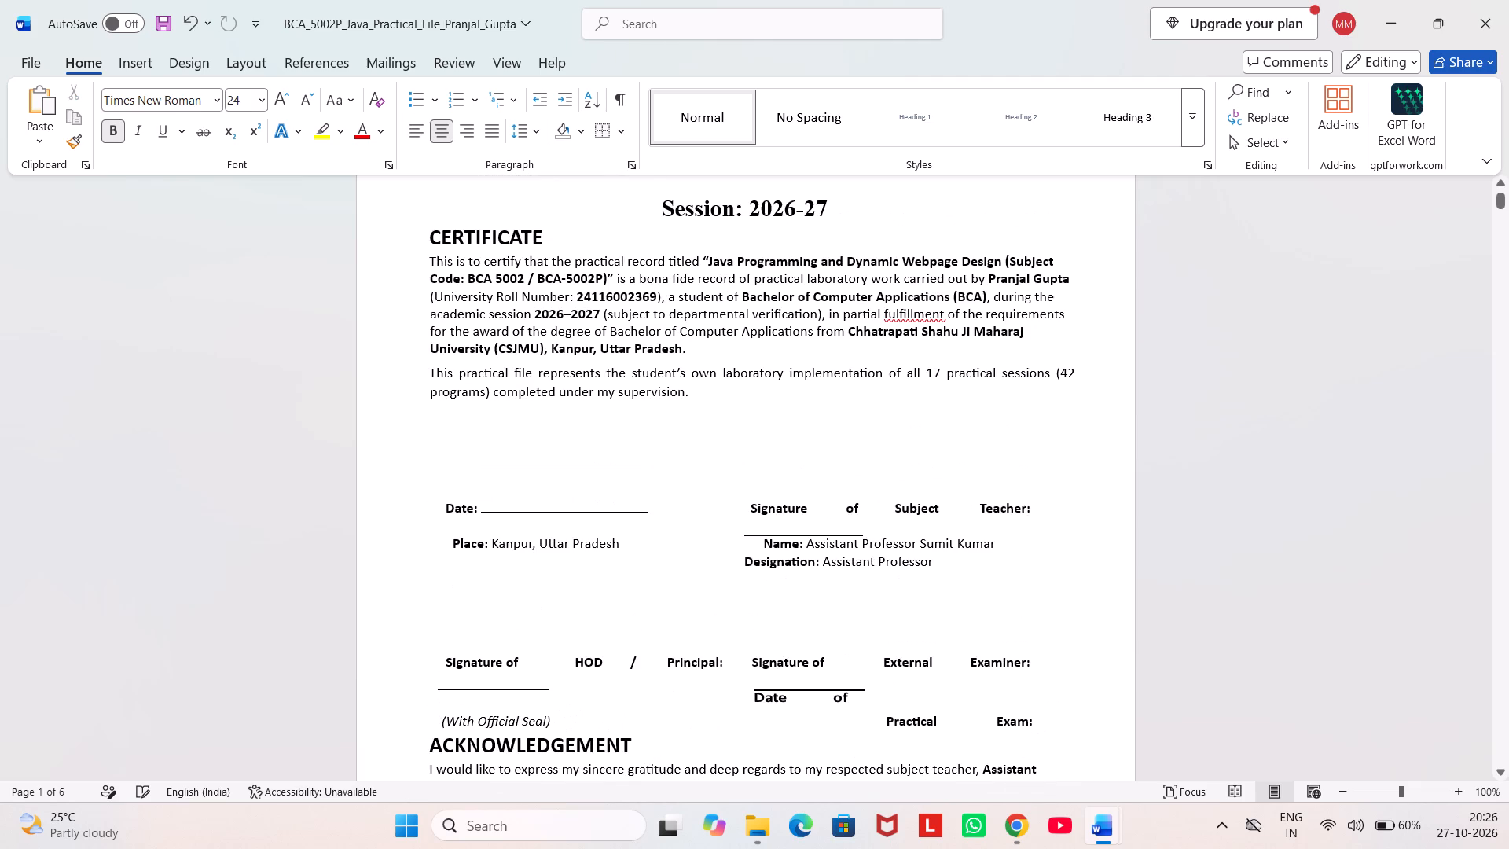
Delete the content from the "MASTER INDEX OF PRACTICALS" heading through the Session 1 heading and the opening words of Experiment No. 1.
scroll(1052, 609, "down", 1)
scroll(818, 623, "down", 1)
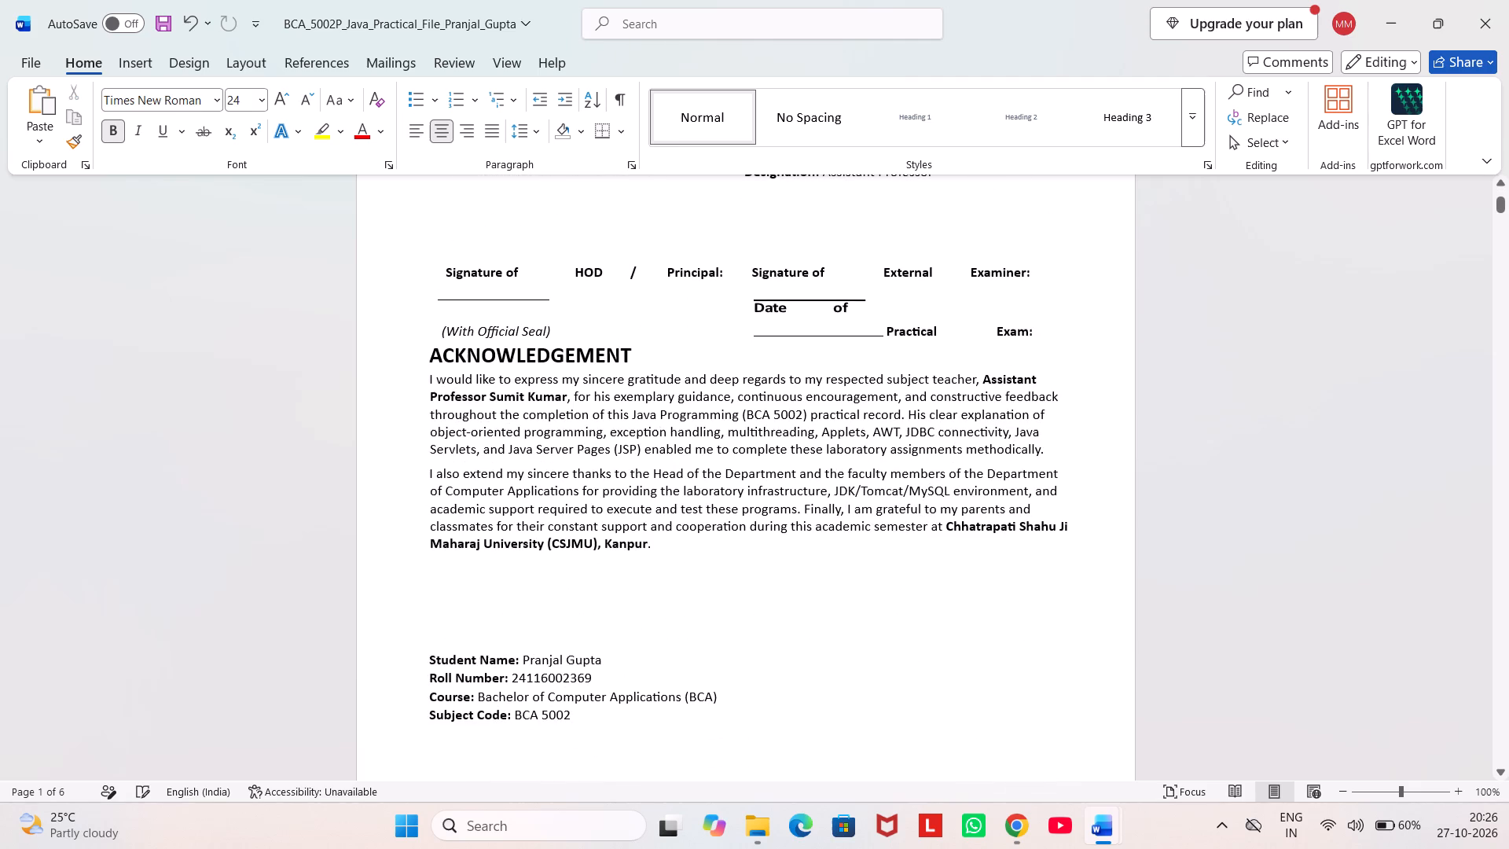
scroll(818, 623, "down", 1)
scroll(818, 623, "up", 2)
scroll(818, 623, "down", 1)
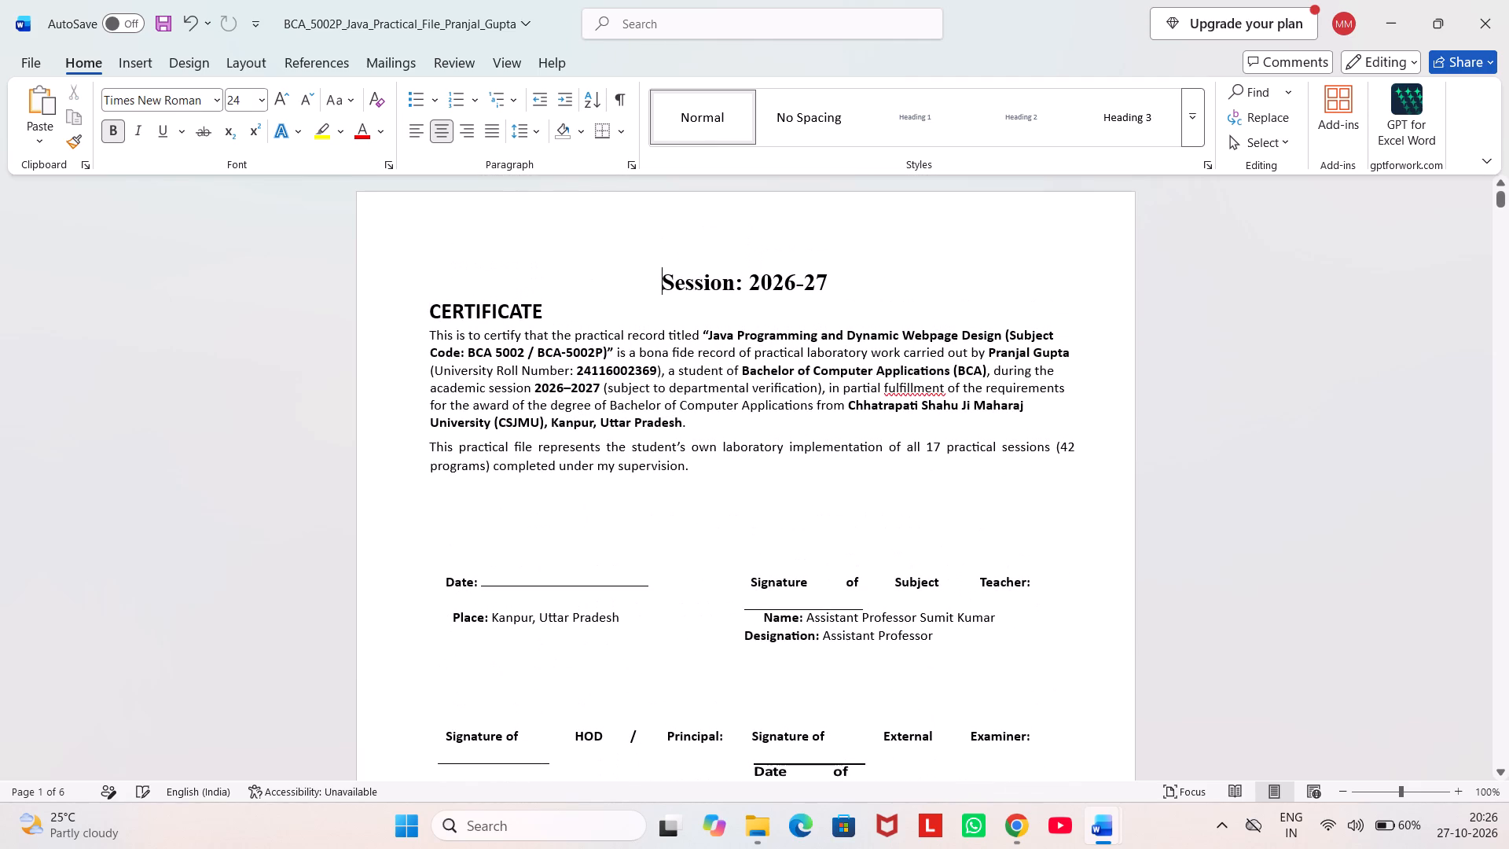
scroll(818, 623, "down", 1)
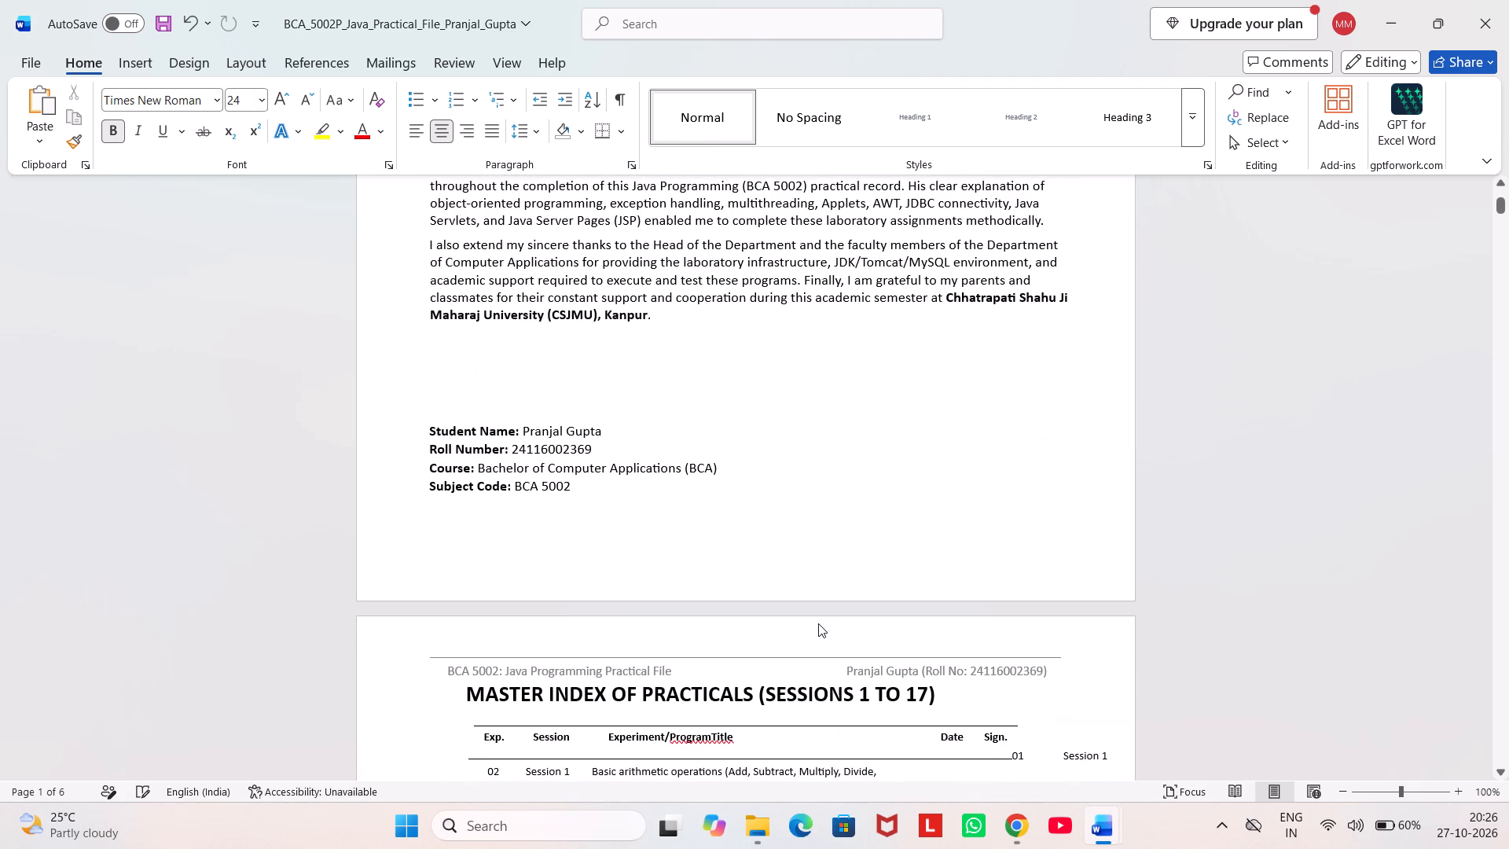
scroll(818, 623, "down", 1)
scroll(452, 653, "down", 1)
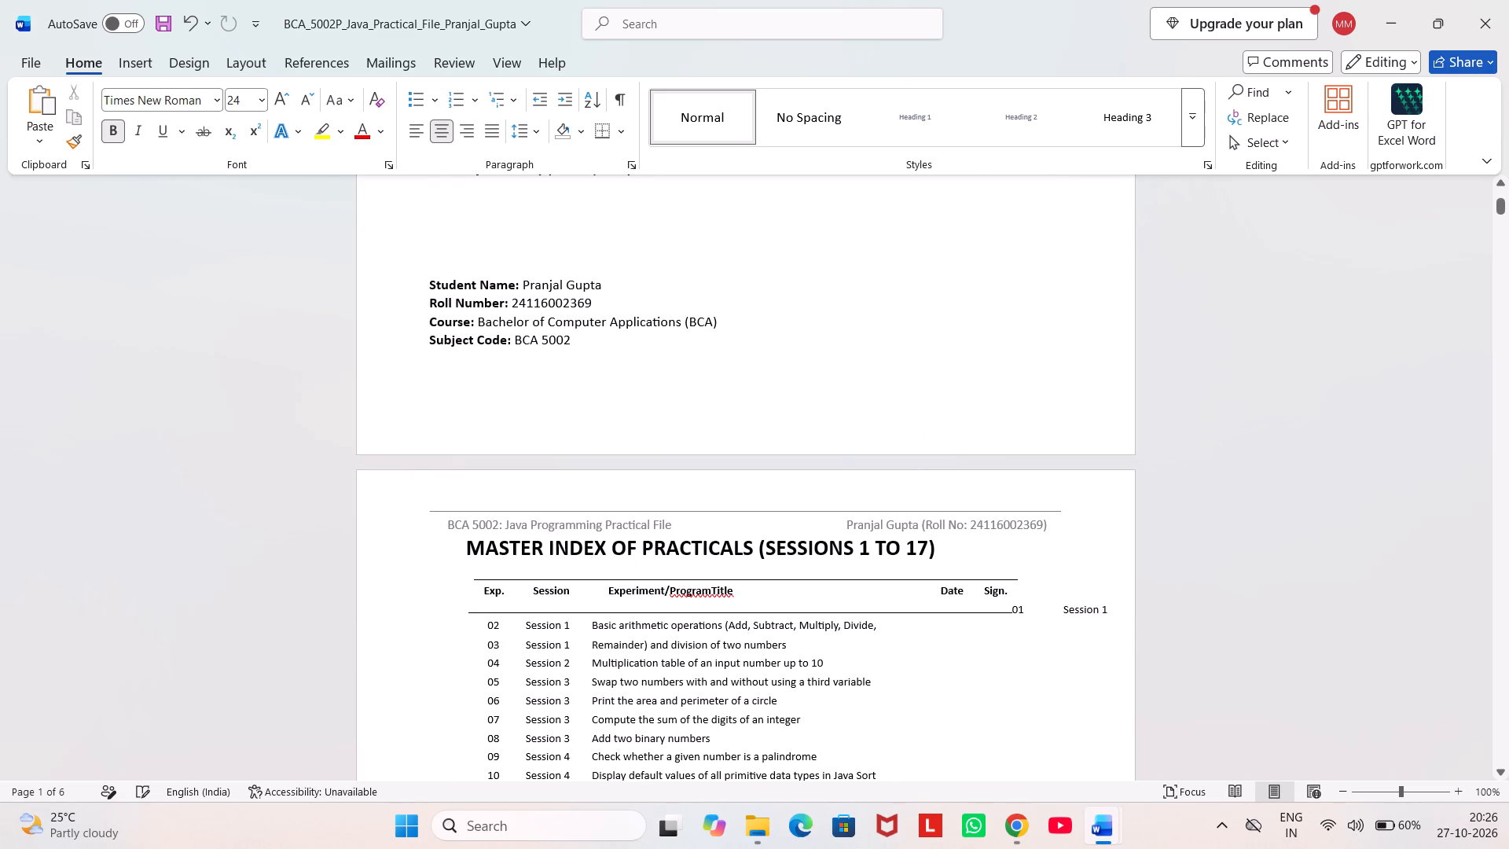
left_click_drag(442, 524, 901, 834)
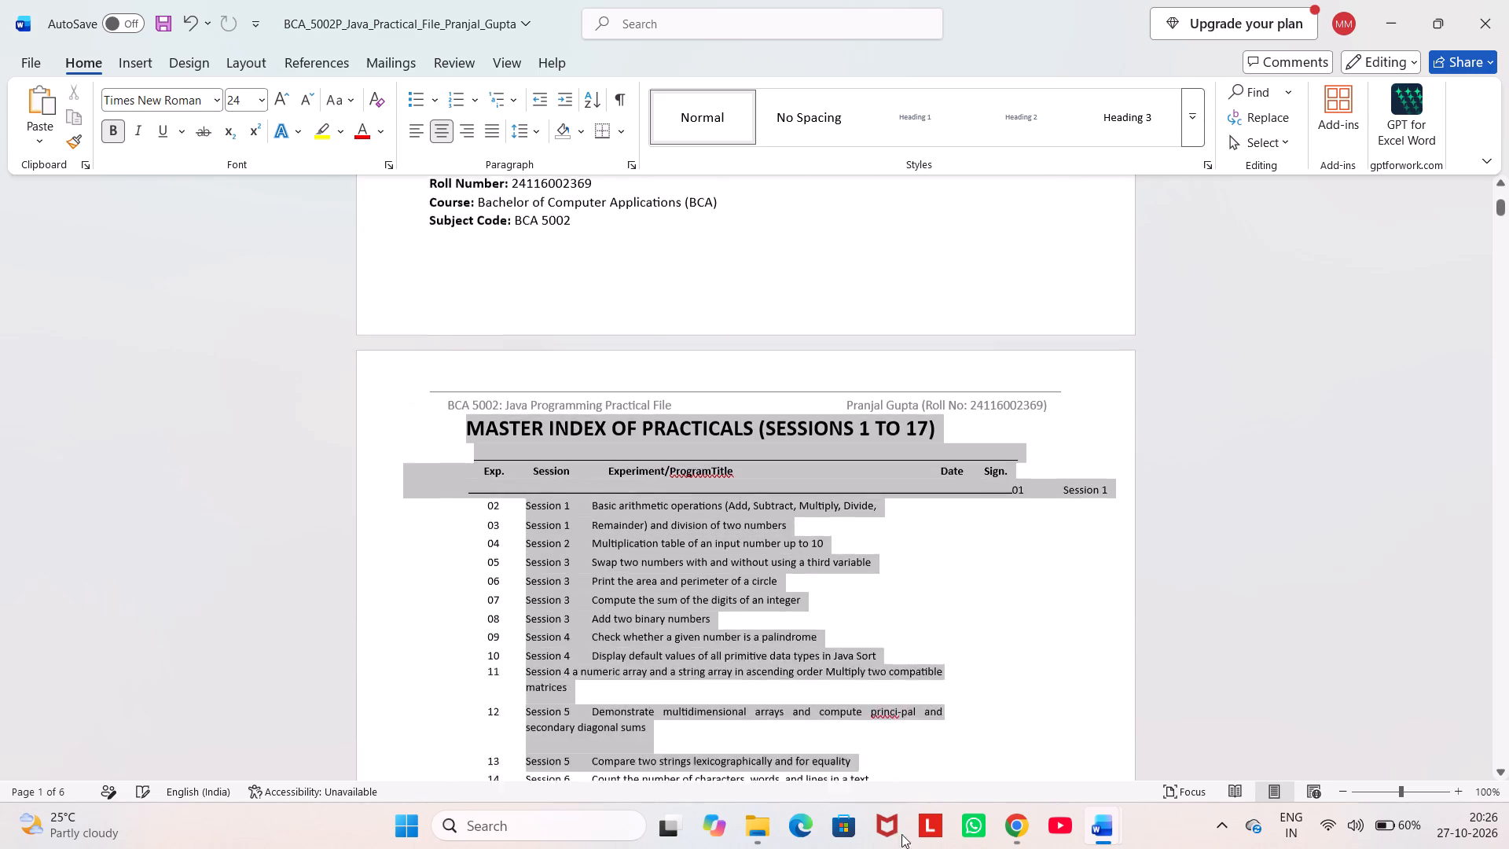
left_click_drag(901, 834, 998, 848)
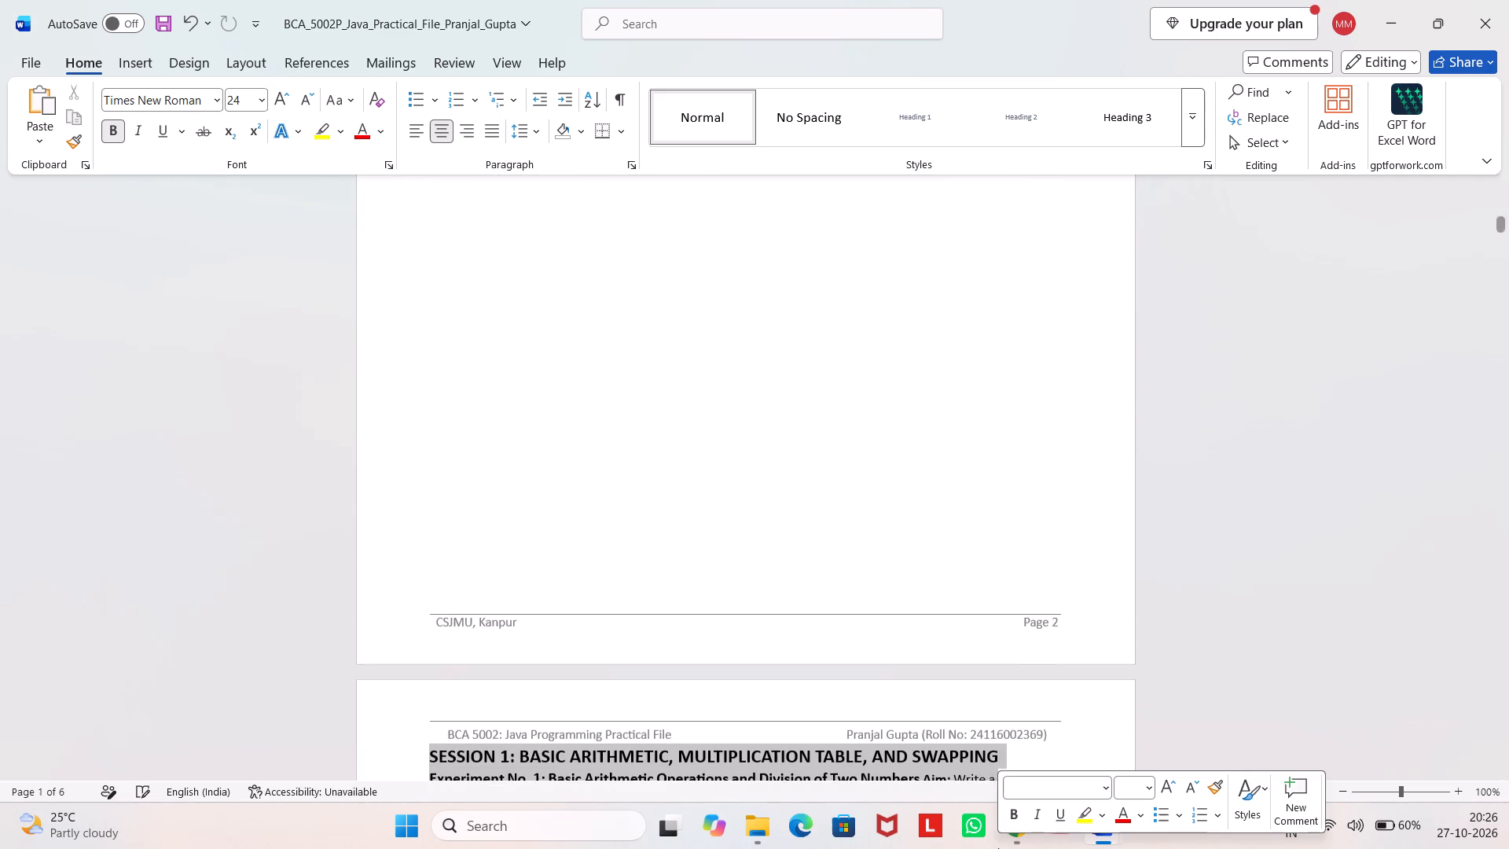
key("BackSpace")
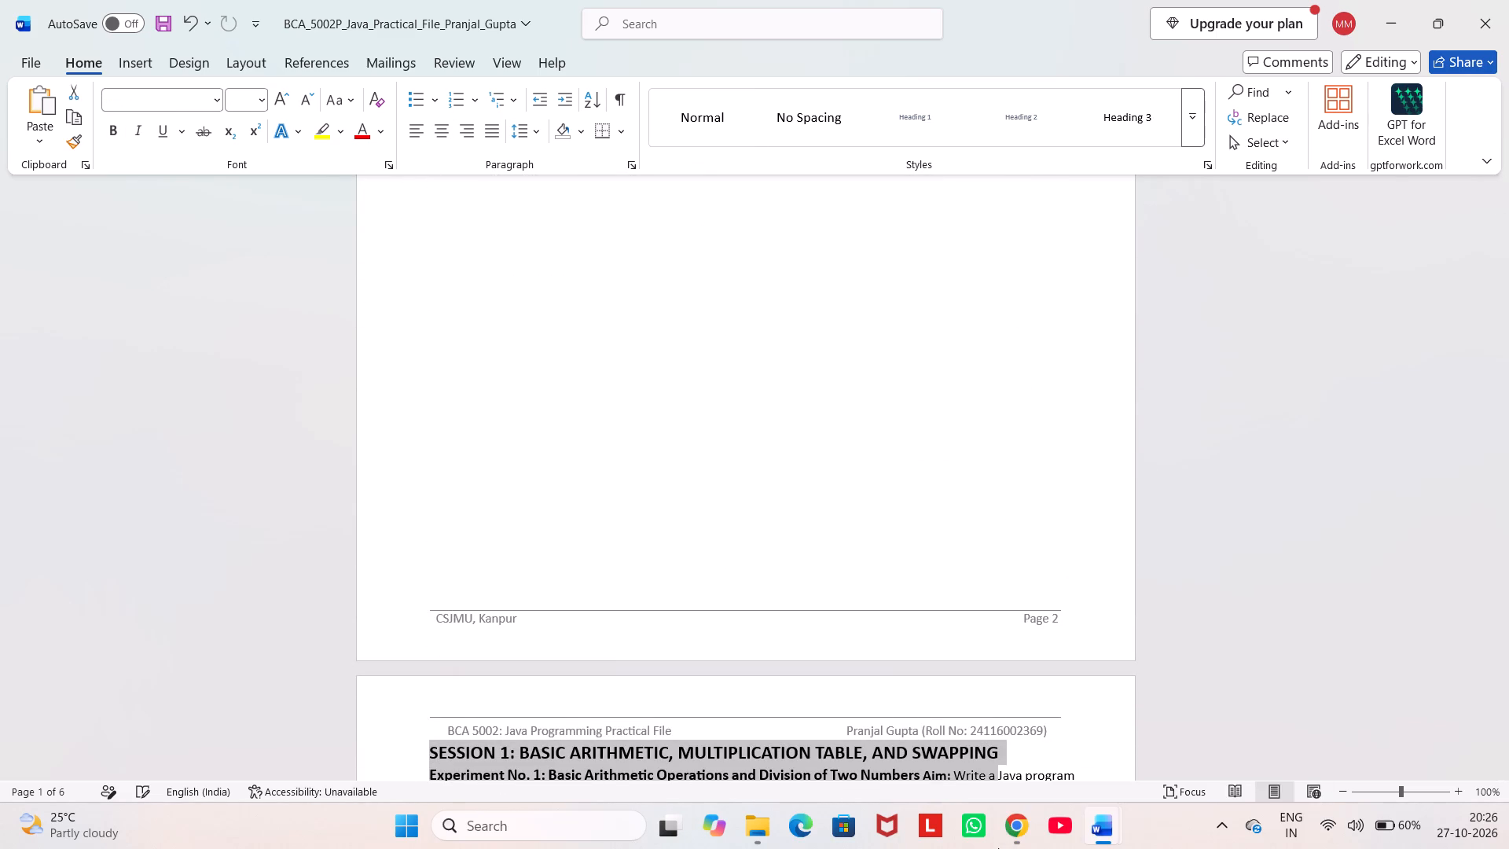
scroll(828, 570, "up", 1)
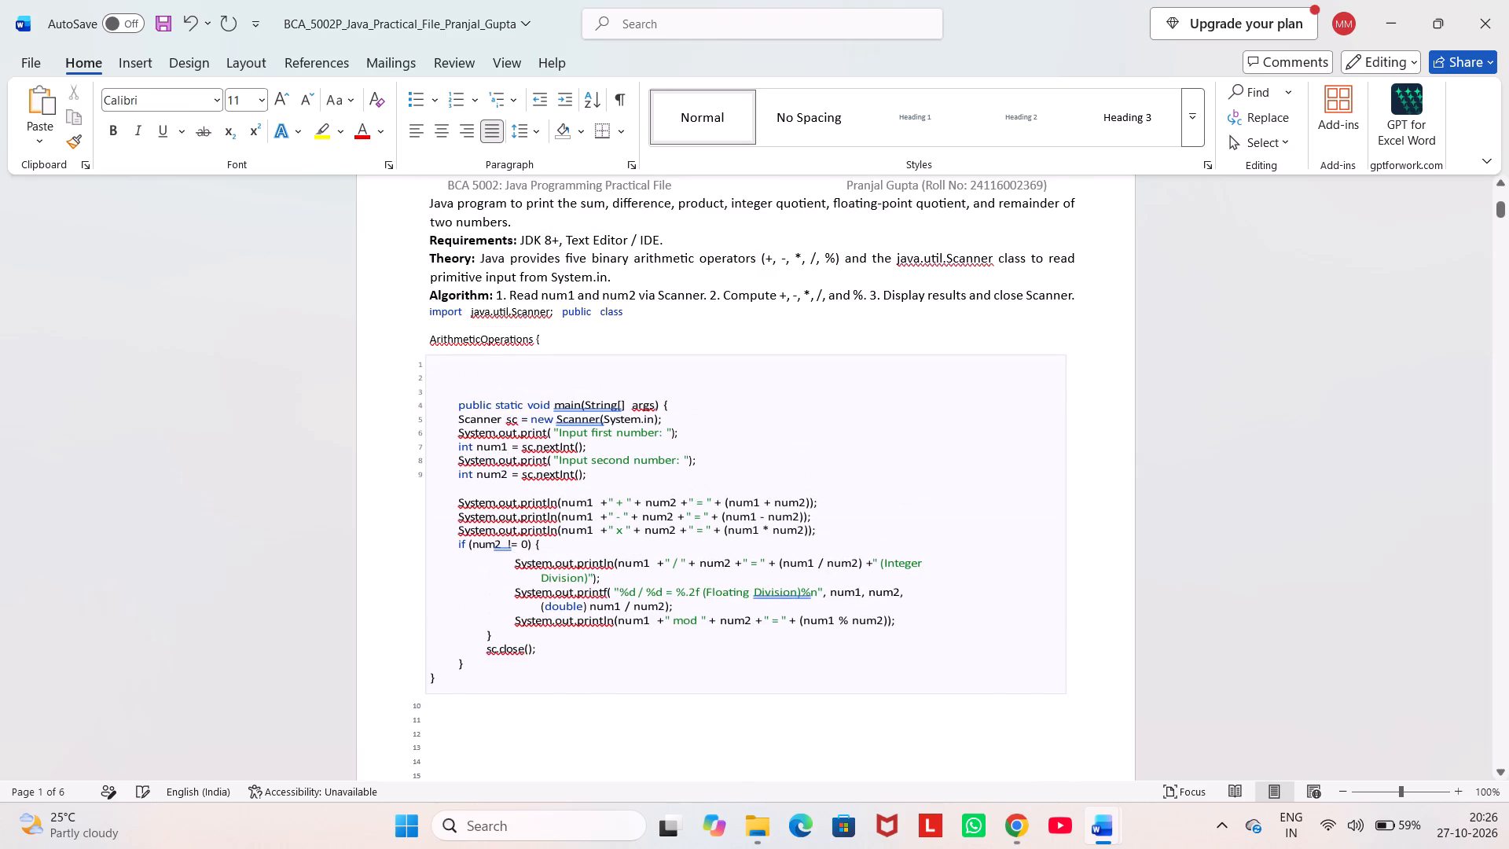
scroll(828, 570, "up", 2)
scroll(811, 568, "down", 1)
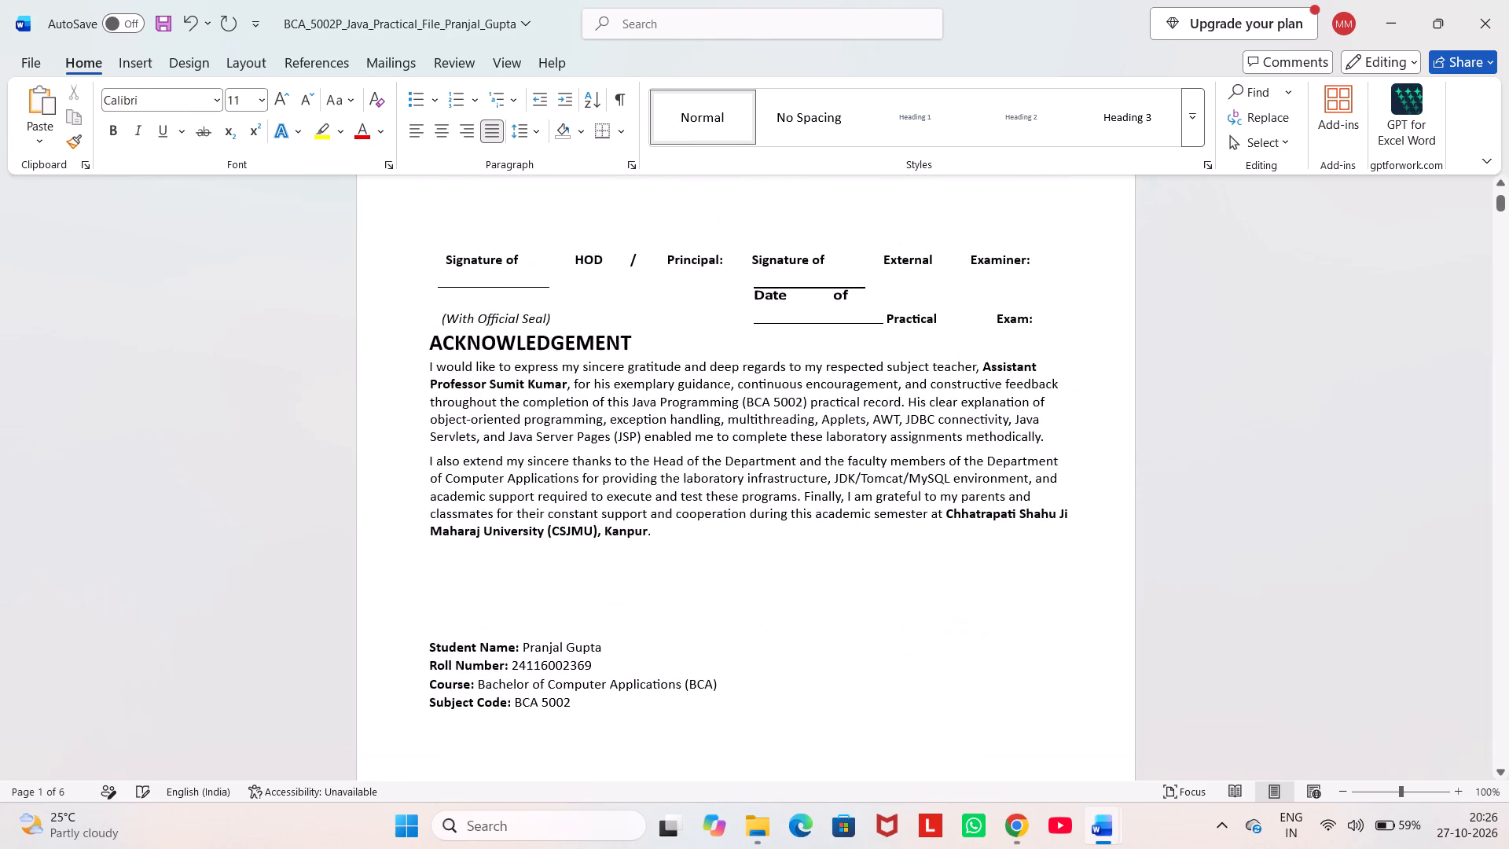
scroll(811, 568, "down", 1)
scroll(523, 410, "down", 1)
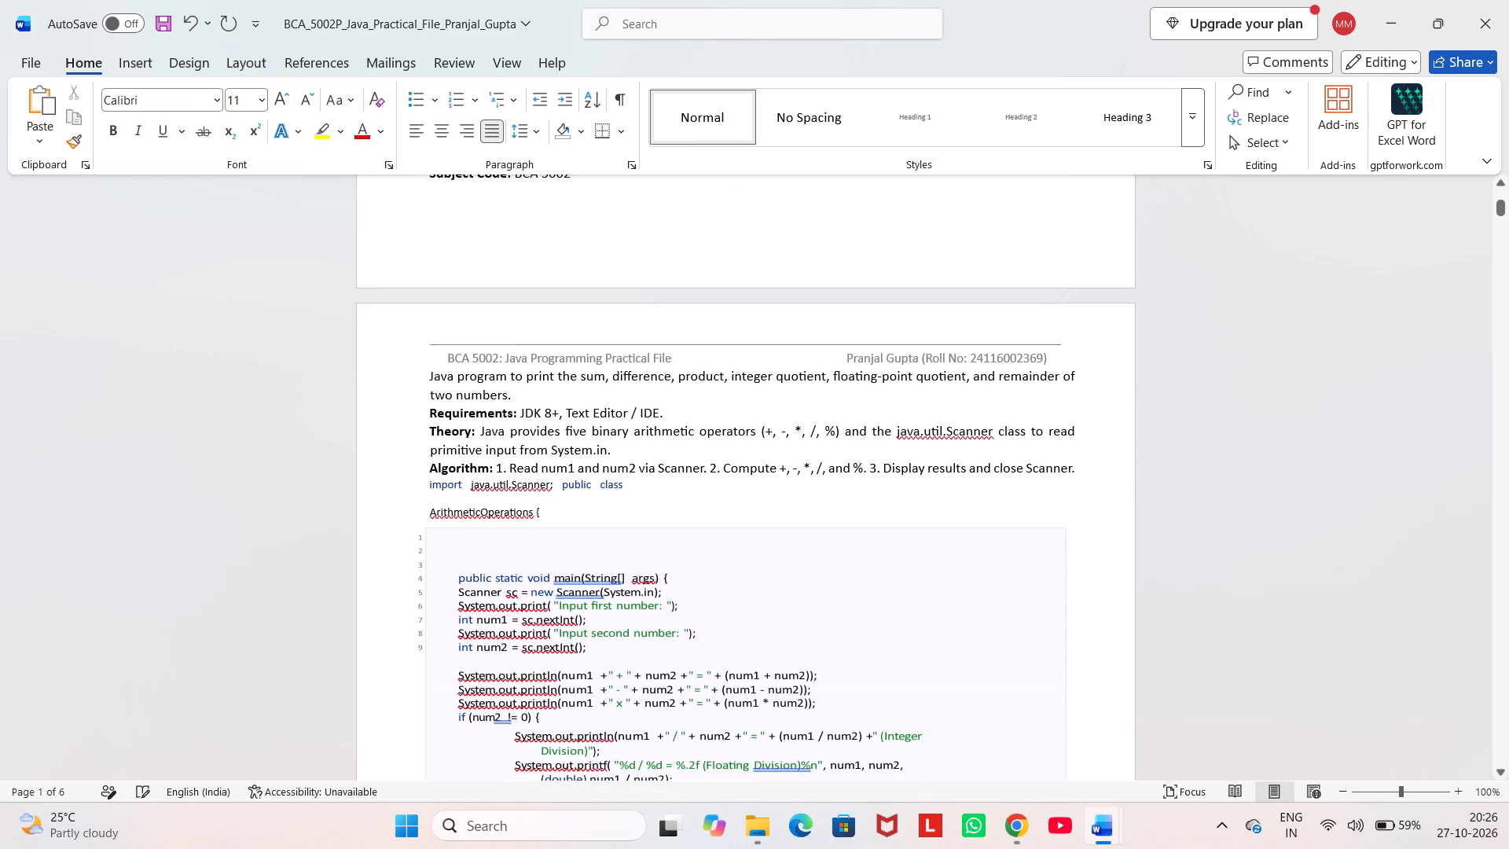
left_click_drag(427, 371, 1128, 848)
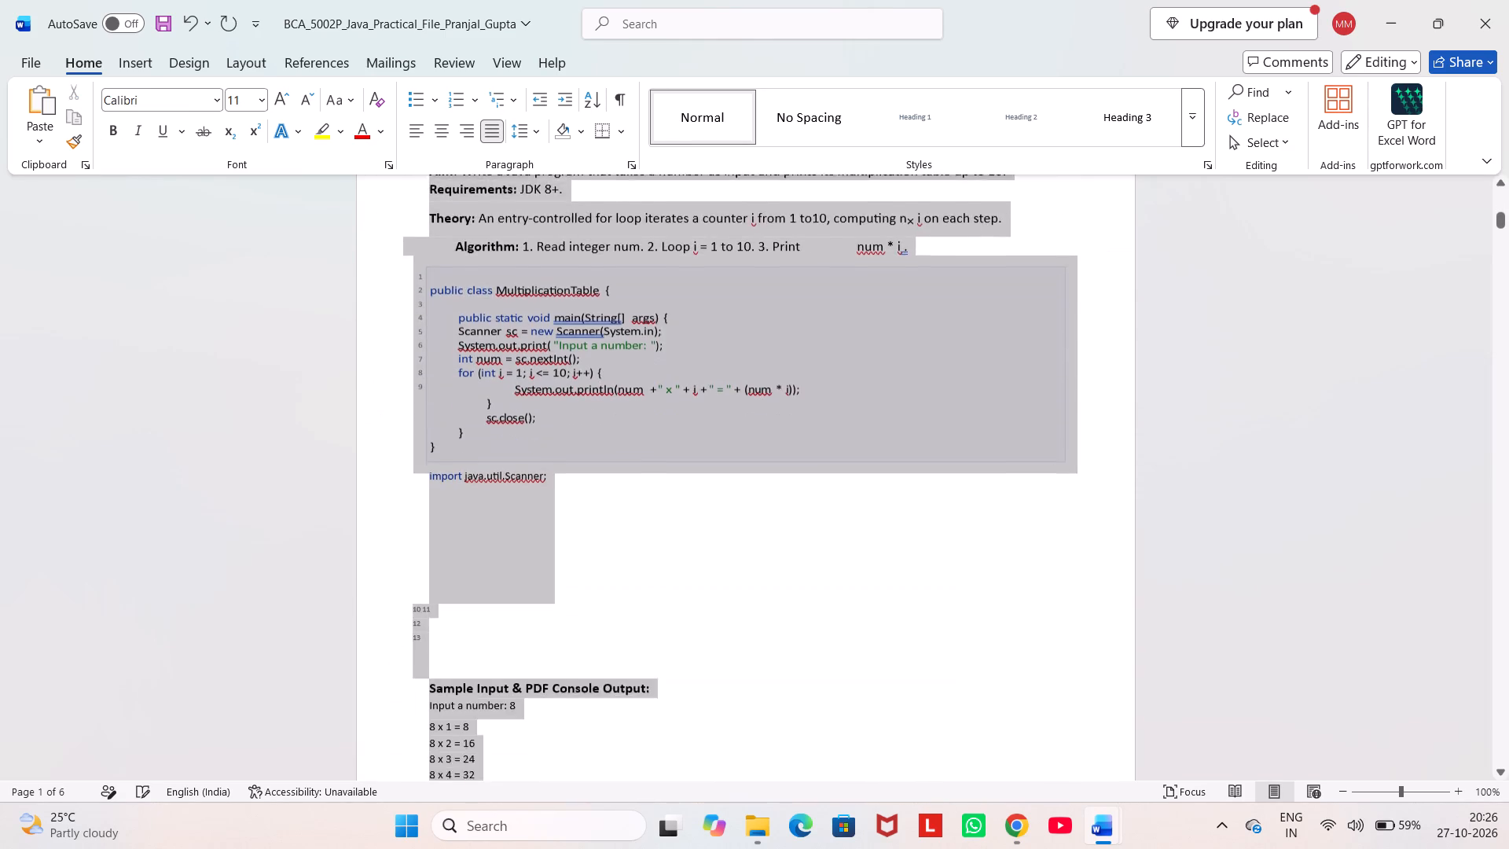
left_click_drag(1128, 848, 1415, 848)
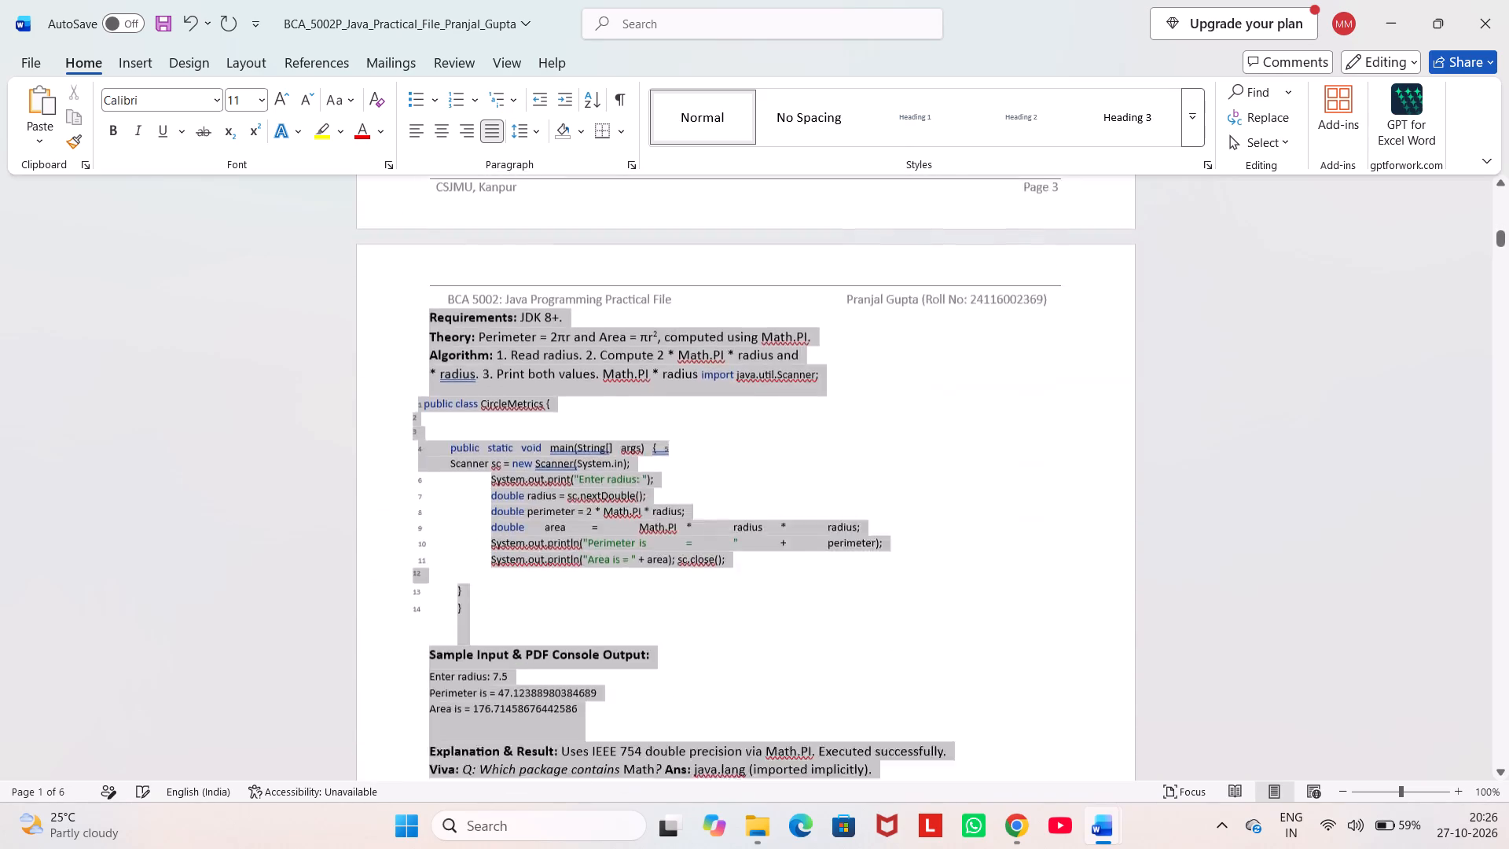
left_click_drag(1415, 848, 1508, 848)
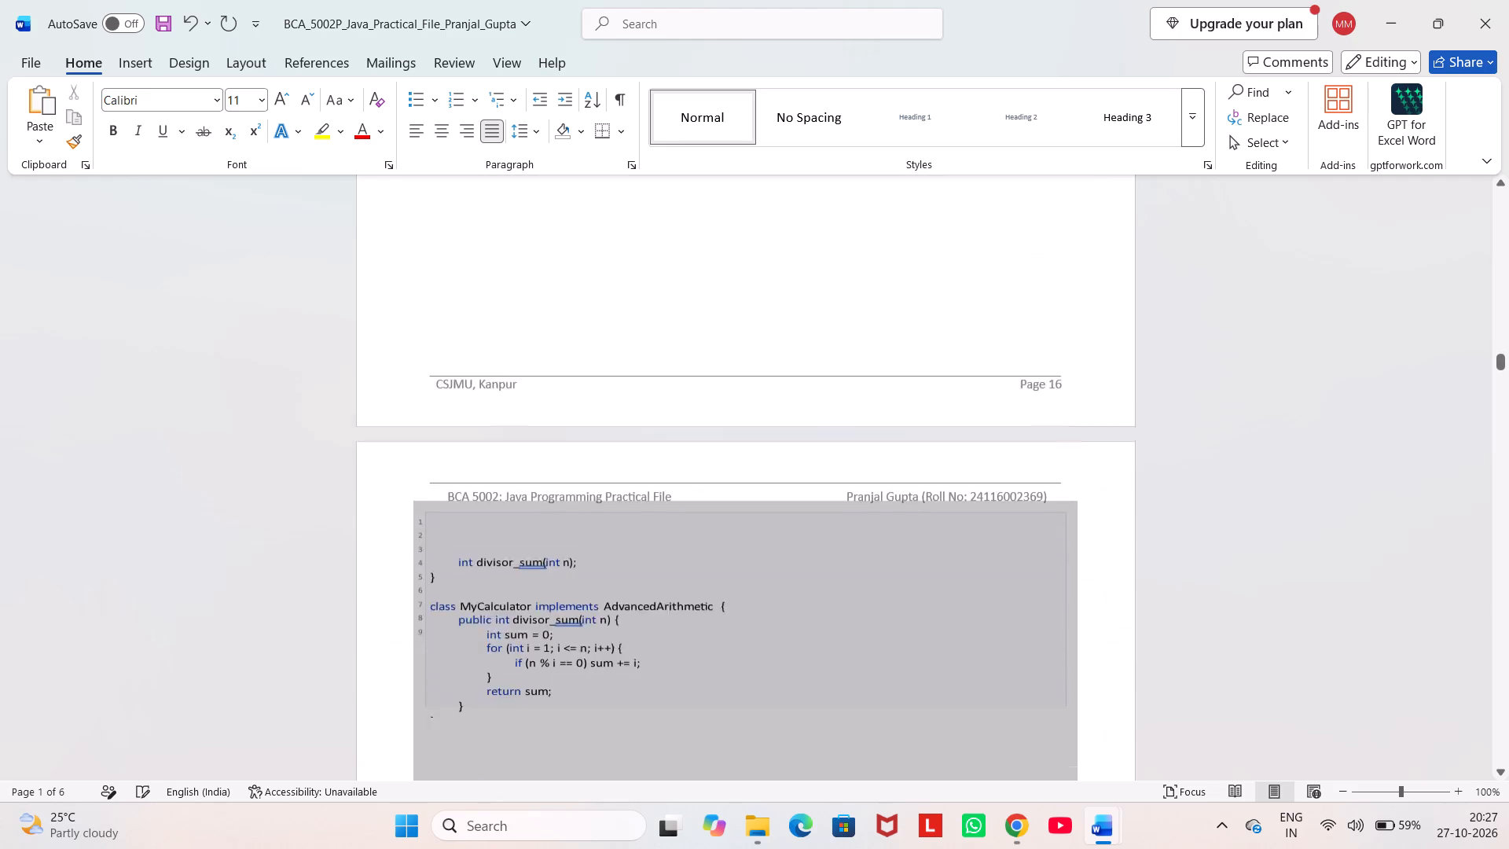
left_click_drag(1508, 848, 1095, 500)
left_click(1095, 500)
Replace the last two digits of the student's university roll number in the certificate paragraph.
scroll(1095, 500, "up", 3)
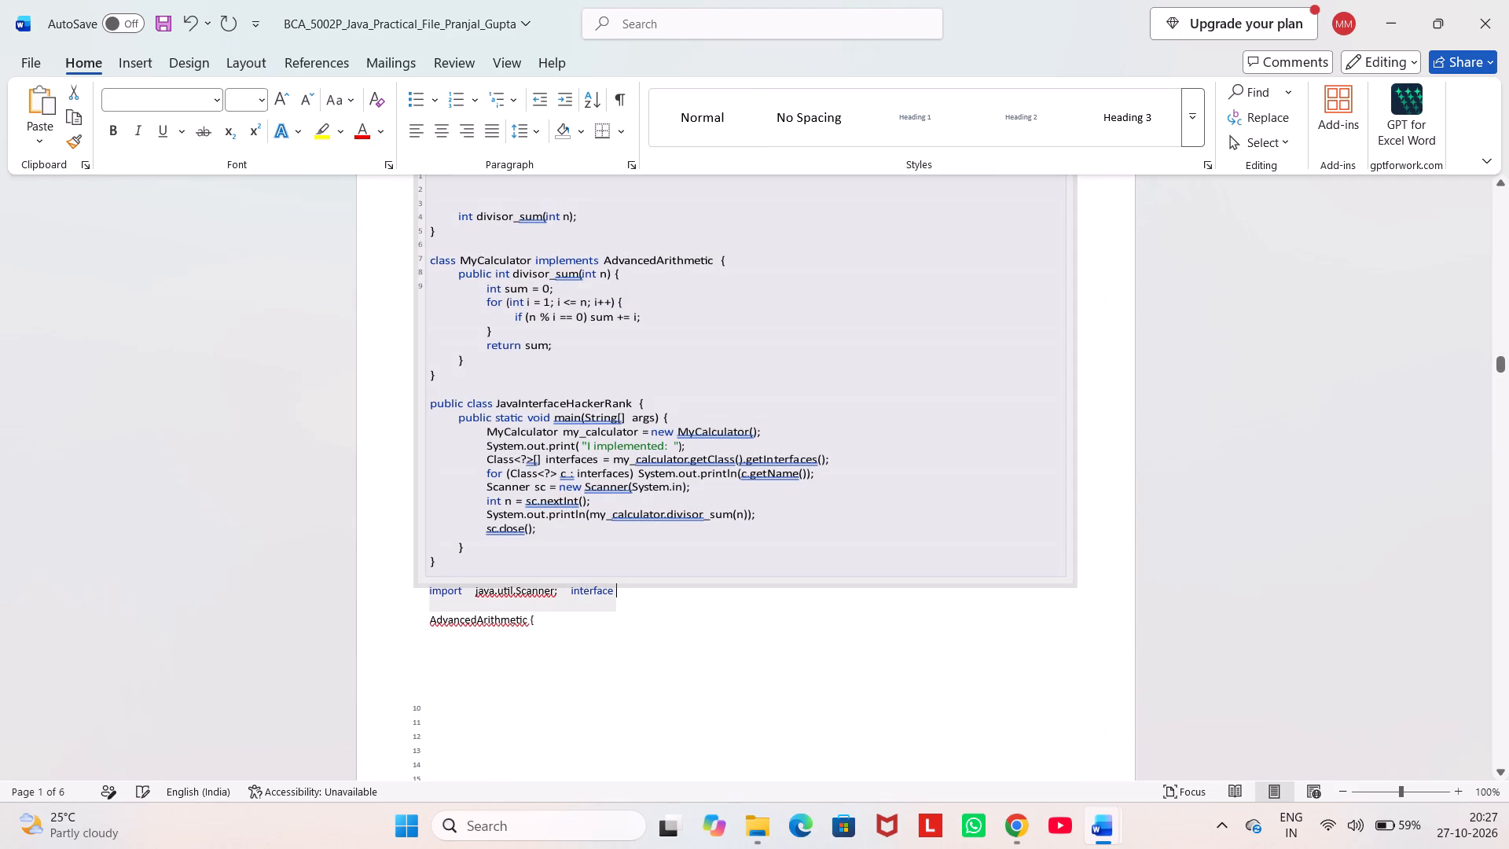
scroll(1095, 500, "up", 13)
scroll(1183, 432, "up", 20)
scroll(1183, 432, "up", 20)
scroll(1183, 432, "up", 2)
scroll(1183, 432, "down", 1)
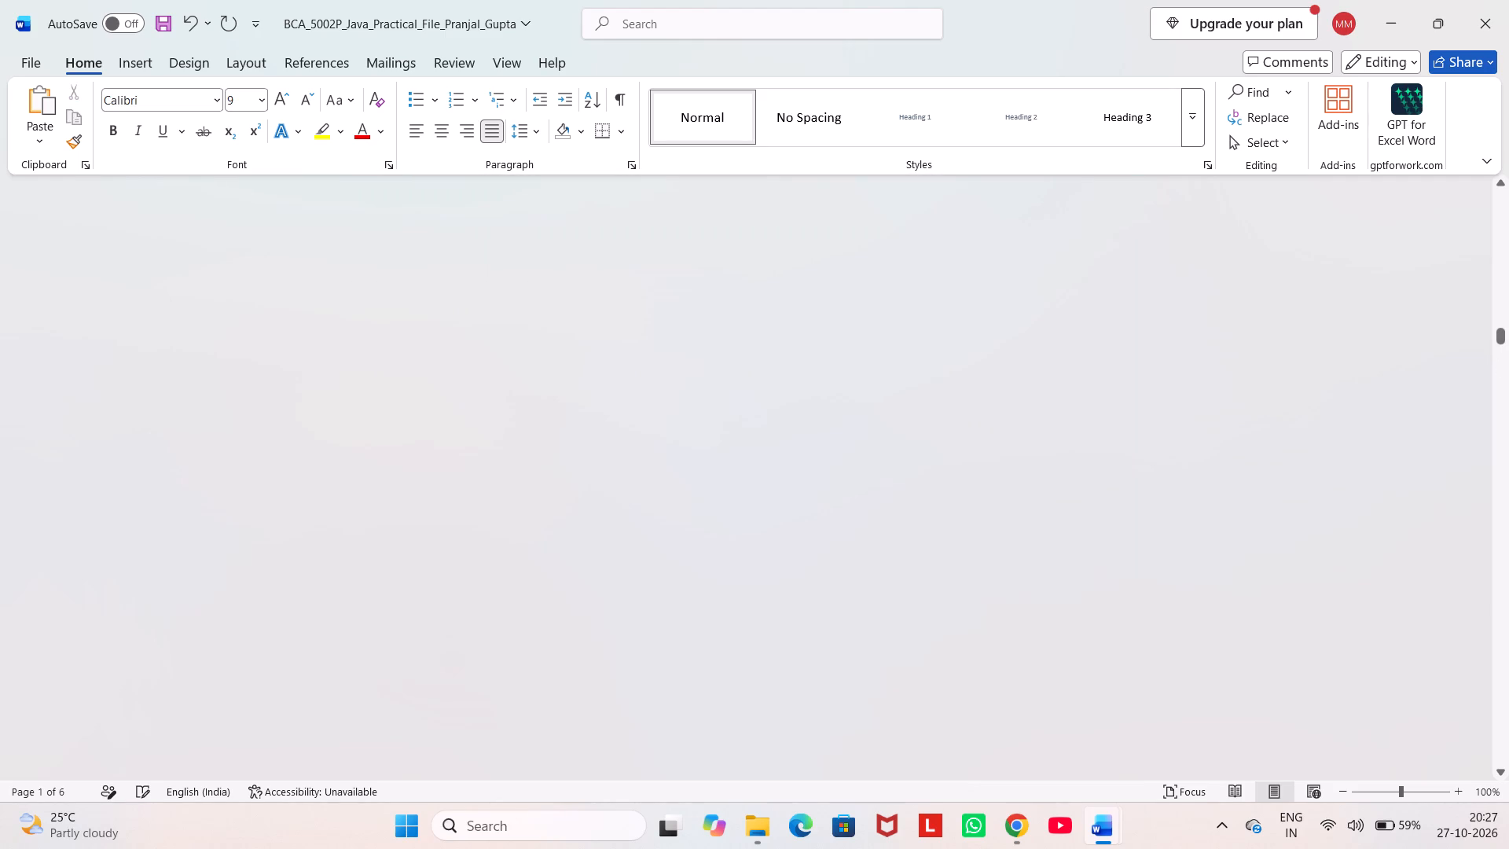
left_click(1506, 208)
left_click_drag(1506, 208, 1499, 193)
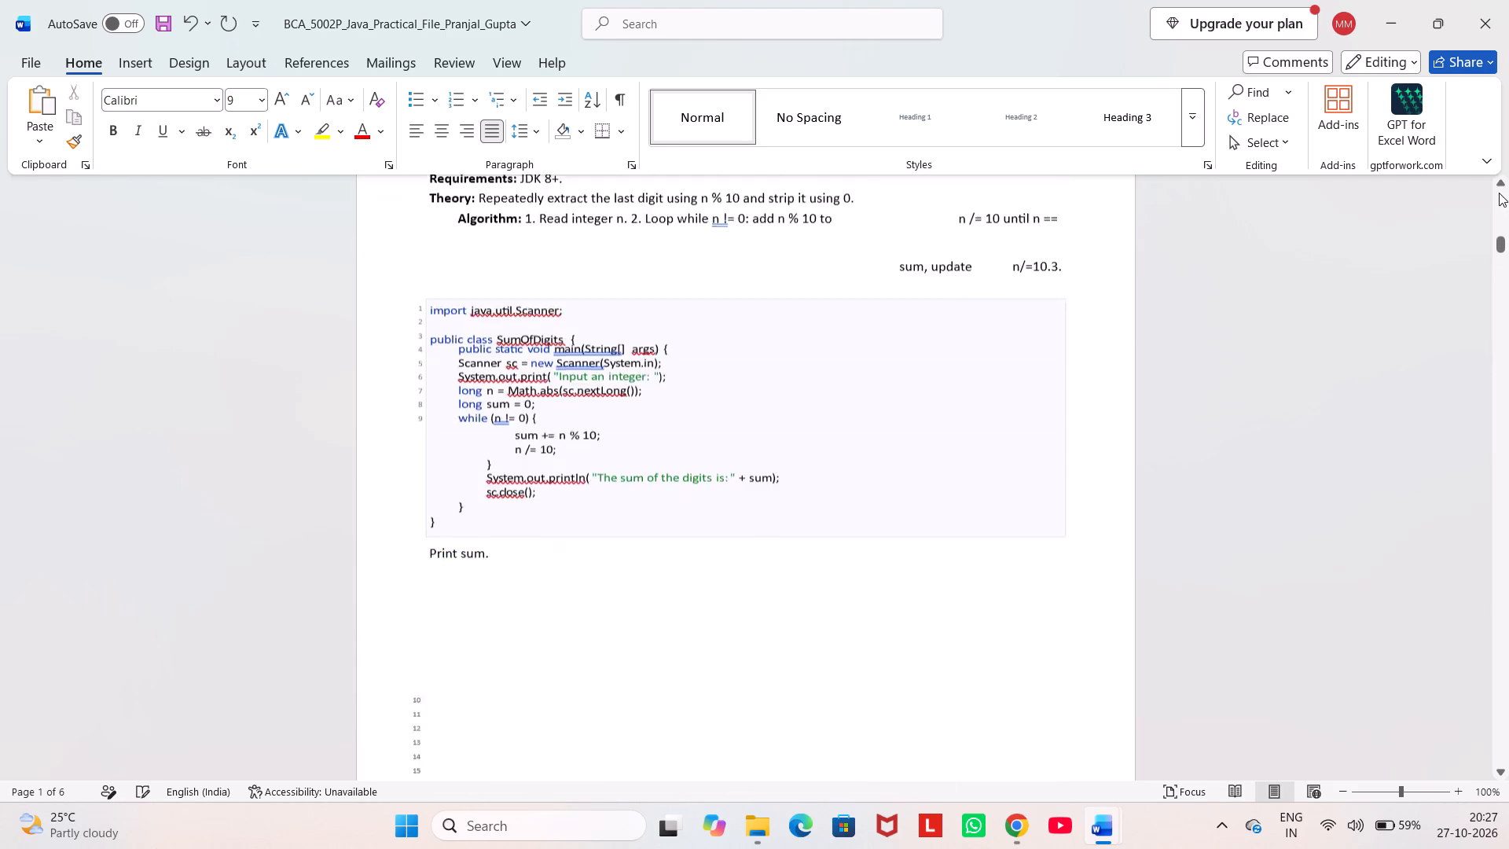
left_click_drag(1499, 193, 1500, 200)
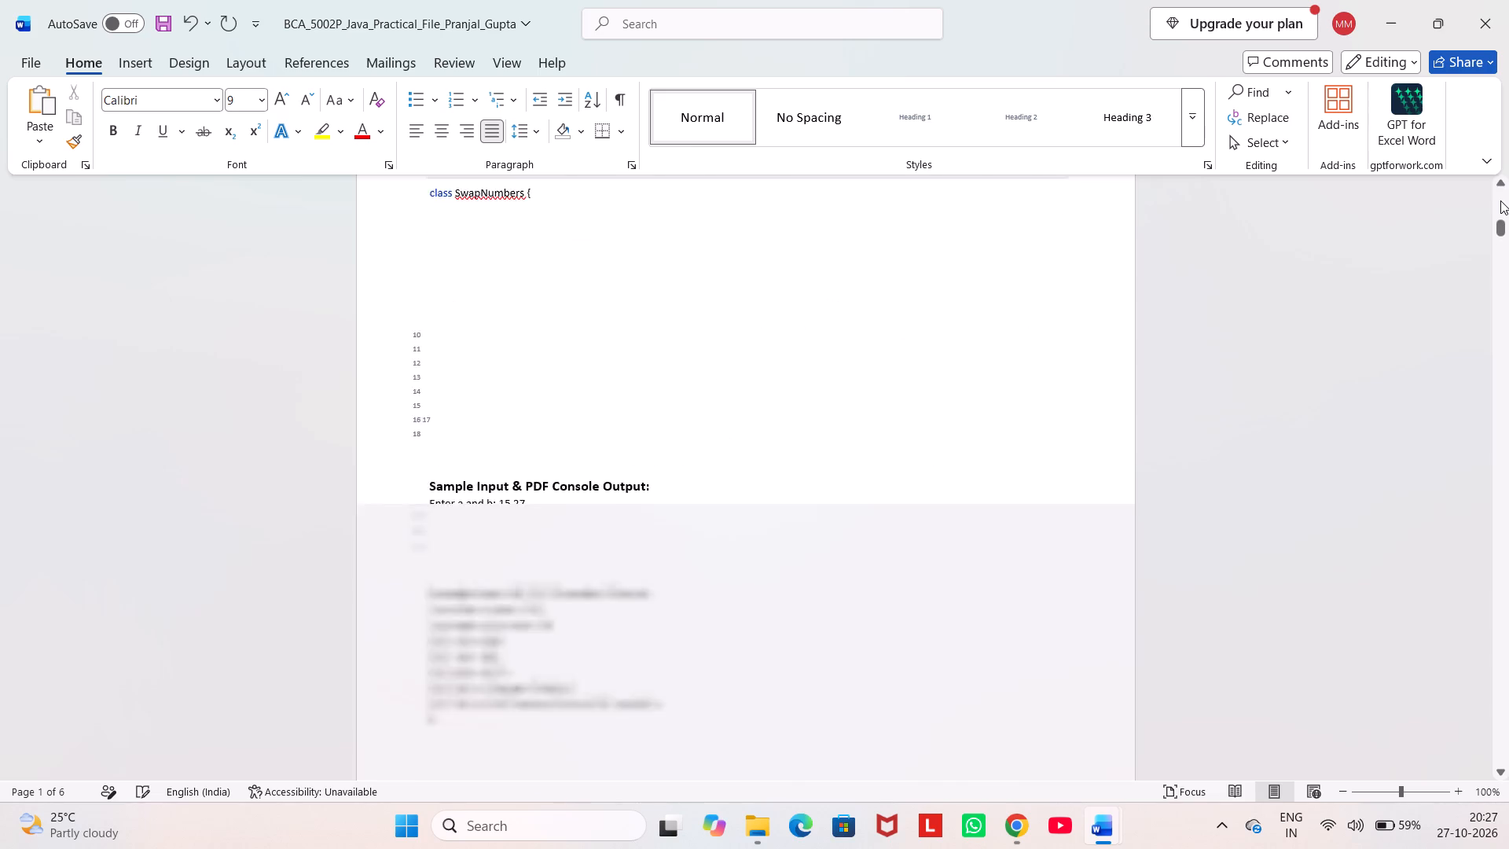
left_click_drag(1500, 200, 1500, 182)
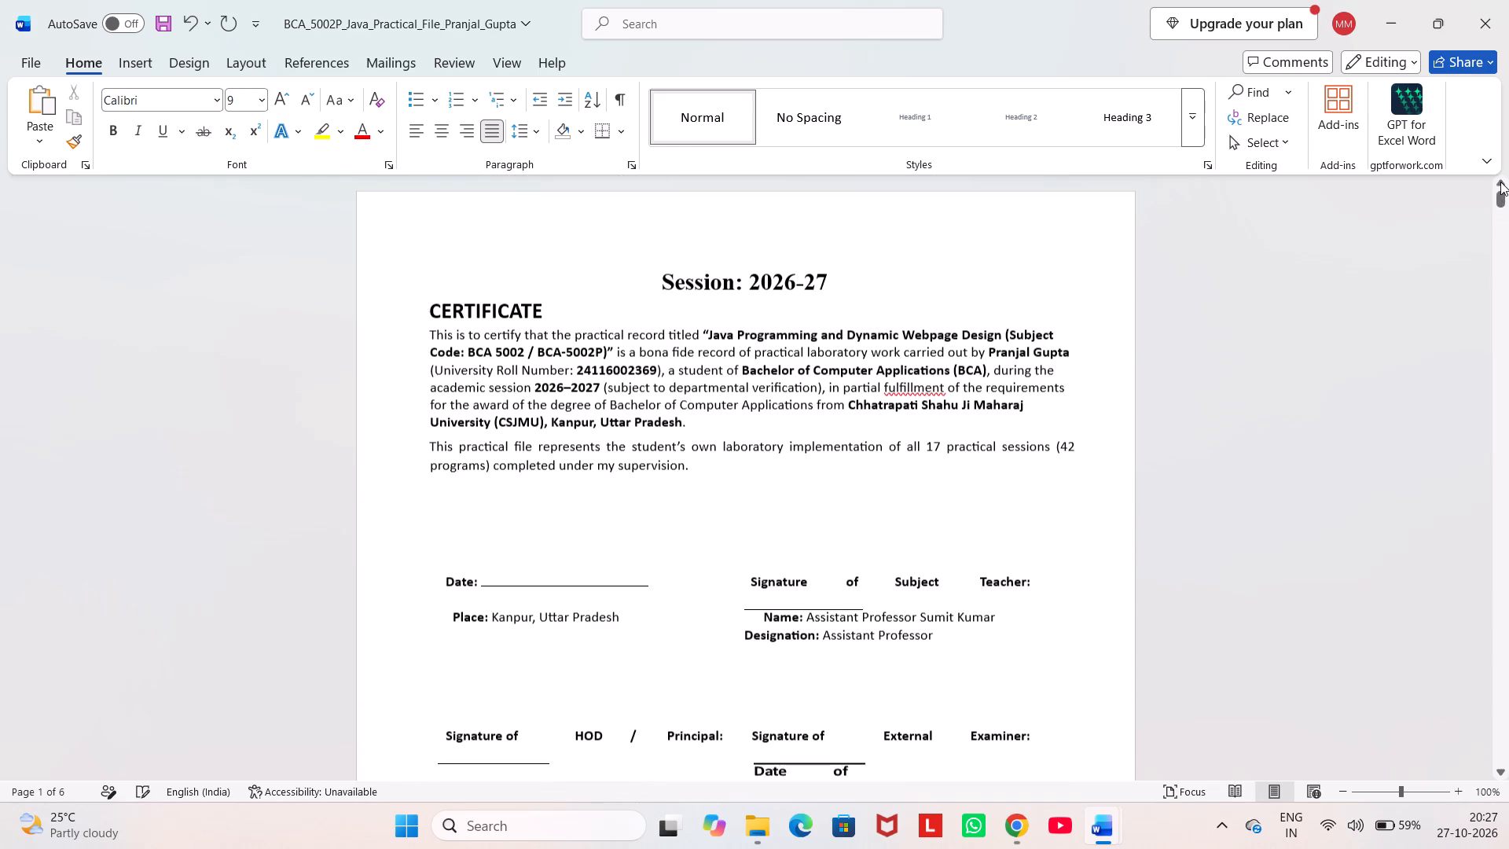
left_click_drag(1500, 182, 1500, 181)
scroll(734, 434, "down", 1)
scroll(734, 434, "up", 1)
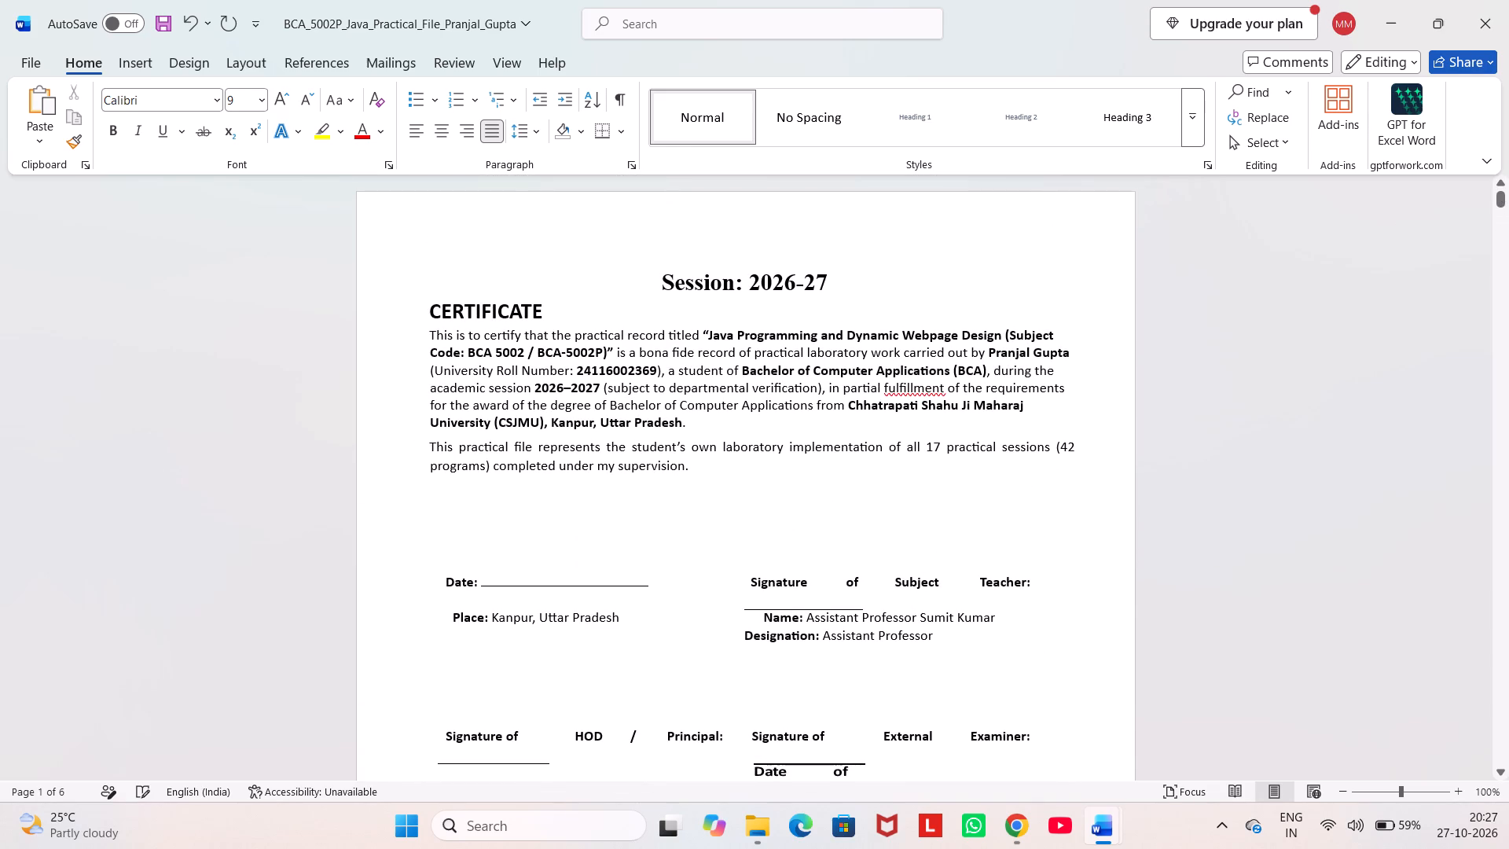
left_click(653, 367)
key("Delete")
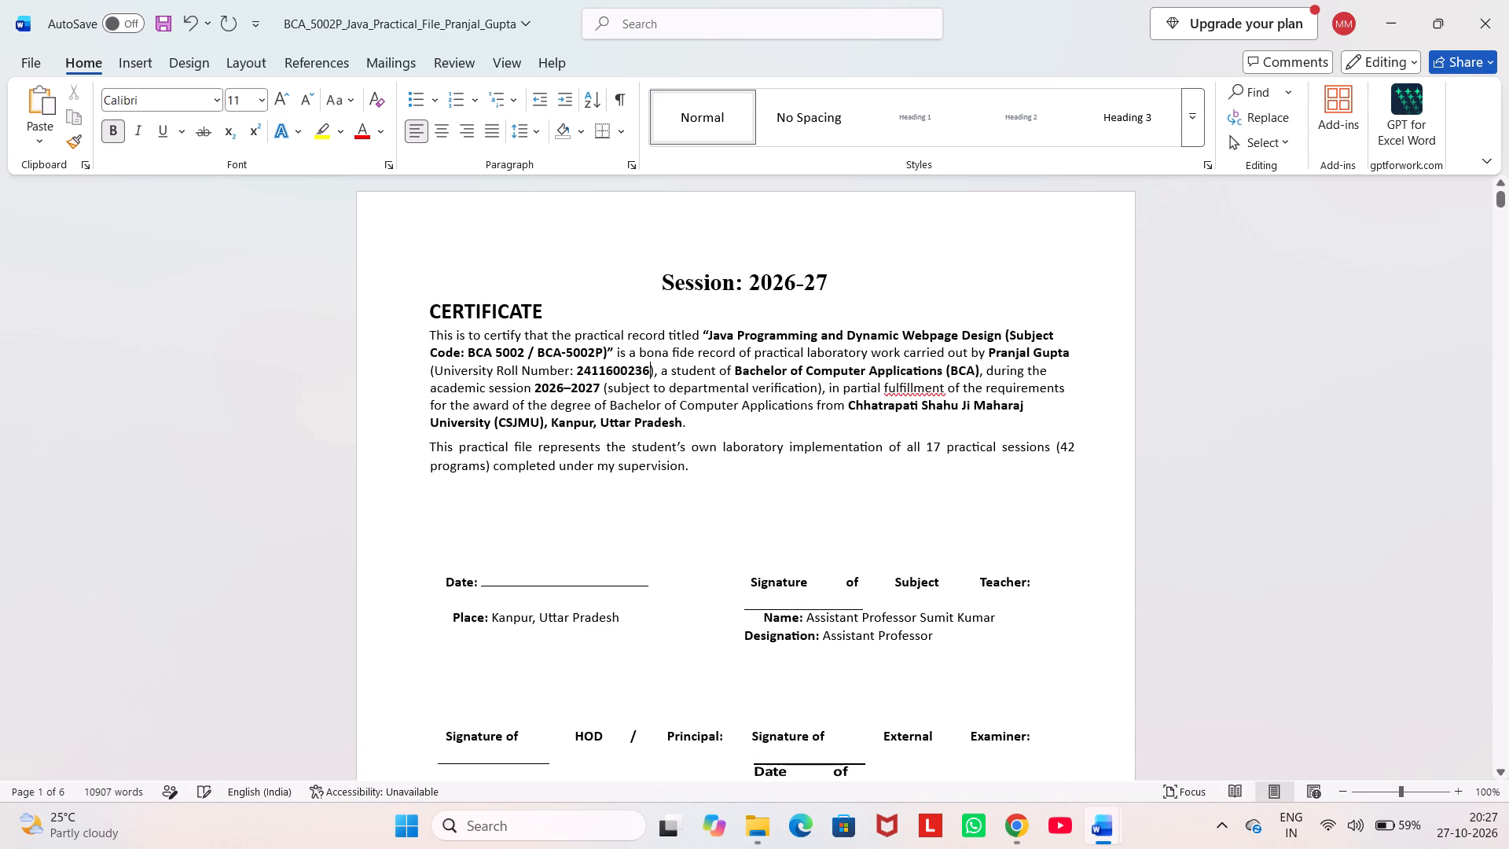
key("BackSpace")
type("08")
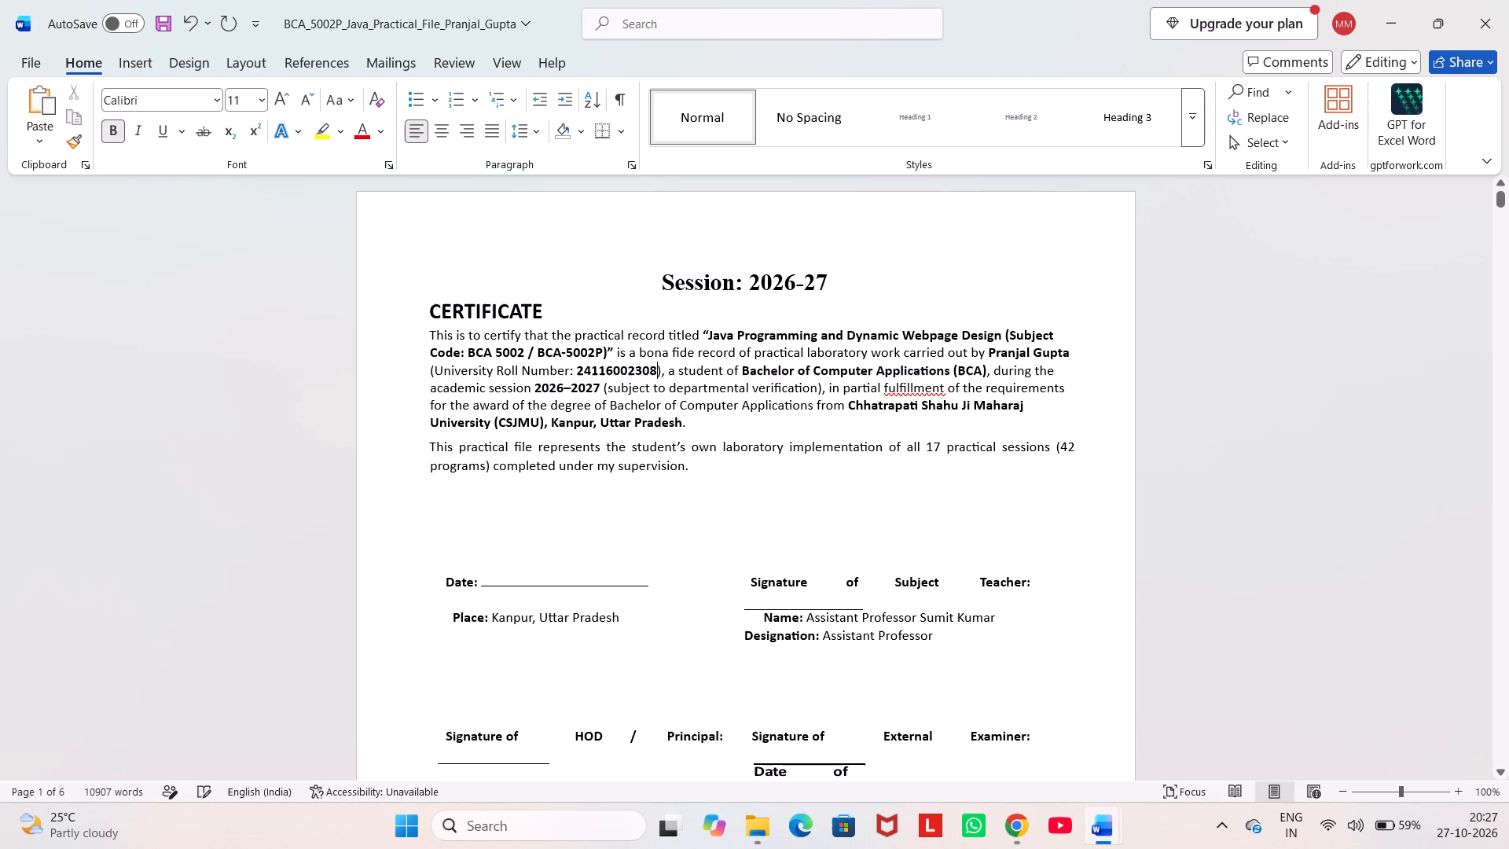
Replace the student's name after "carried out by" in the certificate paragraph with the new student's name.
left_click(1069, 349)
key("BackSpace")
key("BackSpace")
key("BackSpace")
key("BackSpace")
key("BackSpace")
key("BackSpace")
key("BackSpace")
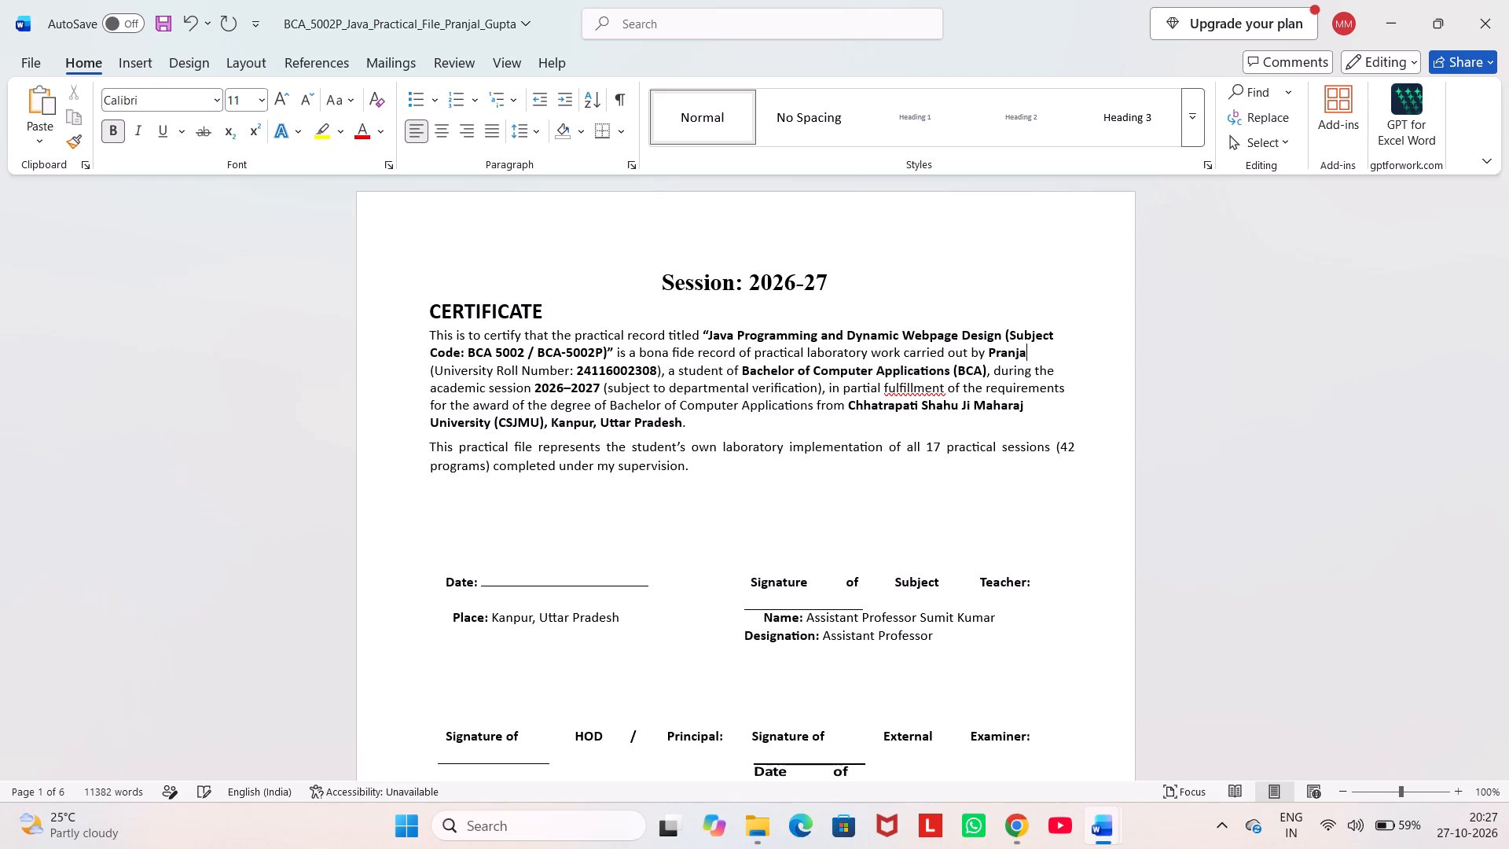
key("BackSpace")
key("BackSpace")
key("BackSpace")
key("BackSpace")
key("BackSpace")
key("BackSpace")
key("BackSpace")
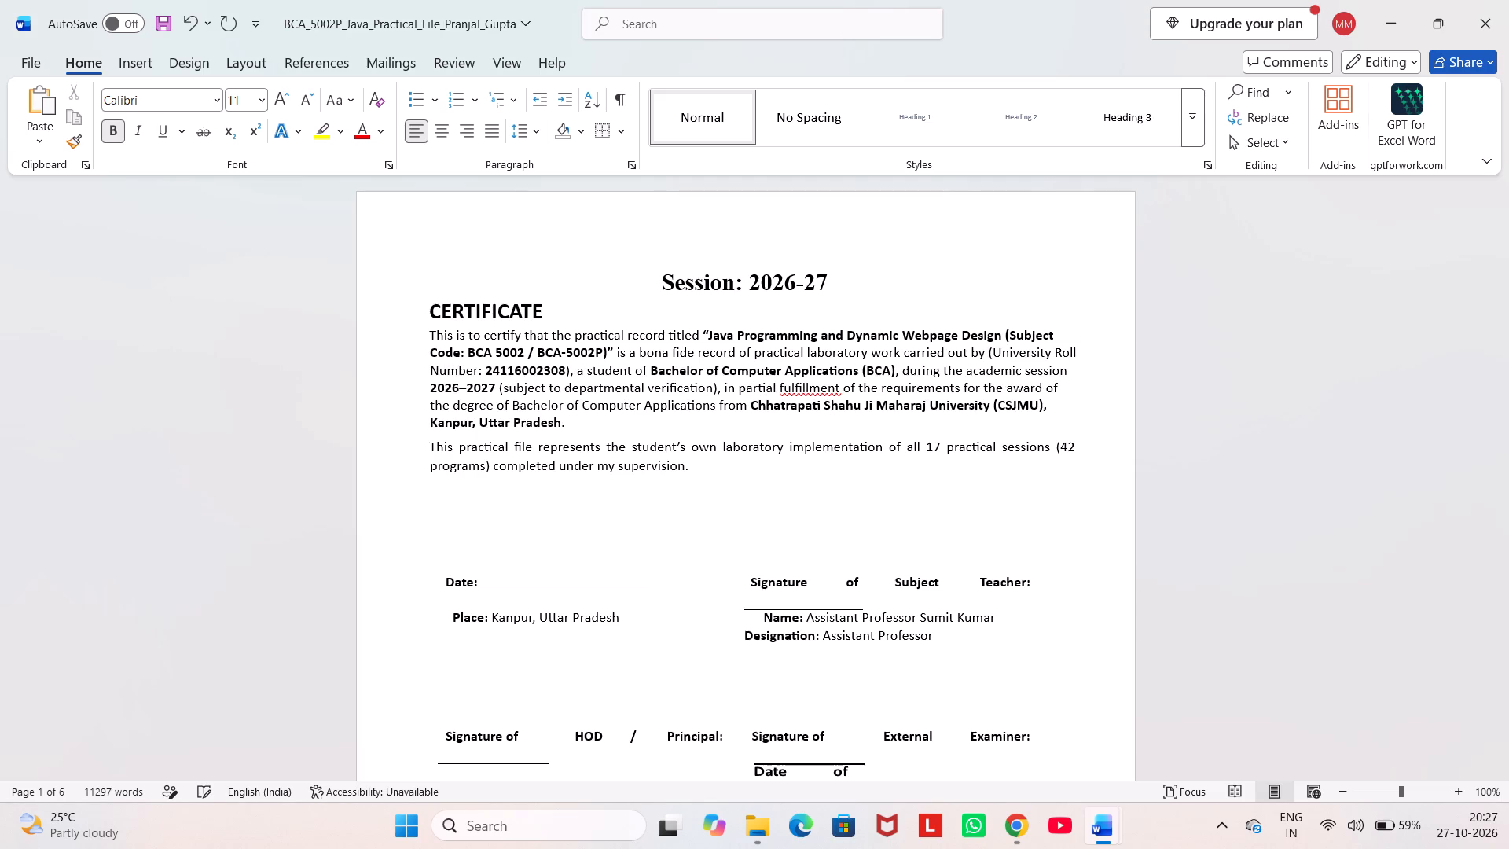
key("space")
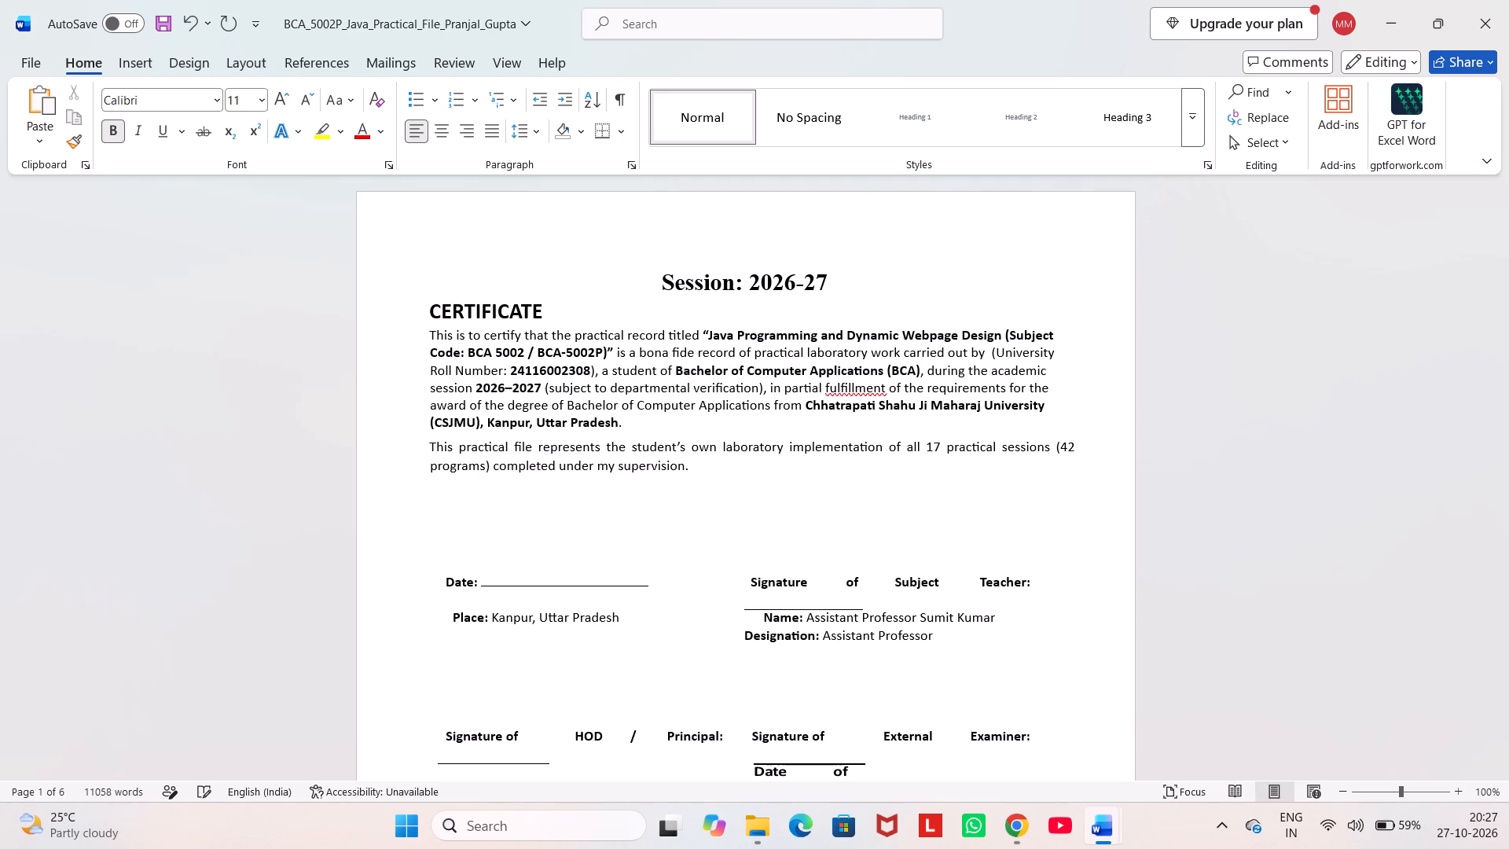
key("shift+m")
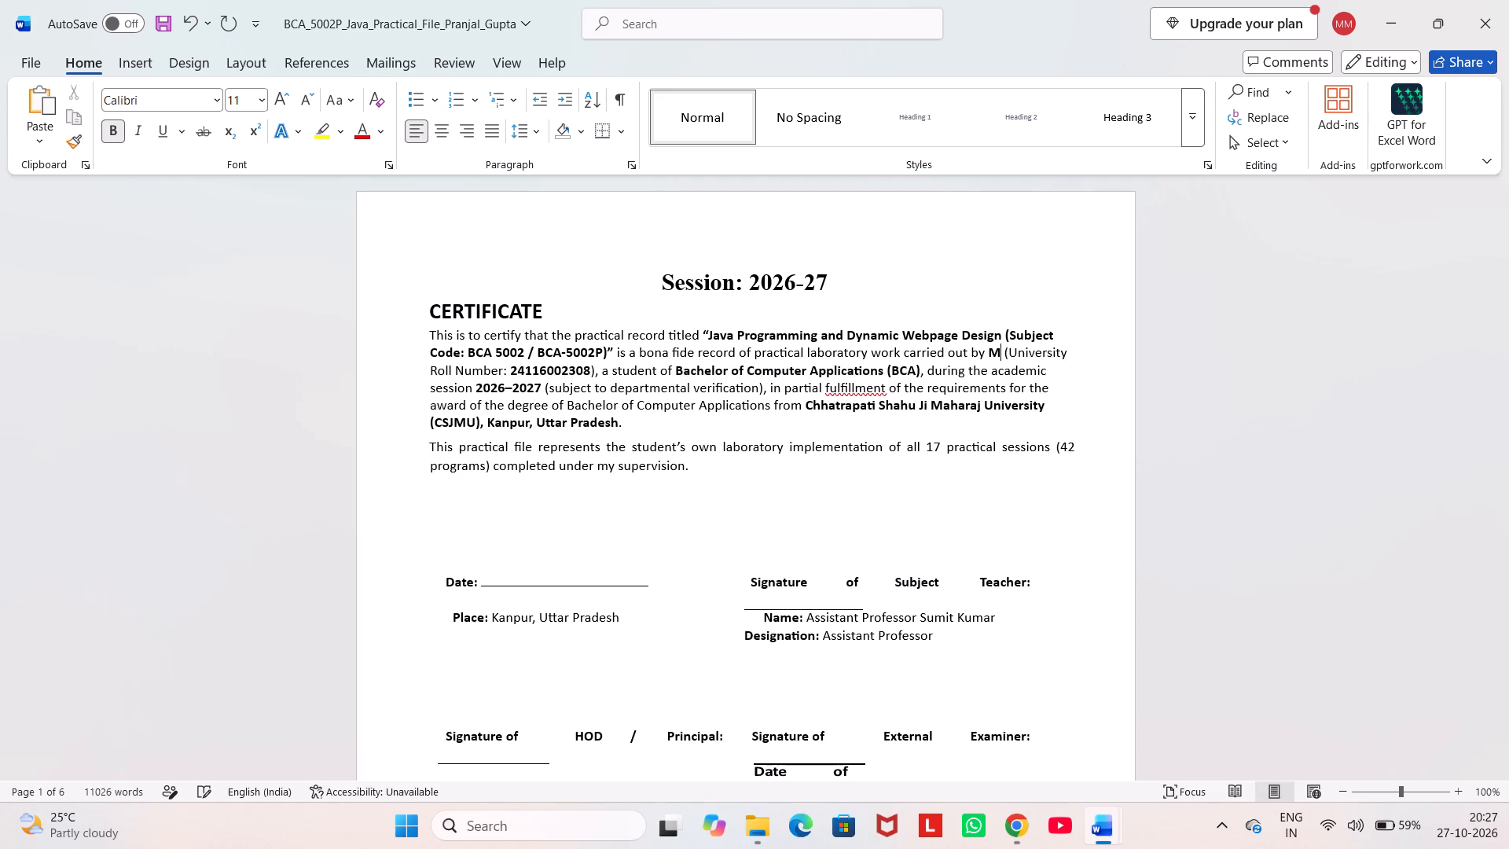
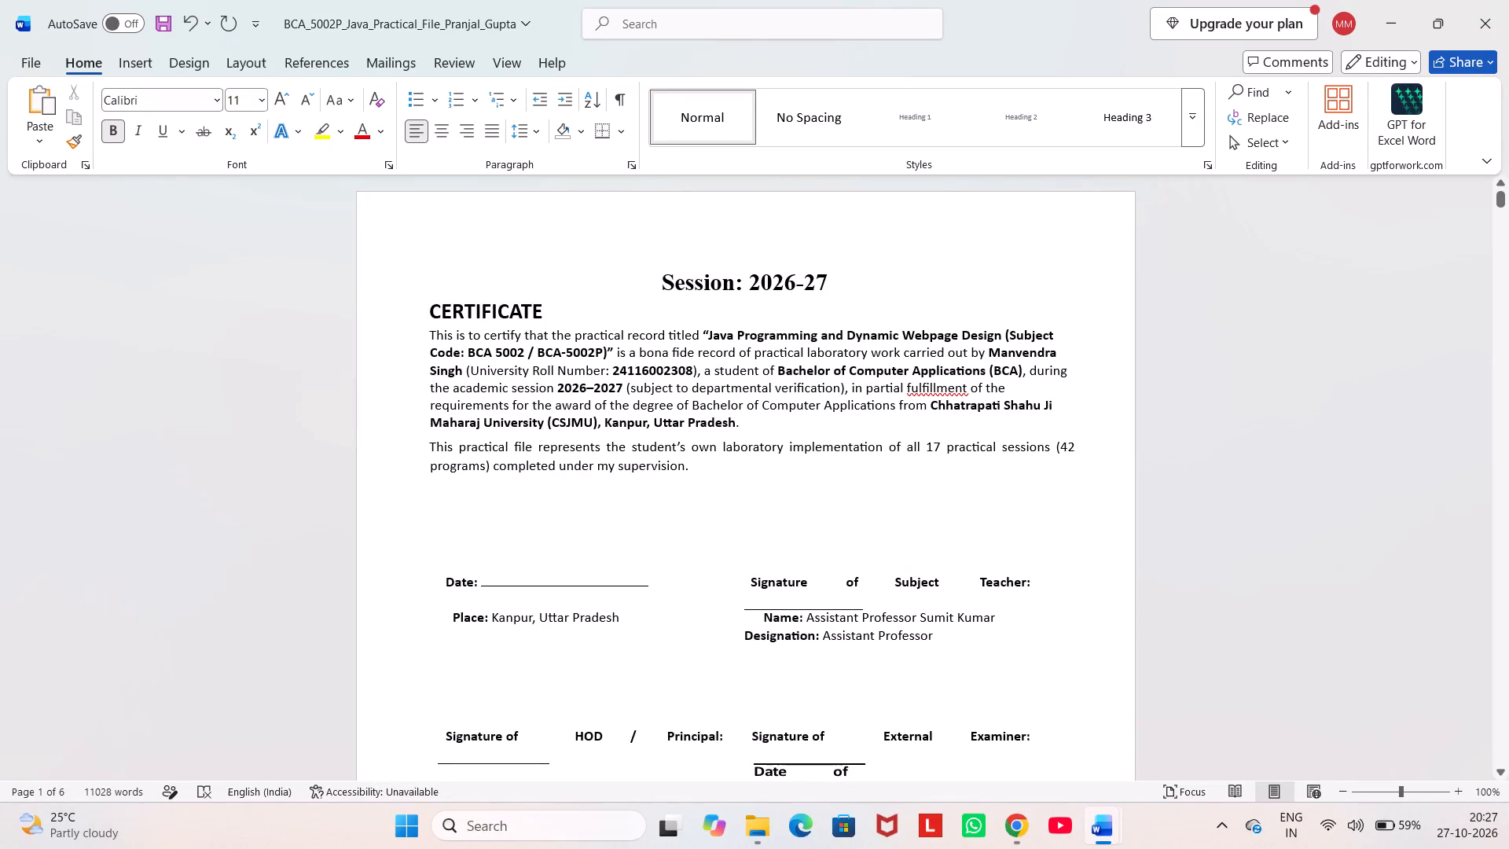
Replace the student's name on the "Student Name:" line below the acknowledgement text with the new student's name.
scroll(866, 508, "down", 1)
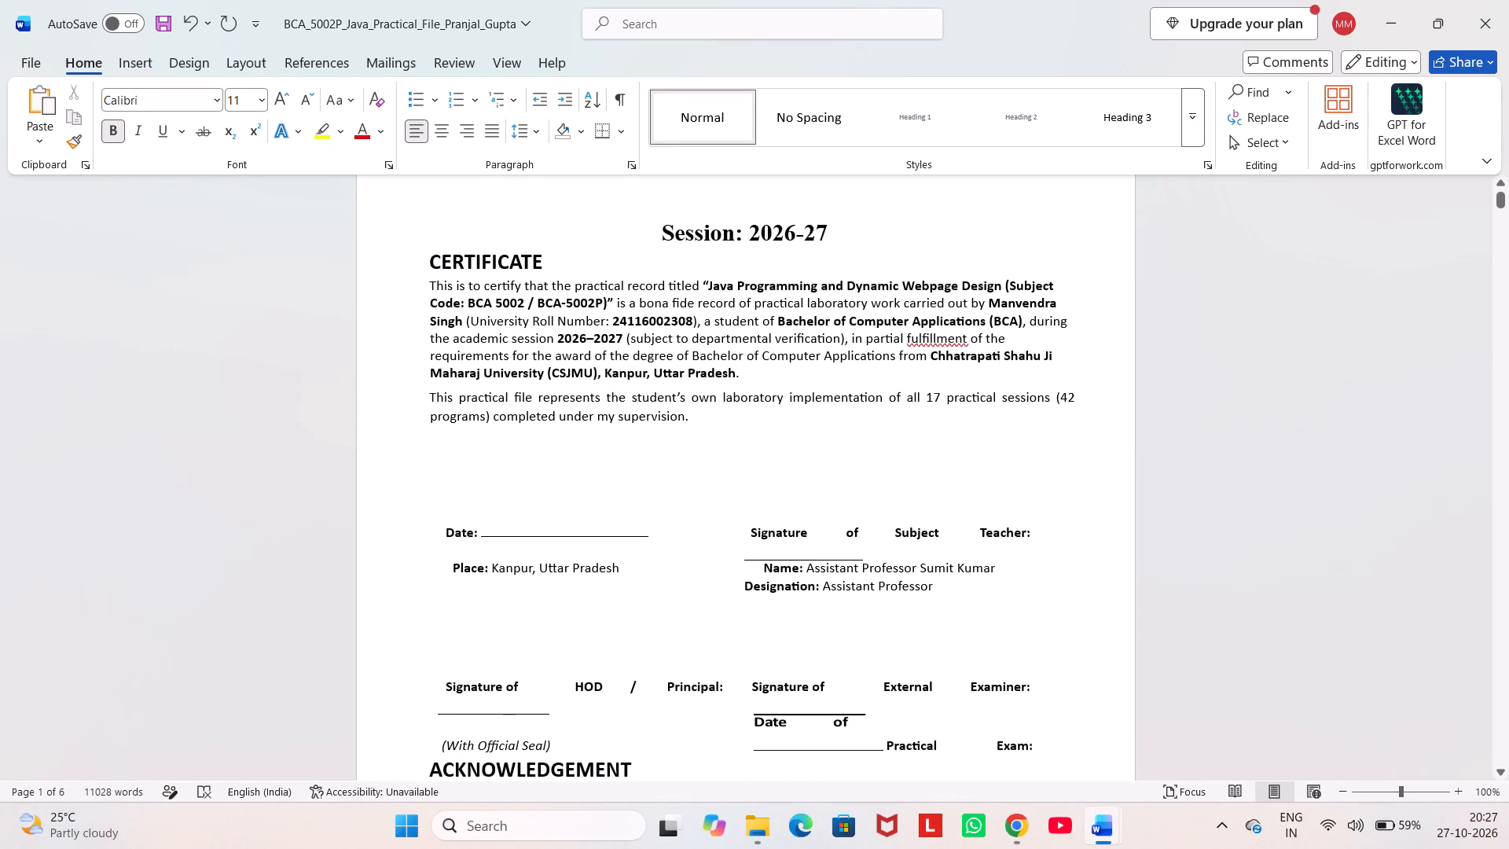
scroll(845, 535, "down", 2)
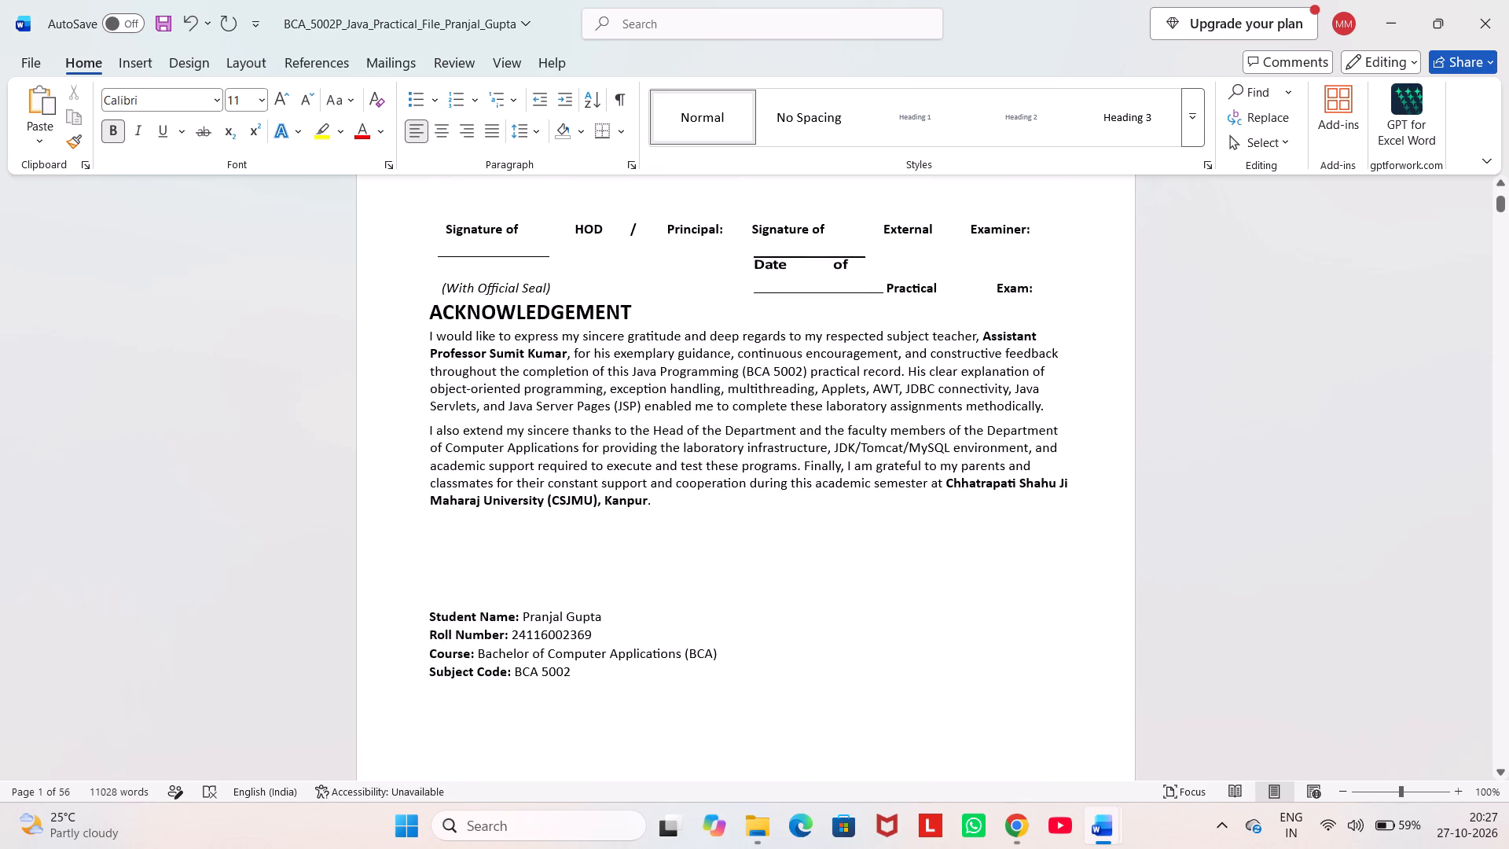
left_click(604, 616)
key("BackSpace")
key("BackSpace")
key("BackSpace")
key("BackSpace")
key("BackSpace")
key("BackSpace")
key("BackSpace")
key("BackSpace")
key("BackSpace")
key("BackSpace")
key("BackSpace")
key("BackSpace")
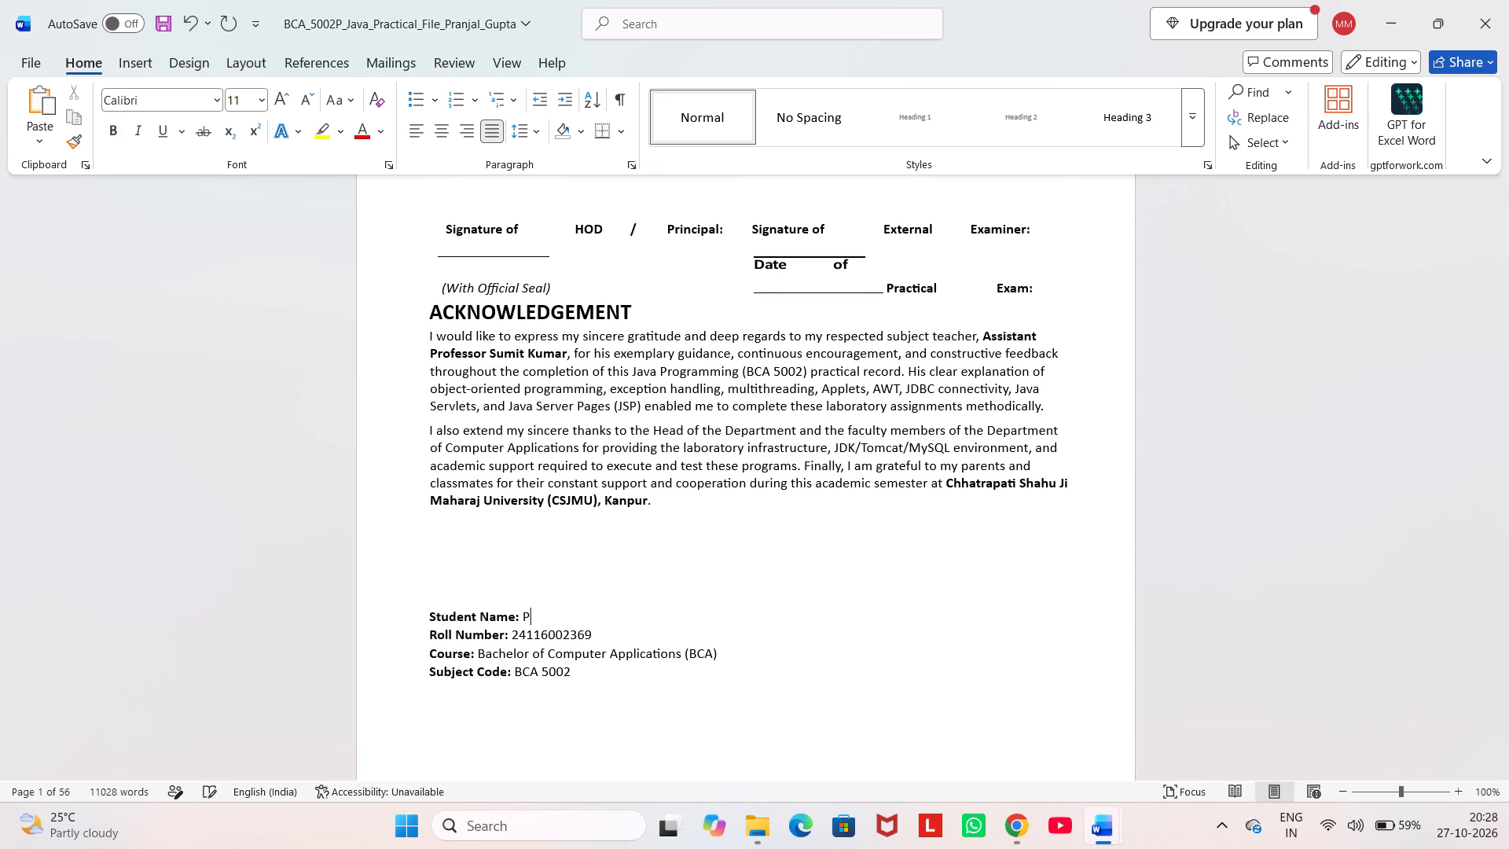
key("BackSpace")
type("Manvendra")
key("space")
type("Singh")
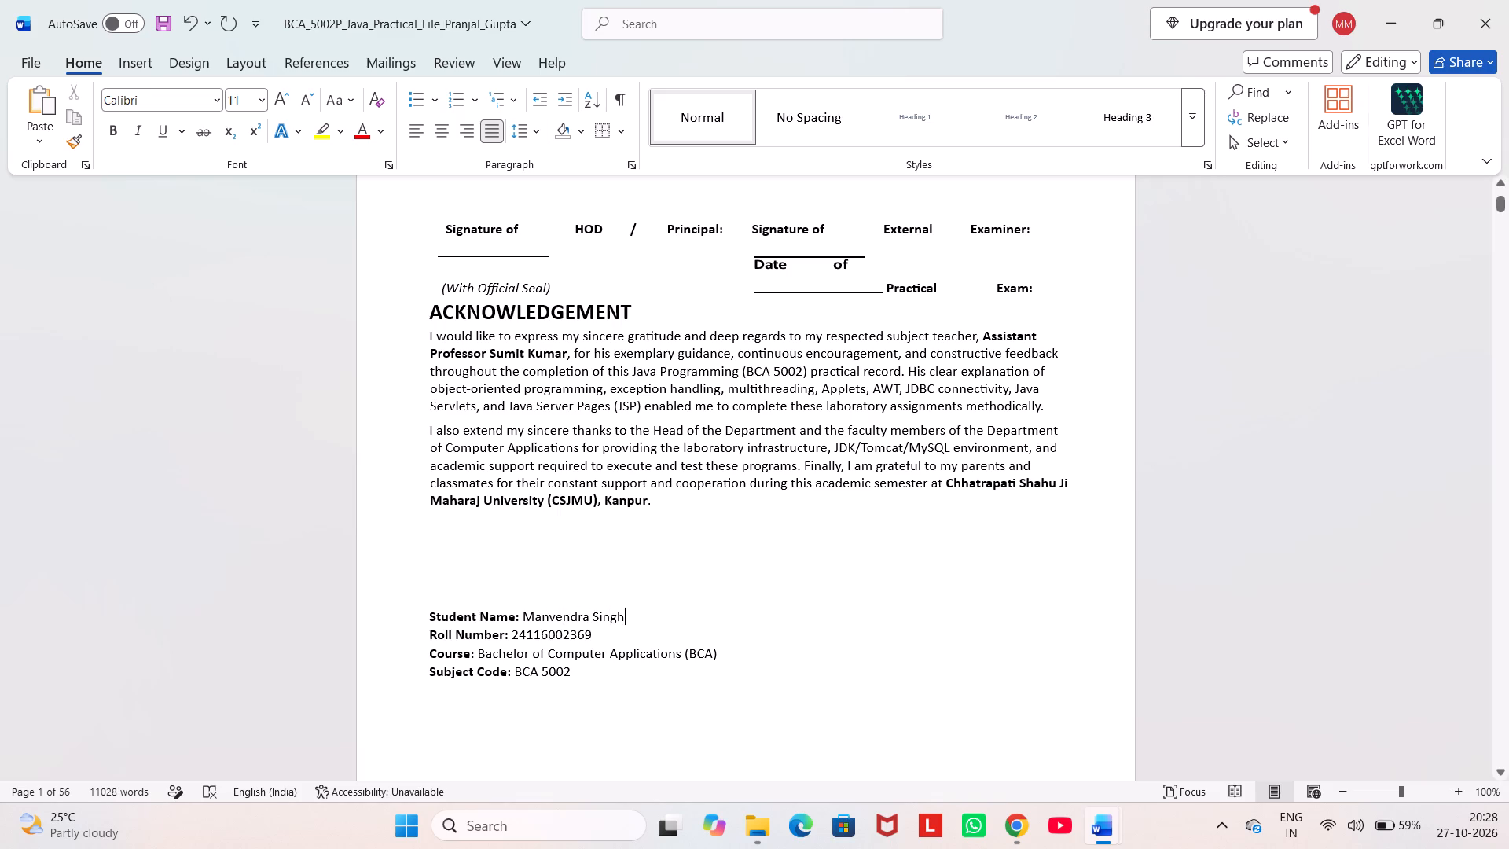
Replace the last two digits on the "Roll Number:" line below the acknowledgement text.
left_click(591, 637)
key("BackSpace")
key("BackSpace")
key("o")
key("BackSpace")
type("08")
Copy everything from the "Session: 2026-27" heading through the "Subject Code: BCA 5002" line and paste it into a new blank document.
scroll(696, 486, "up", 1)
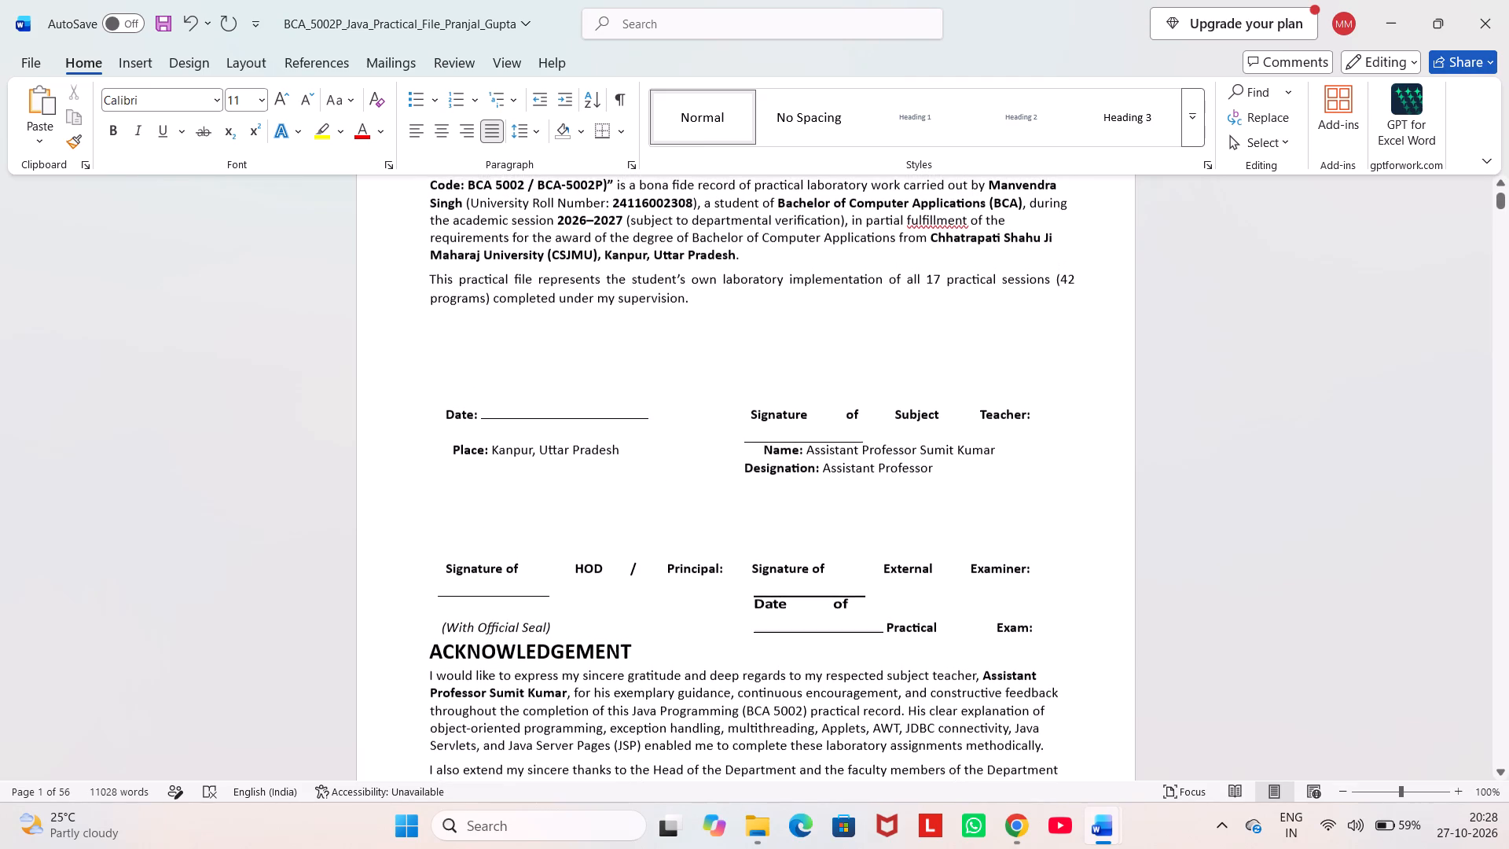
left_click(847, 417)
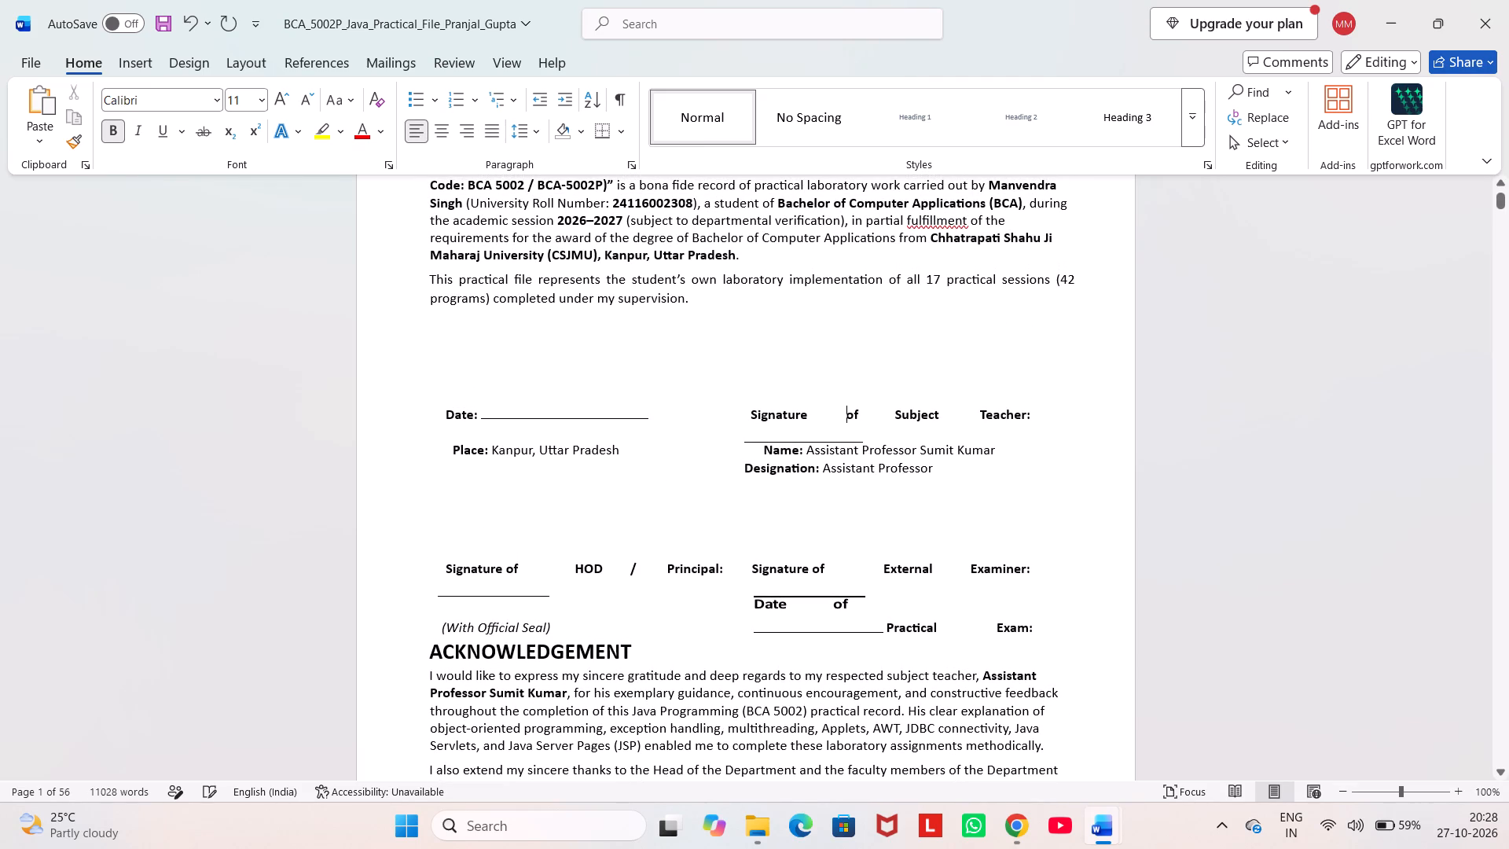
scroll(622, 376, "up", 1)
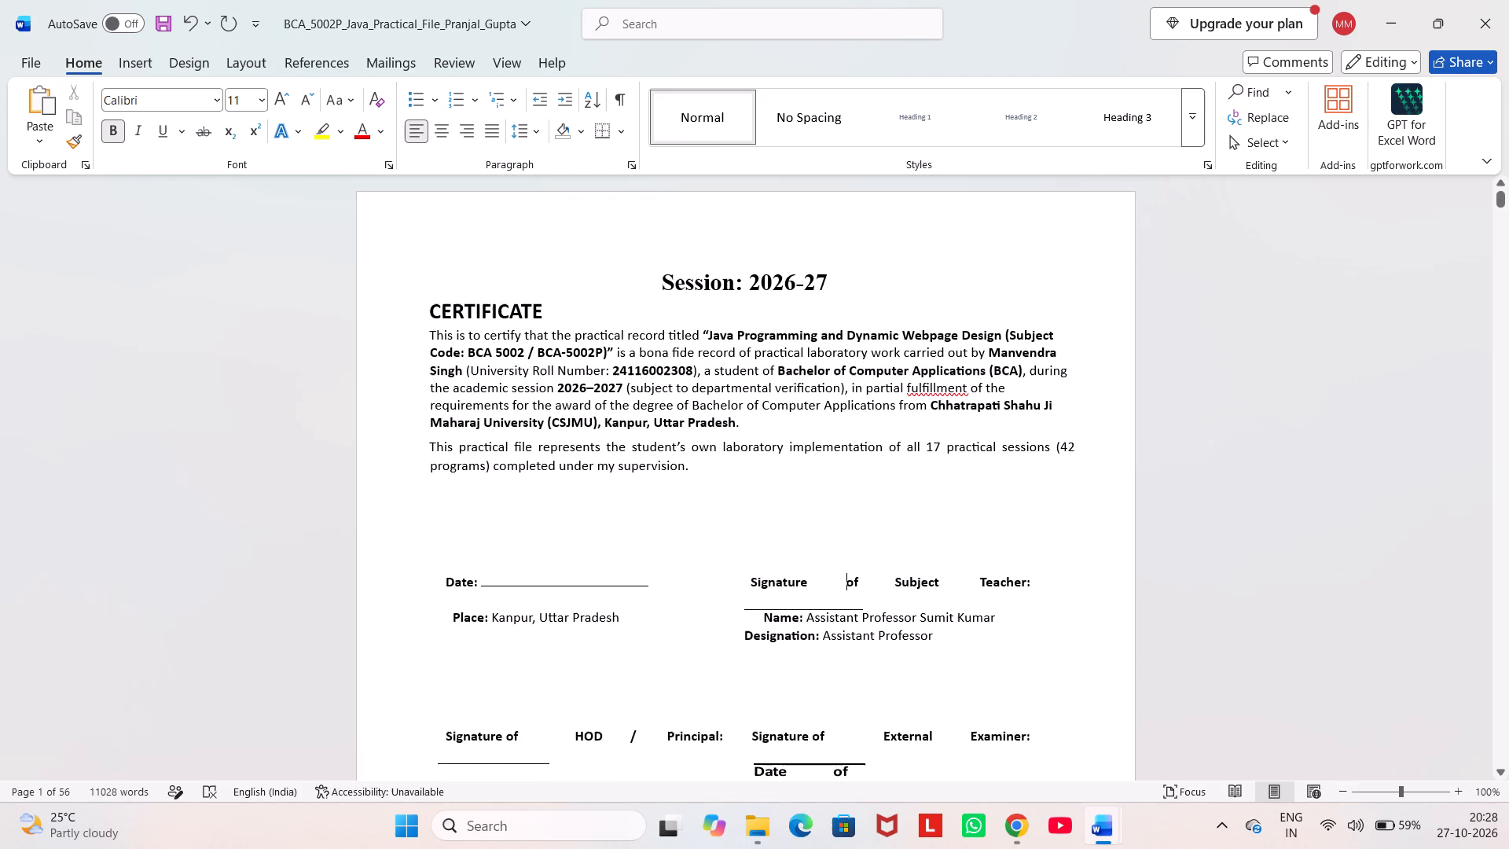
left_click_drag(648, 273, 1003, 683)
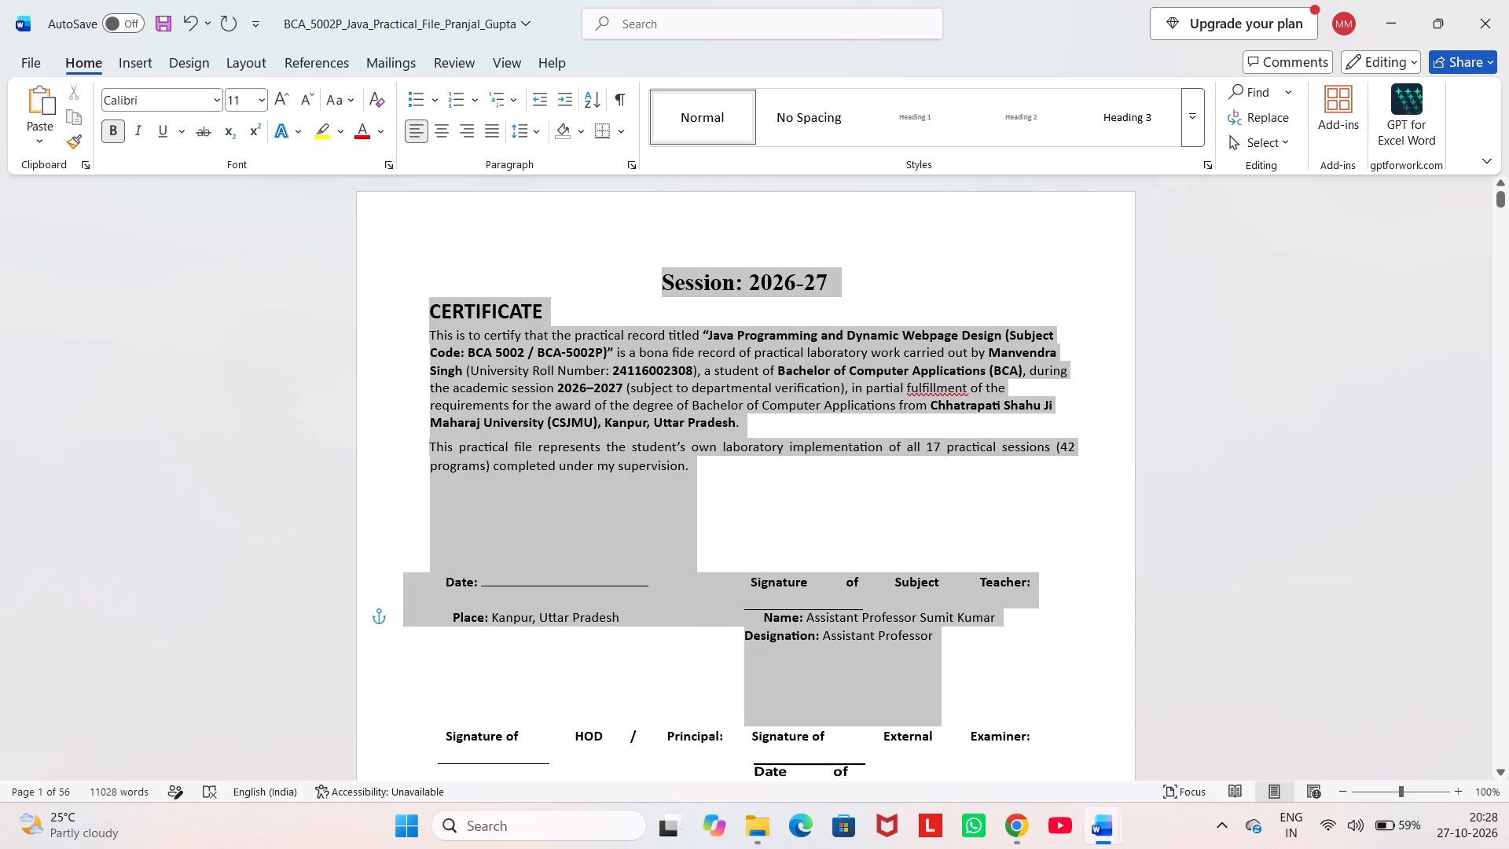
left_click_drag(1003, 683, 776, 597)
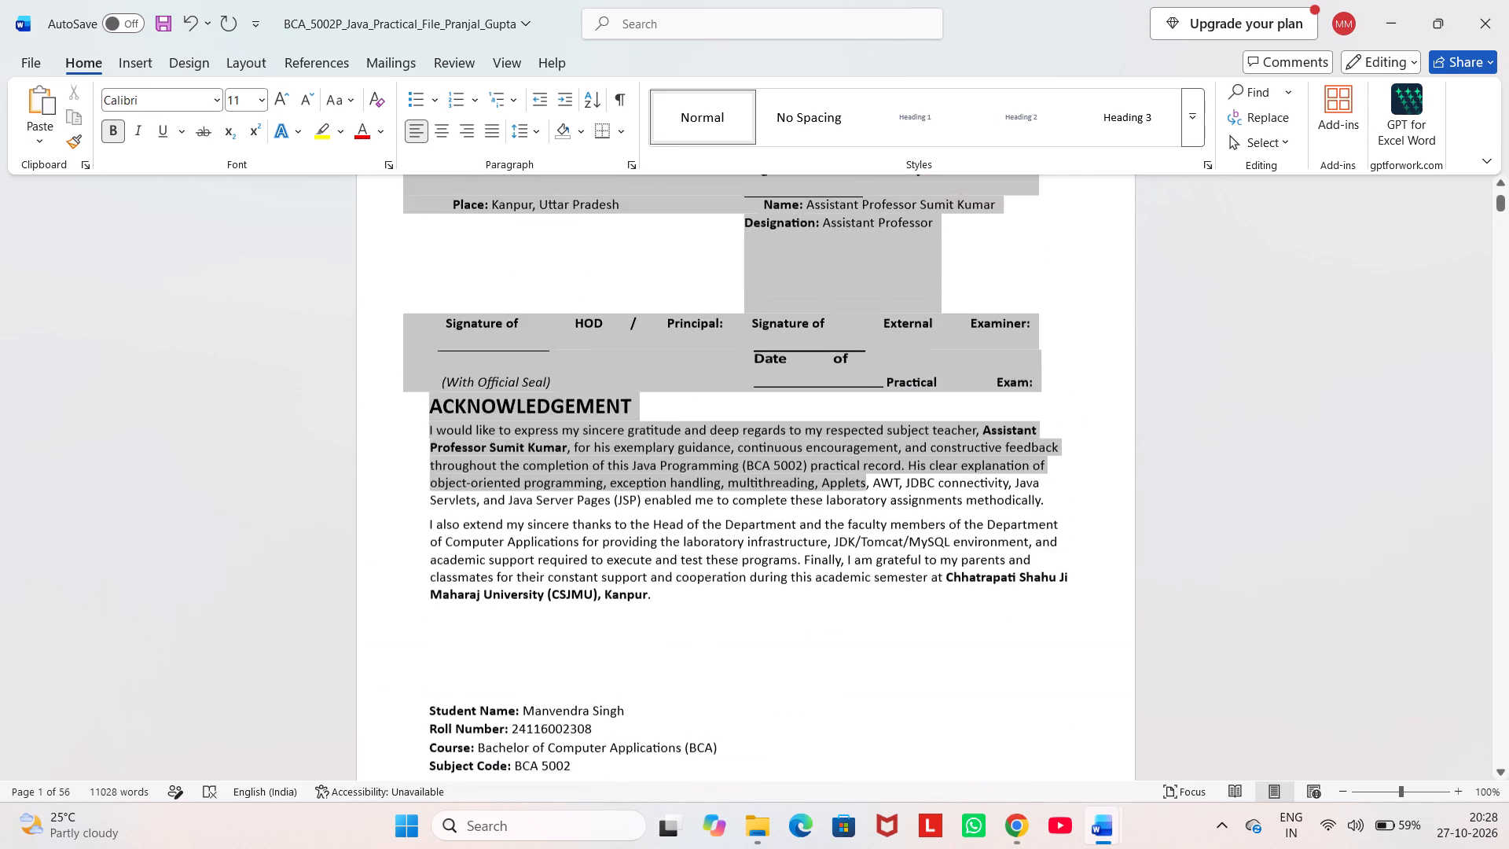
left_click_drag(776, 597, 761, 548)
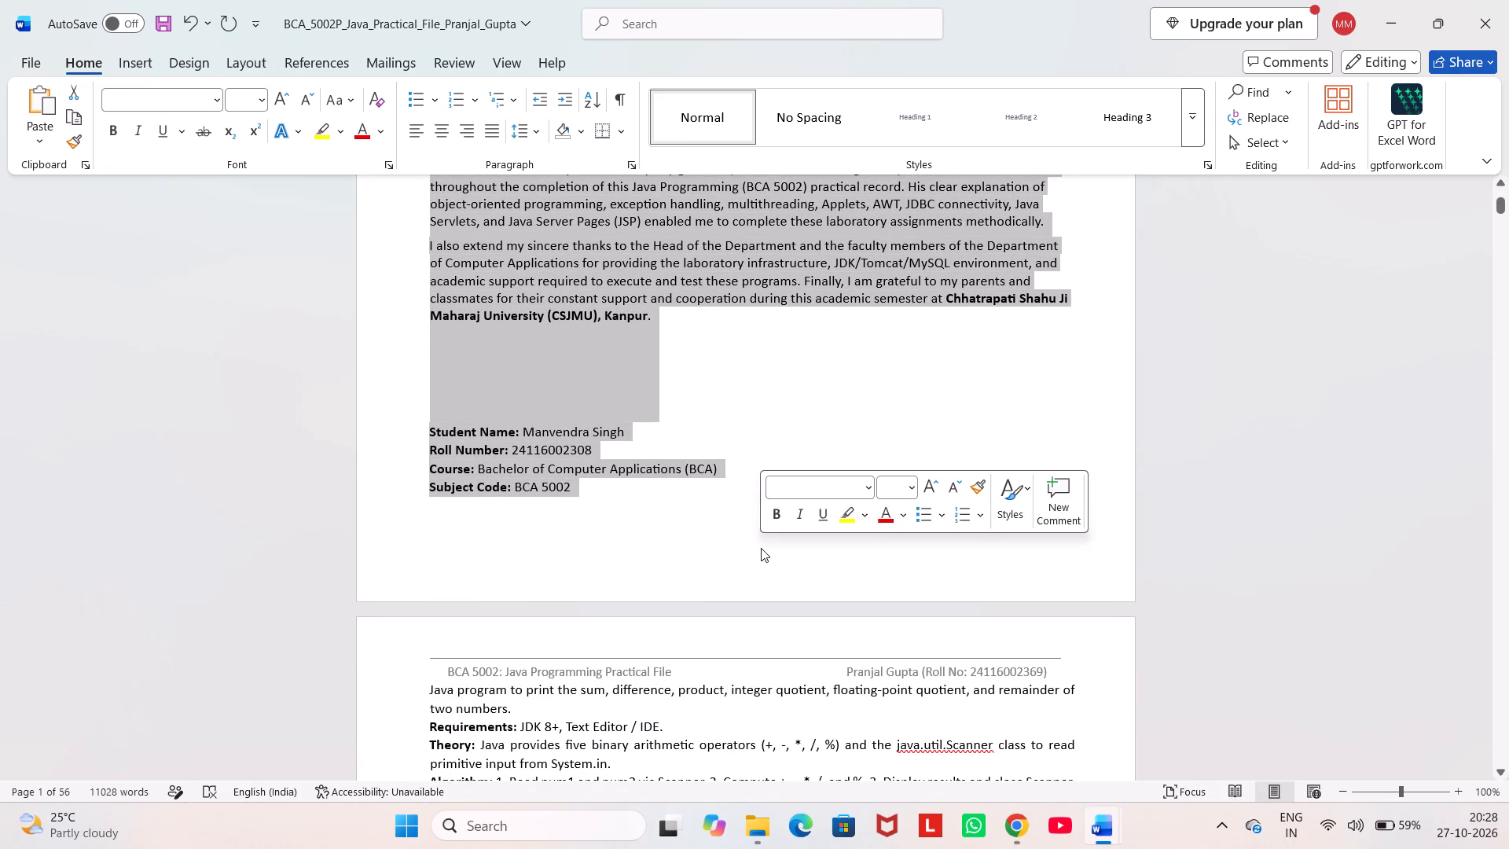
key("ctrl+c")
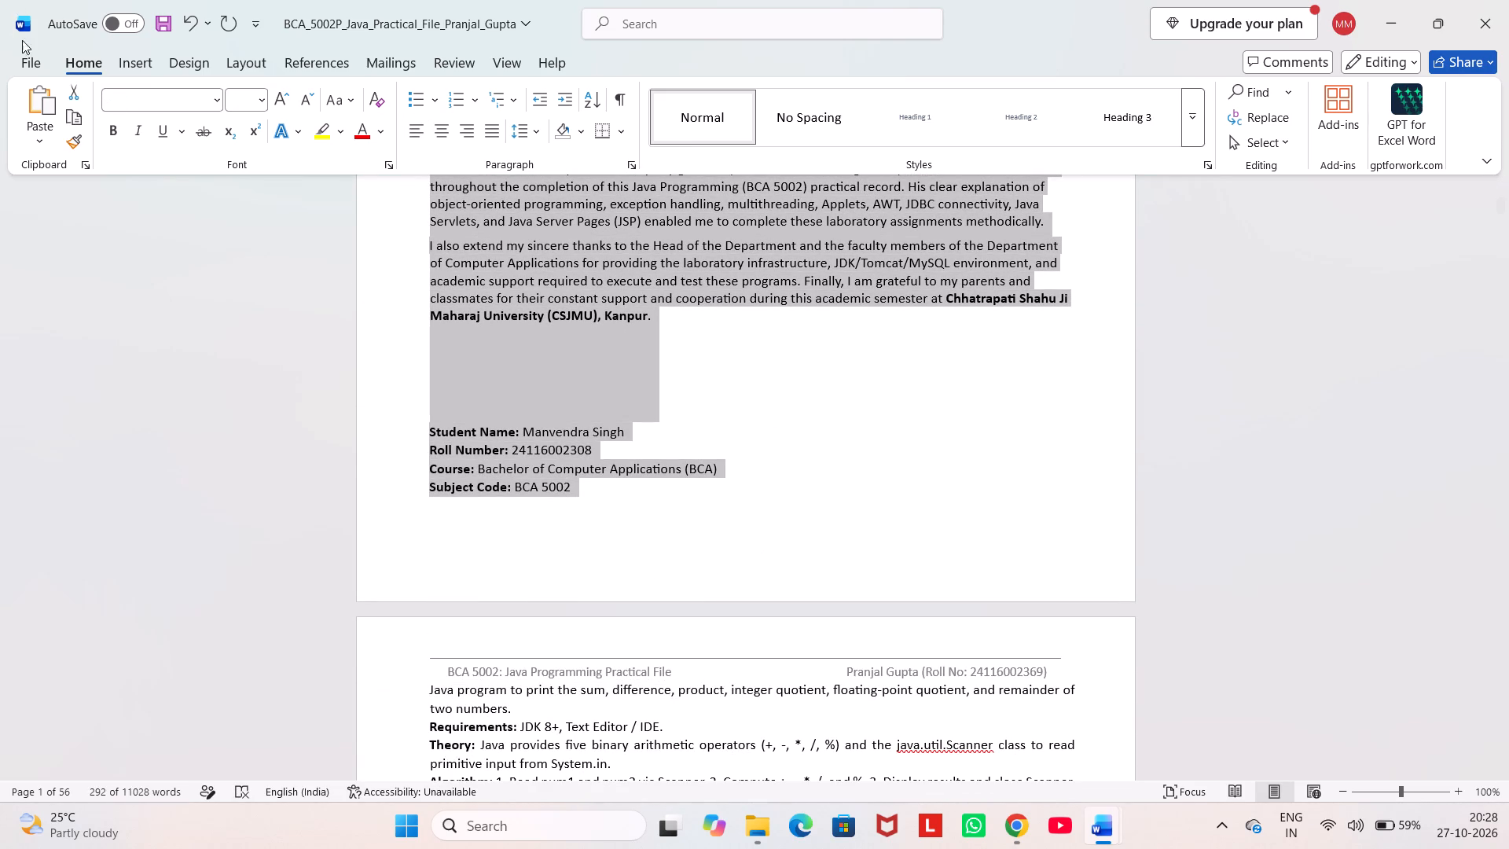
left_click(28, 53)
left_click(274, 184)
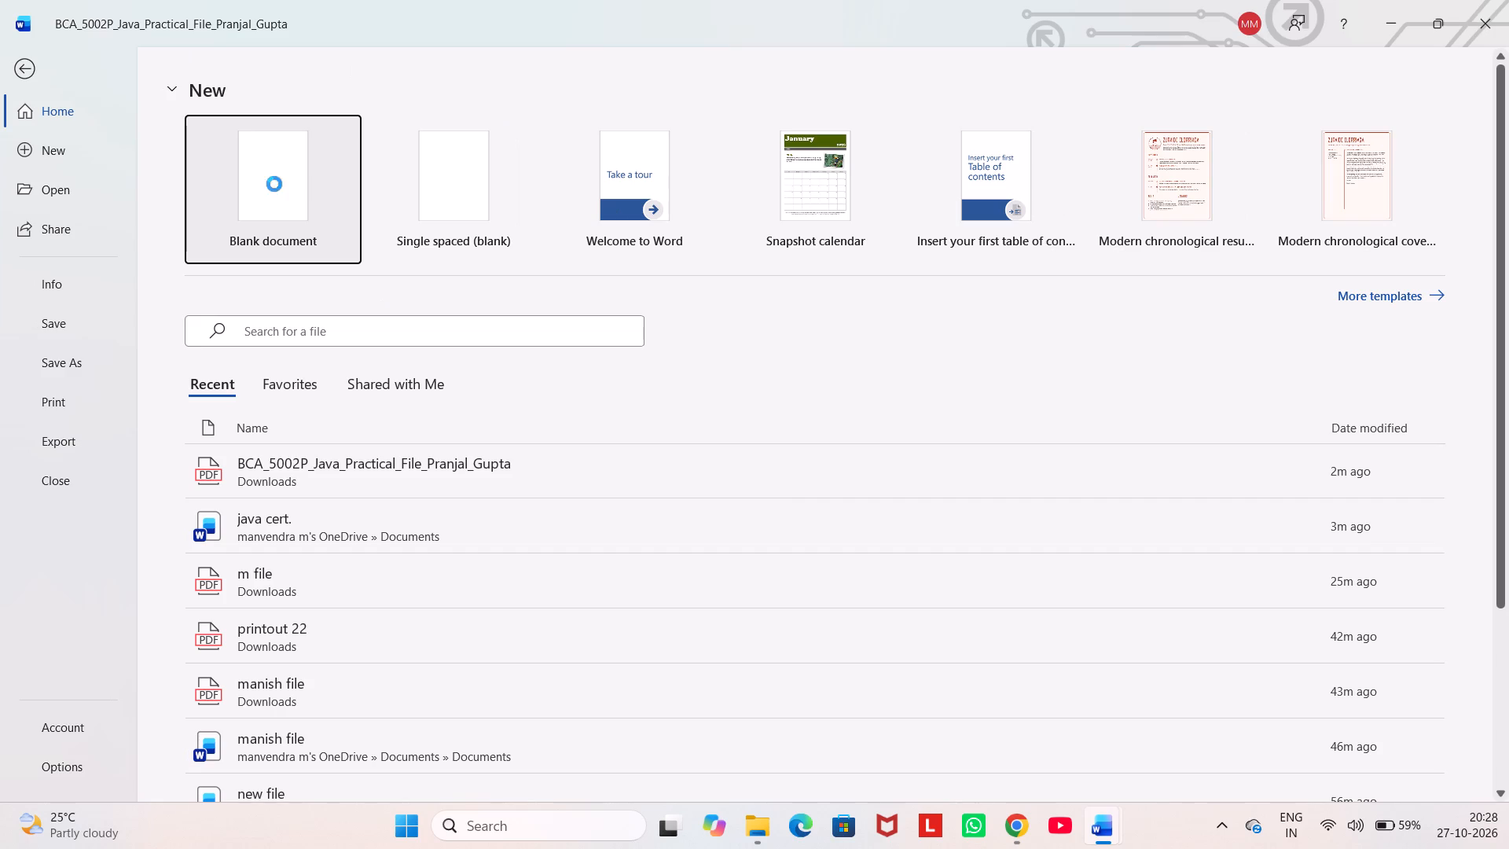
key("ctrl+v")
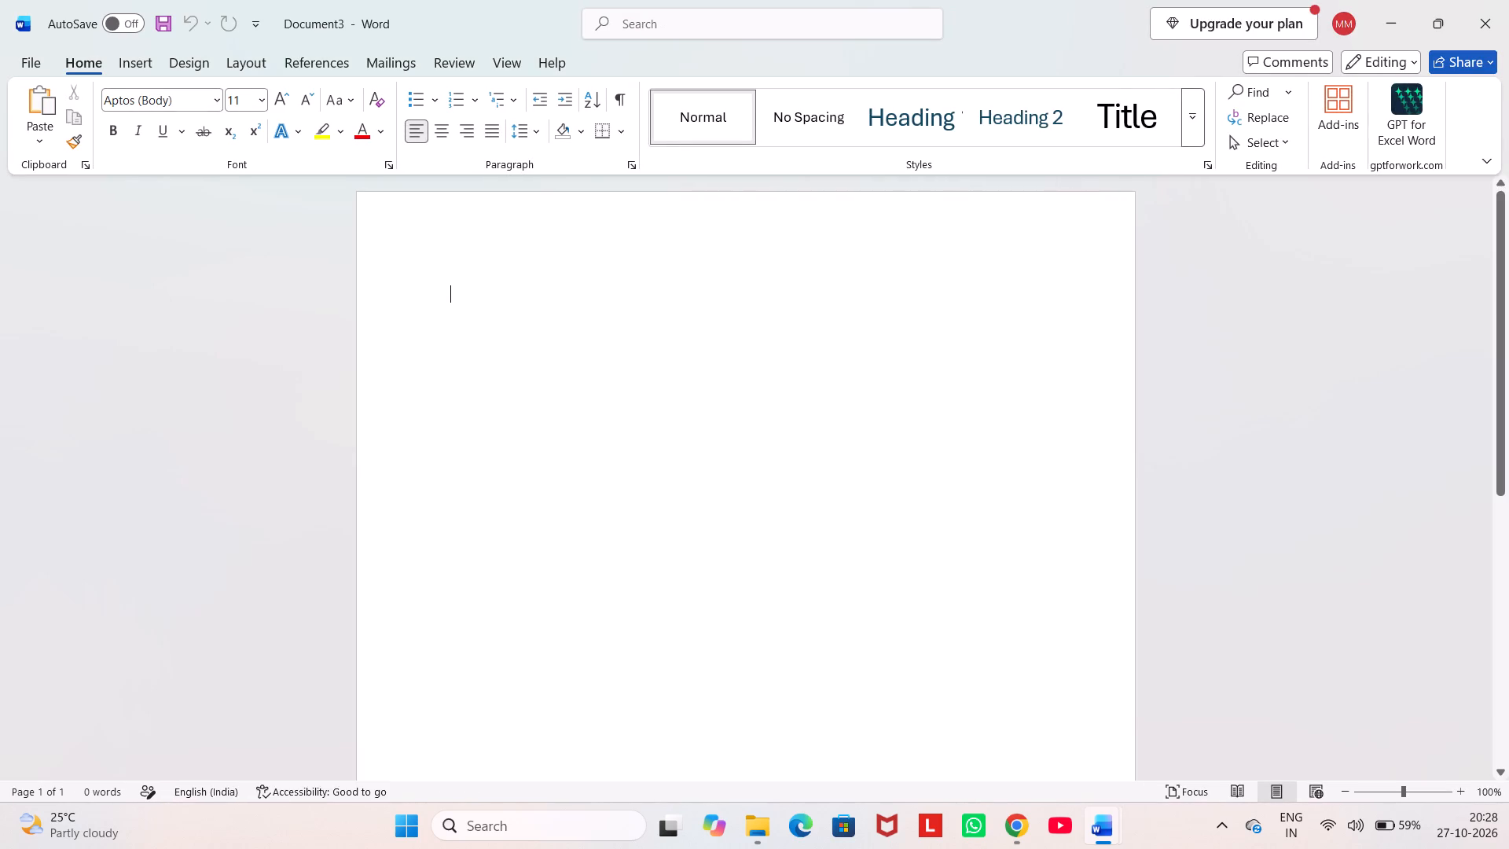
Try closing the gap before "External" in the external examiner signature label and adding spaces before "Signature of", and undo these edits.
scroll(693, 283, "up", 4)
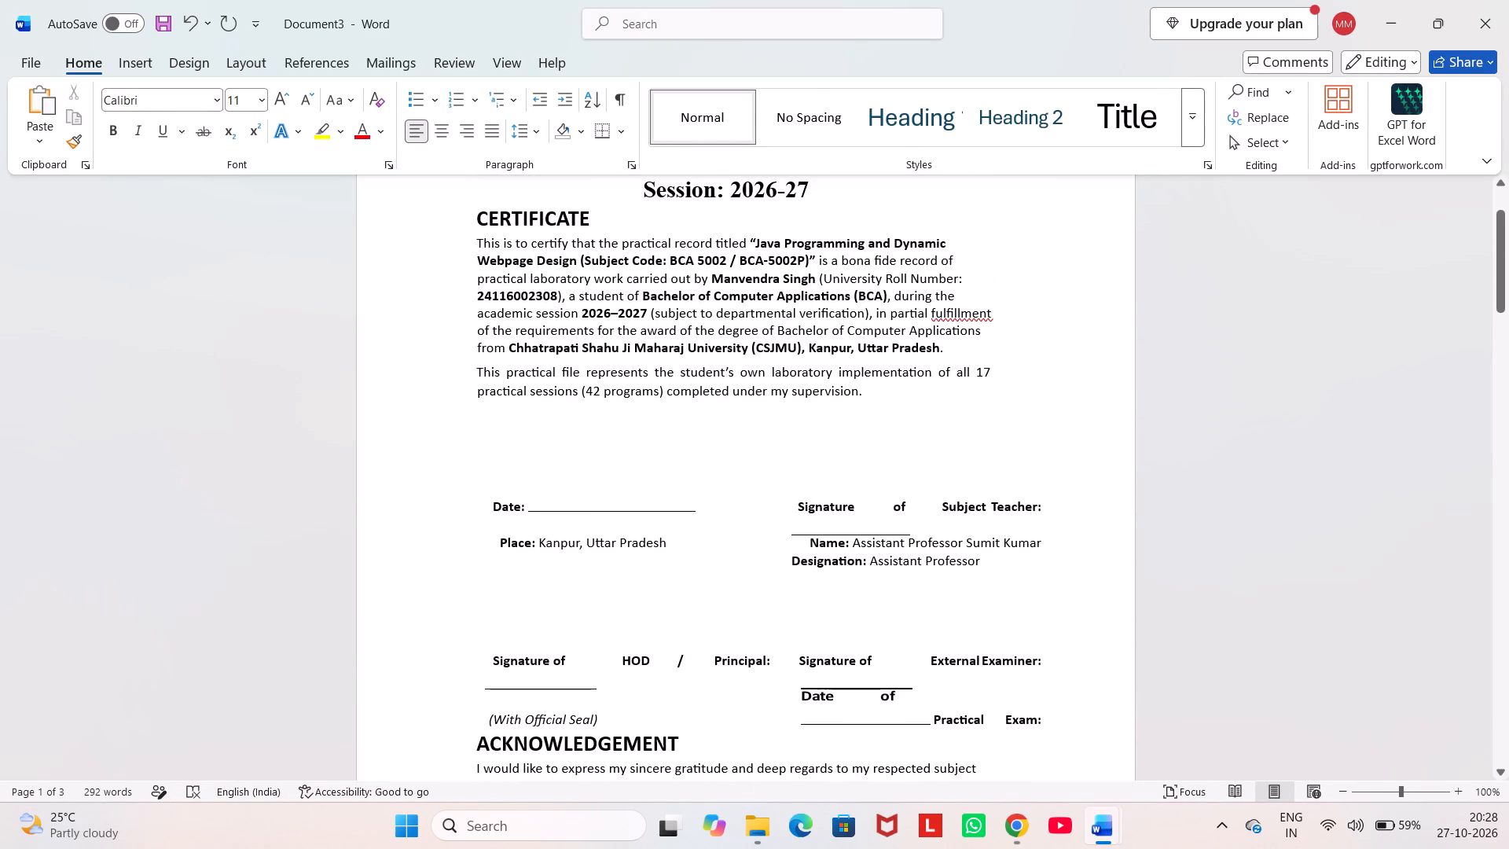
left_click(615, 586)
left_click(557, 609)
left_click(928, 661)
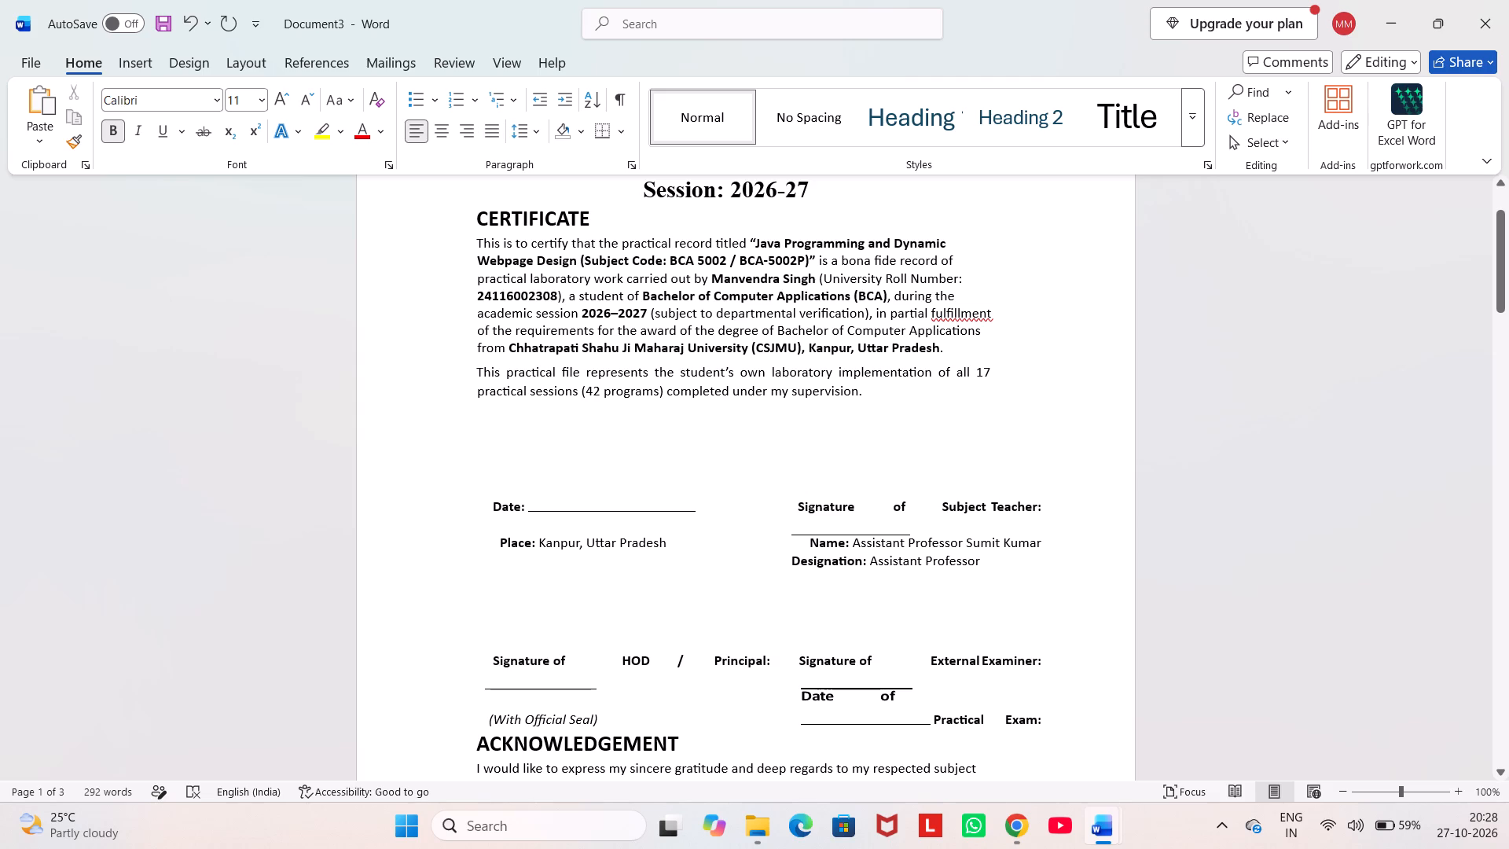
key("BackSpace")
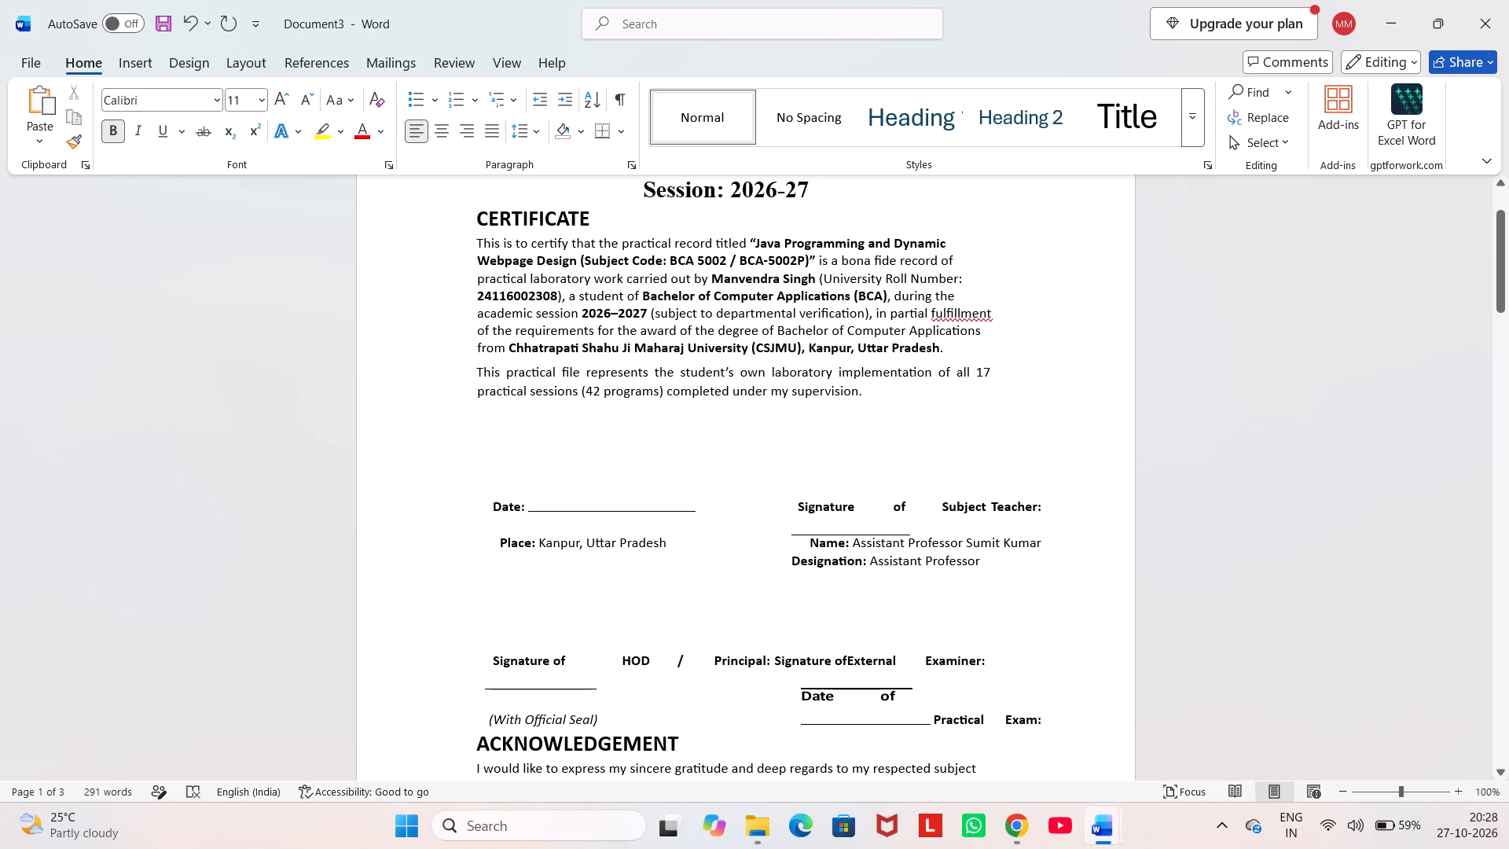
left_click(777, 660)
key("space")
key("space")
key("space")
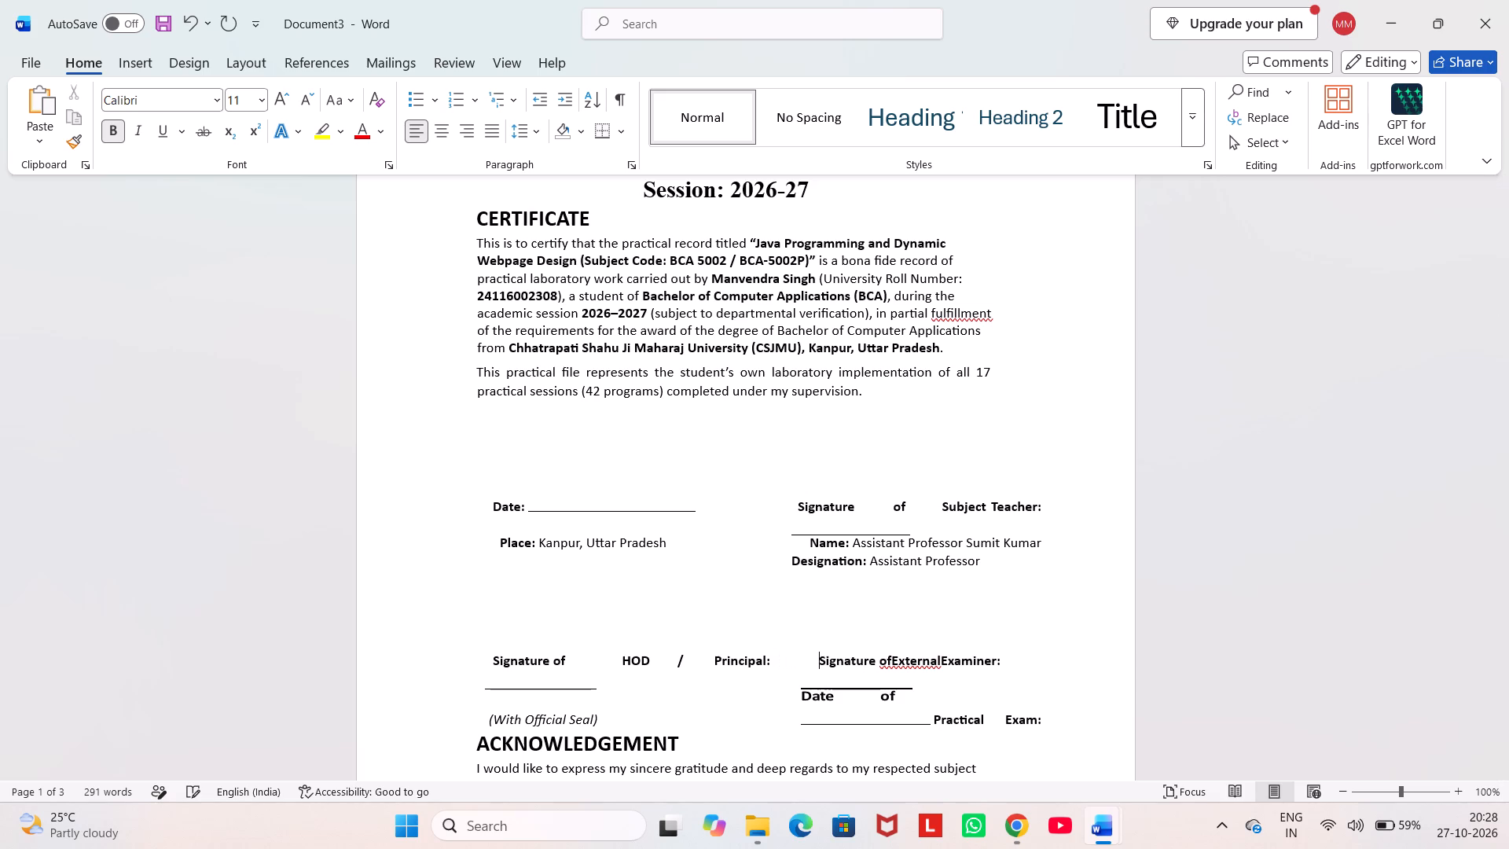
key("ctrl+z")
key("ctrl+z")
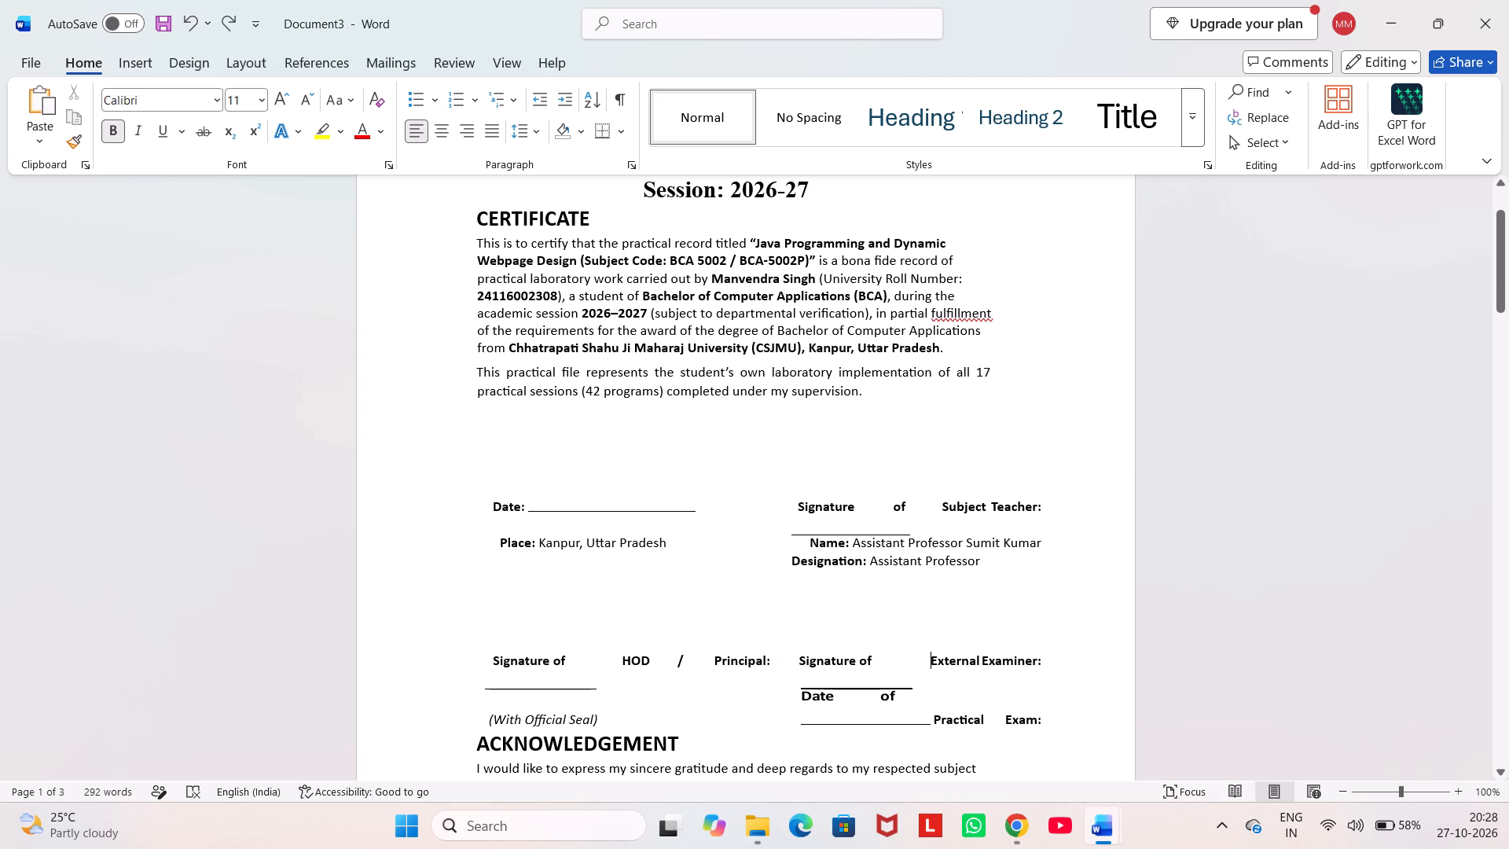
Remove the gap between "Signature of" and "External" in the certificate's examiner label and insert 20 spaces before "Signature of".
left_click(876, 661)
key("Delete")
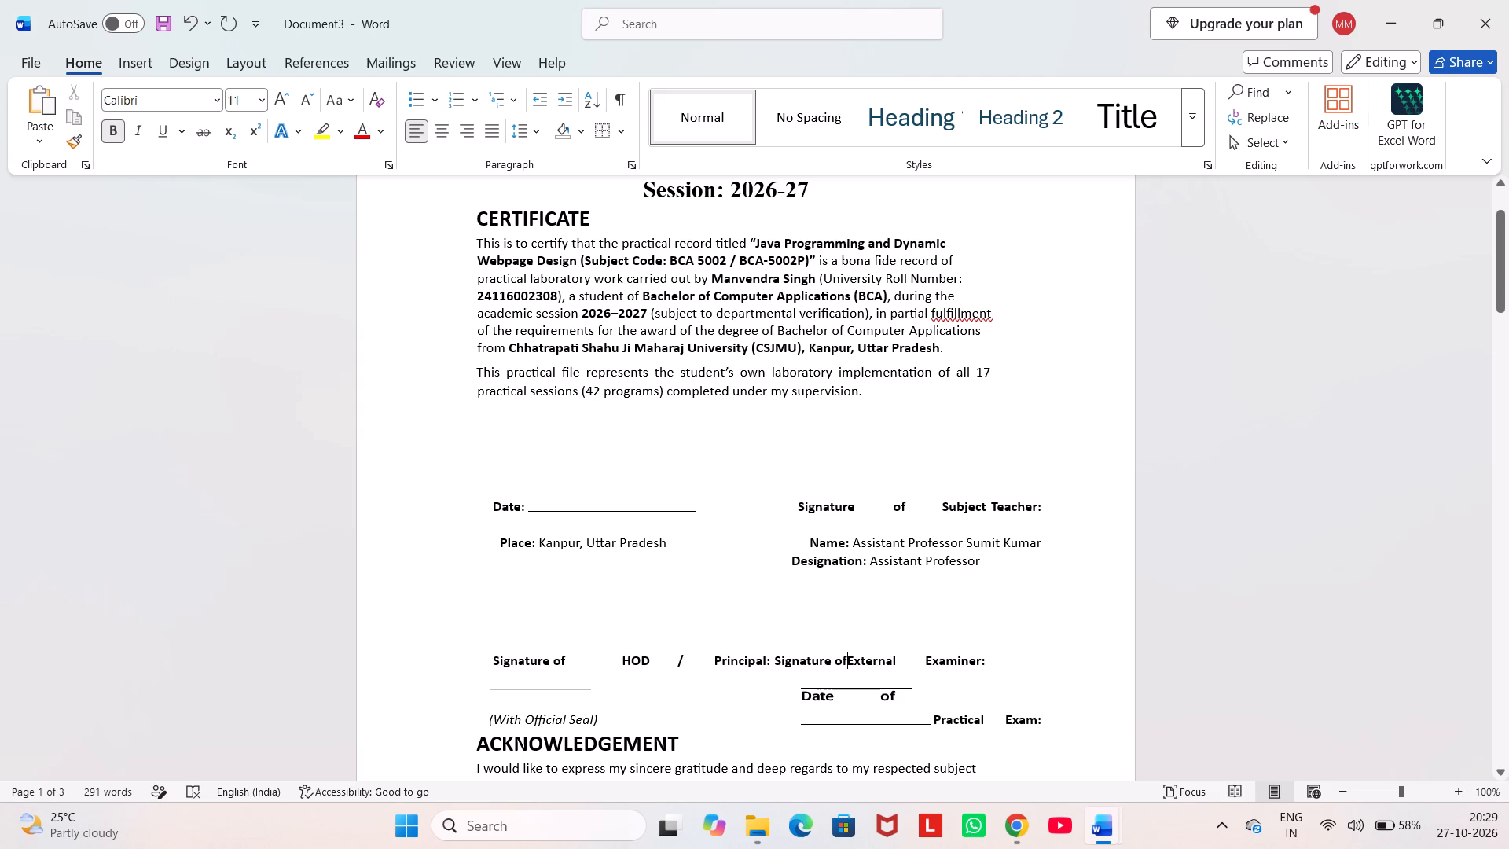
left_click(777, 660)
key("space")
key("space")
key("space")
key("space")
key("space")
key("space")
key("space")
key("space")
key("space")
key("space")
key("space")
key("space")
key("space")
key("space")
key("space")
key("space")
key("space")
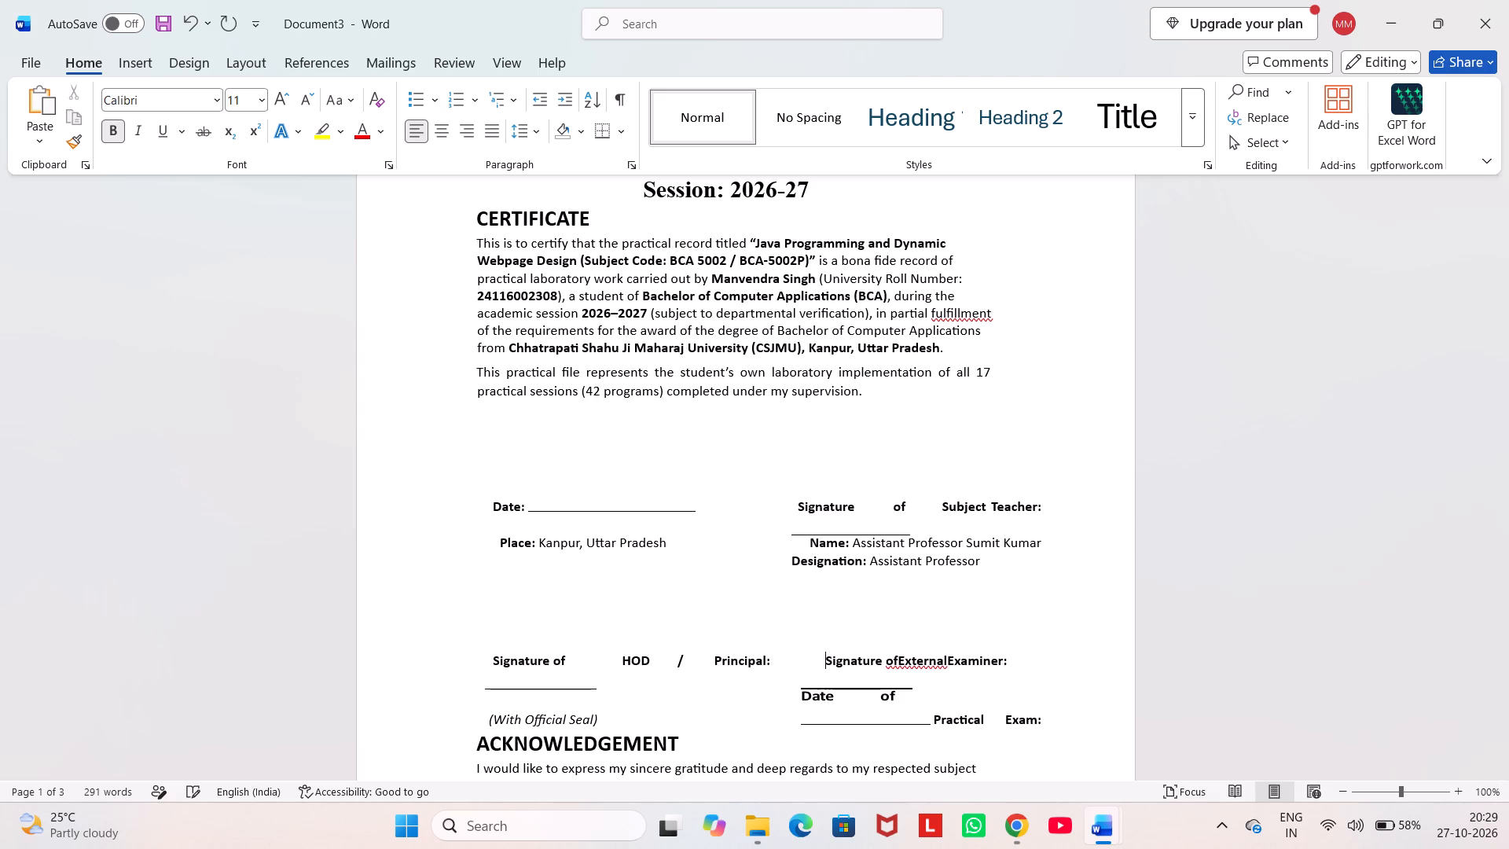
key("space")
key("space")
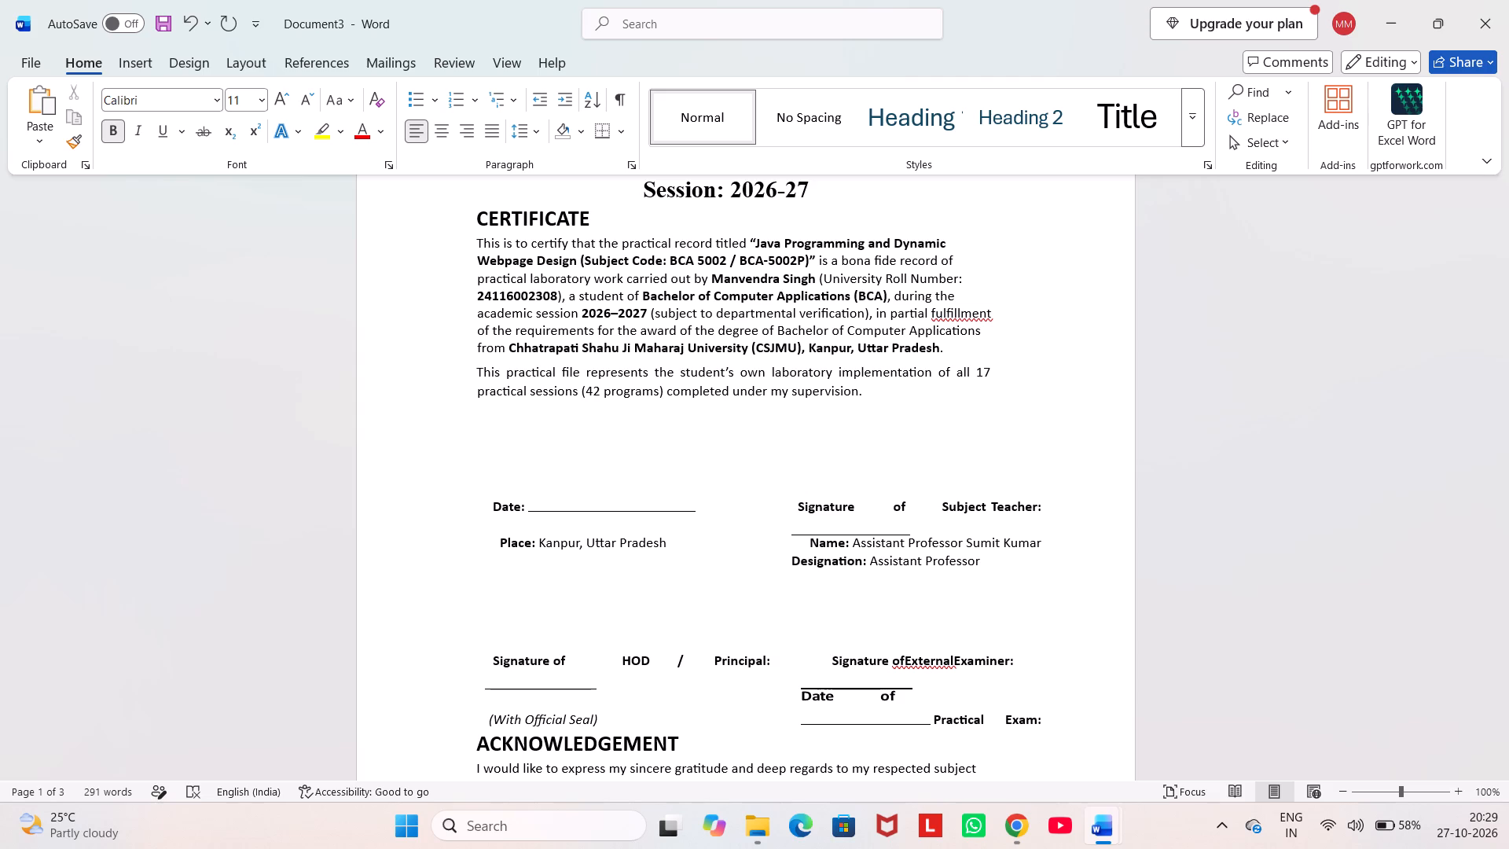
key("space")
Reopen the original BCA_5002P Java practical file from File Explorer's recent files and deselect its copied text.
scroll(765, 653, "down", 1)
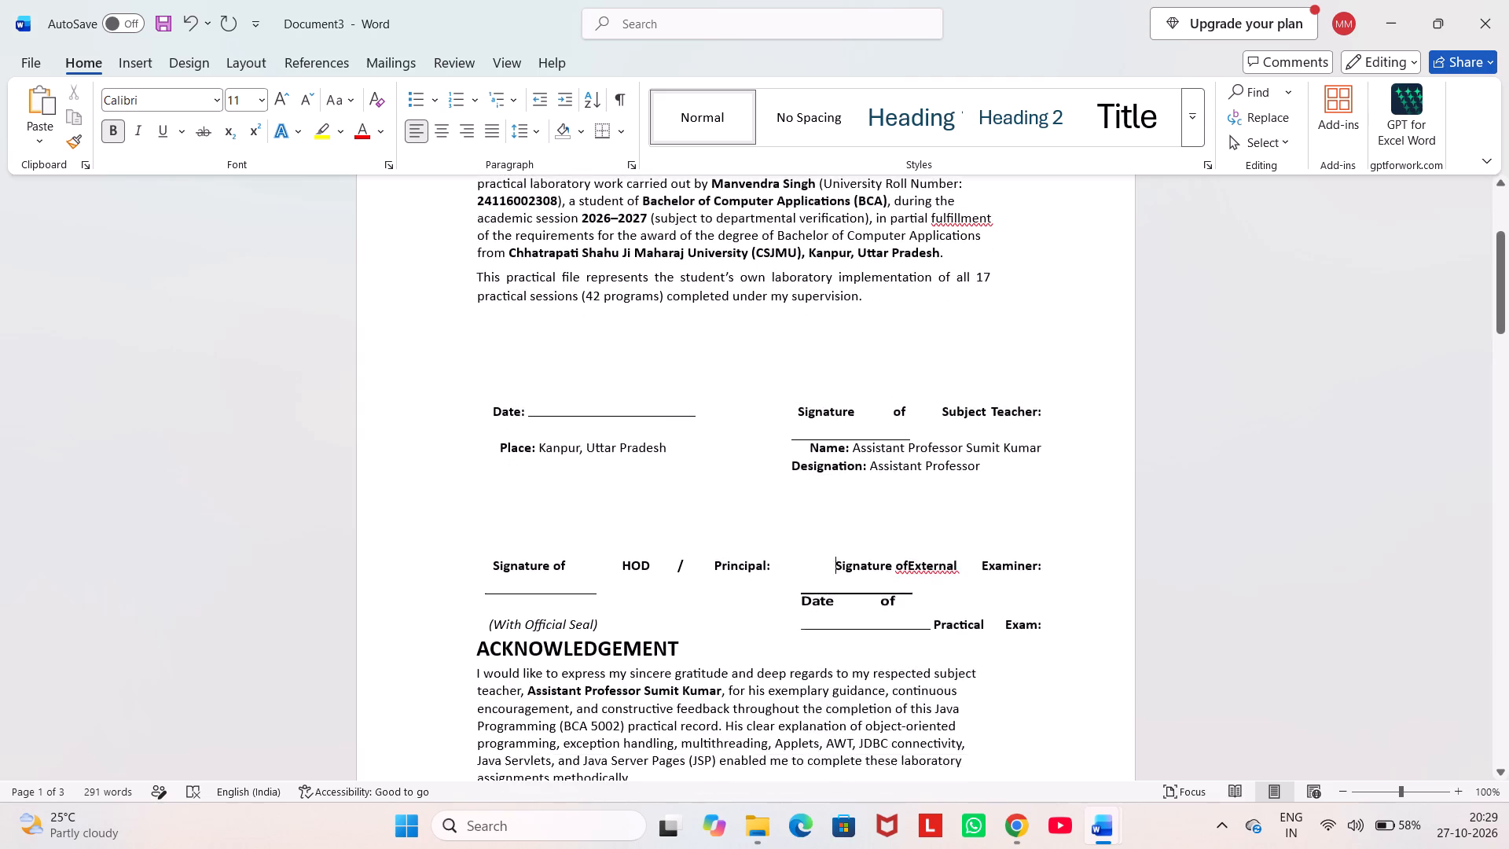
scroll(765, 653, "down", 1)
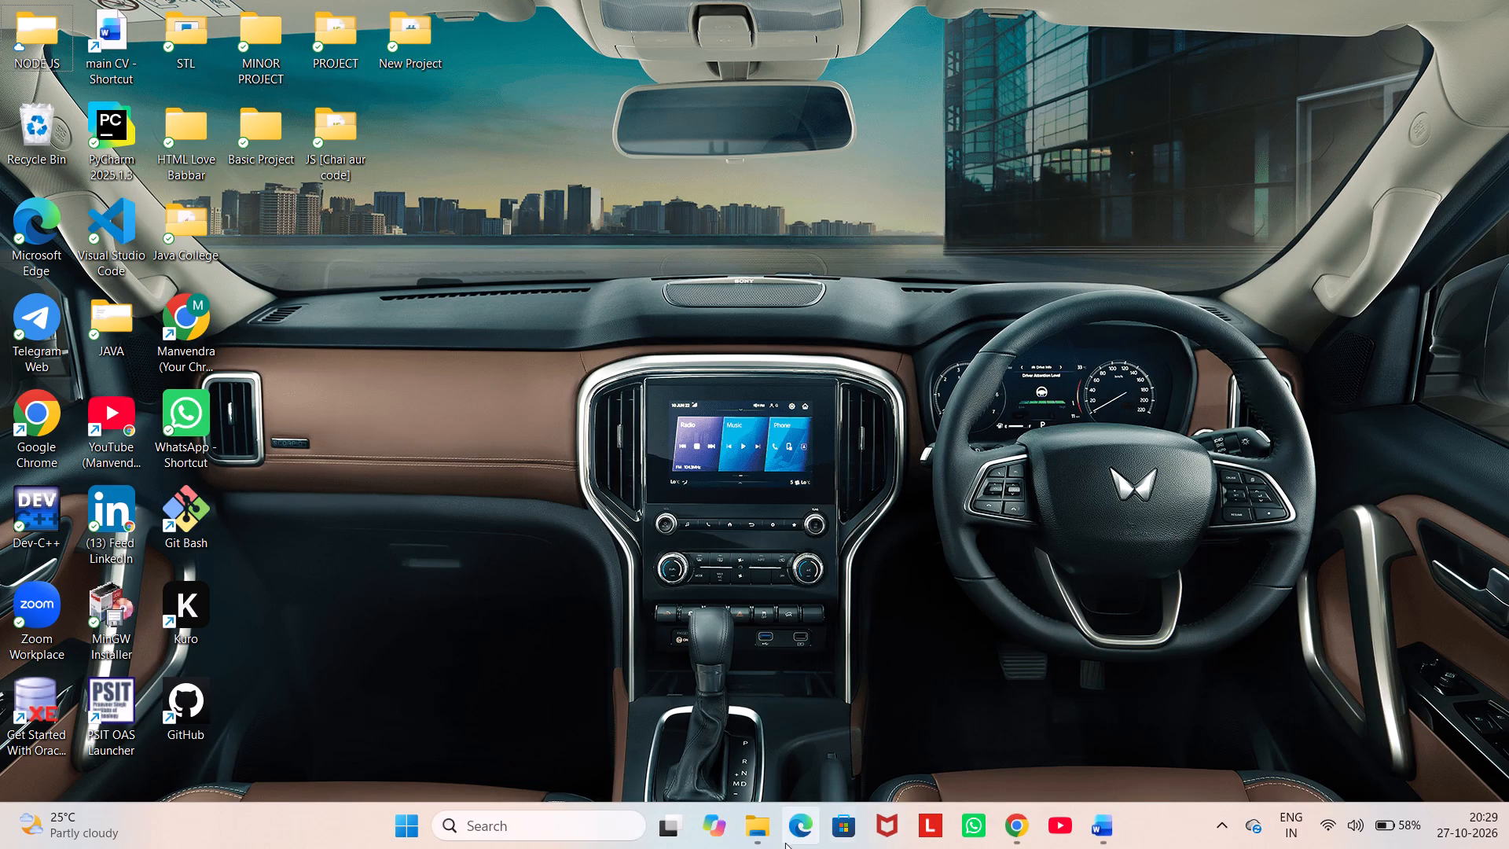
left_click(755, 832)
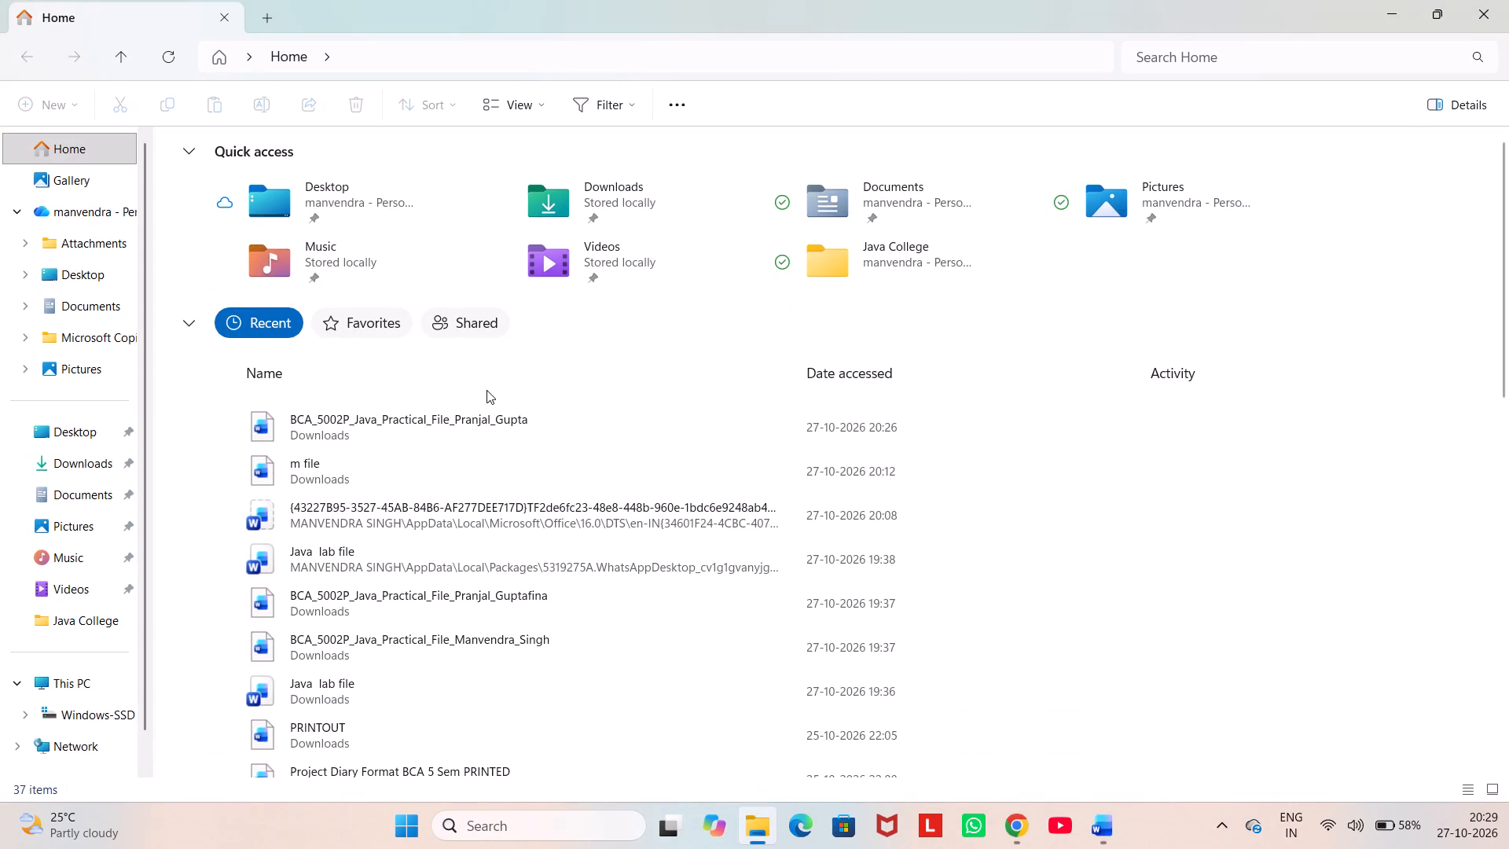
double_click(494, 424)
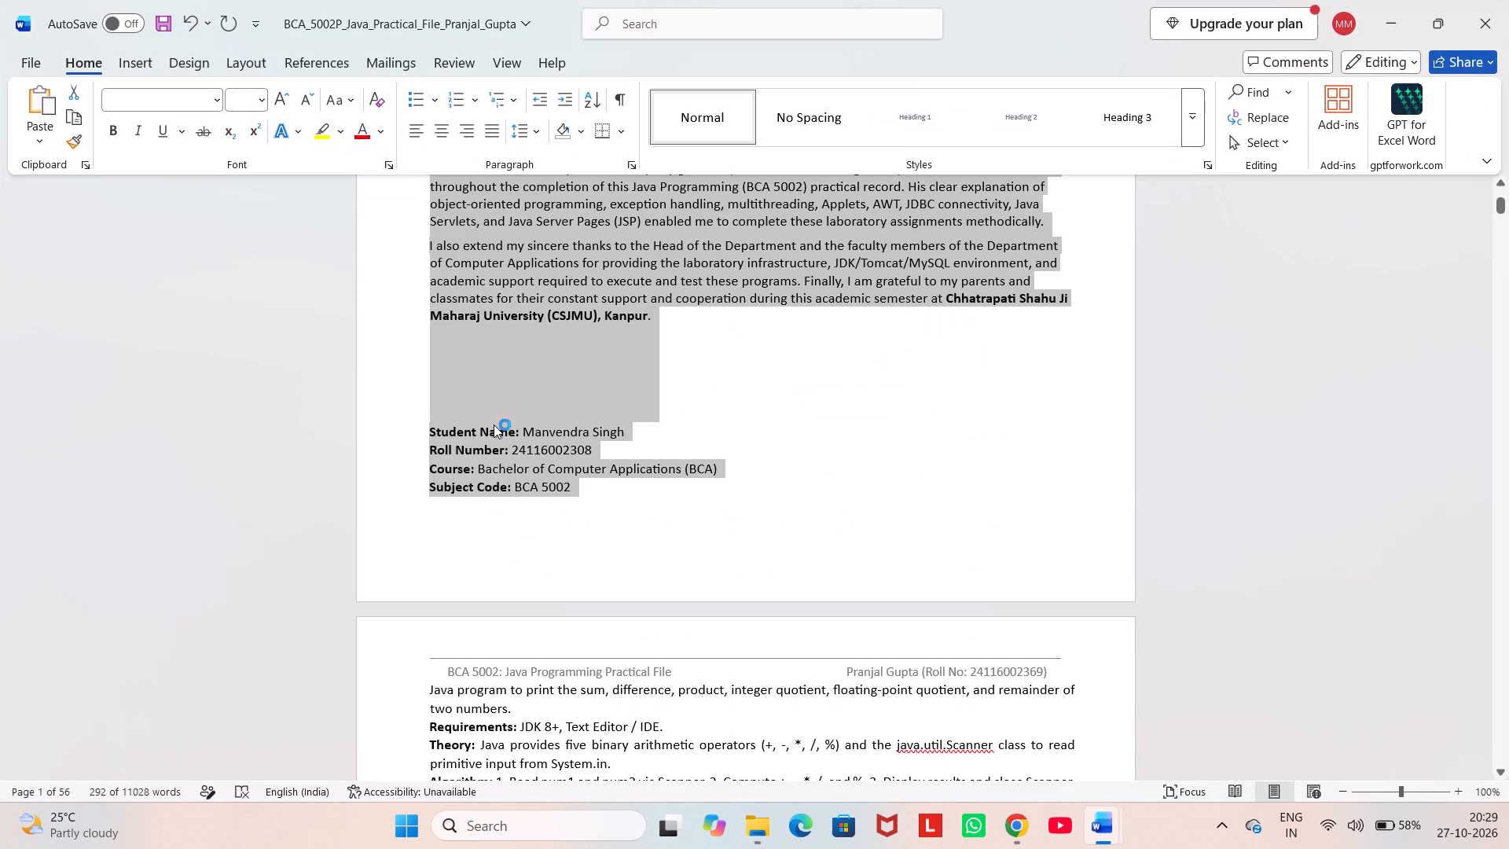
left_click(736, 429)
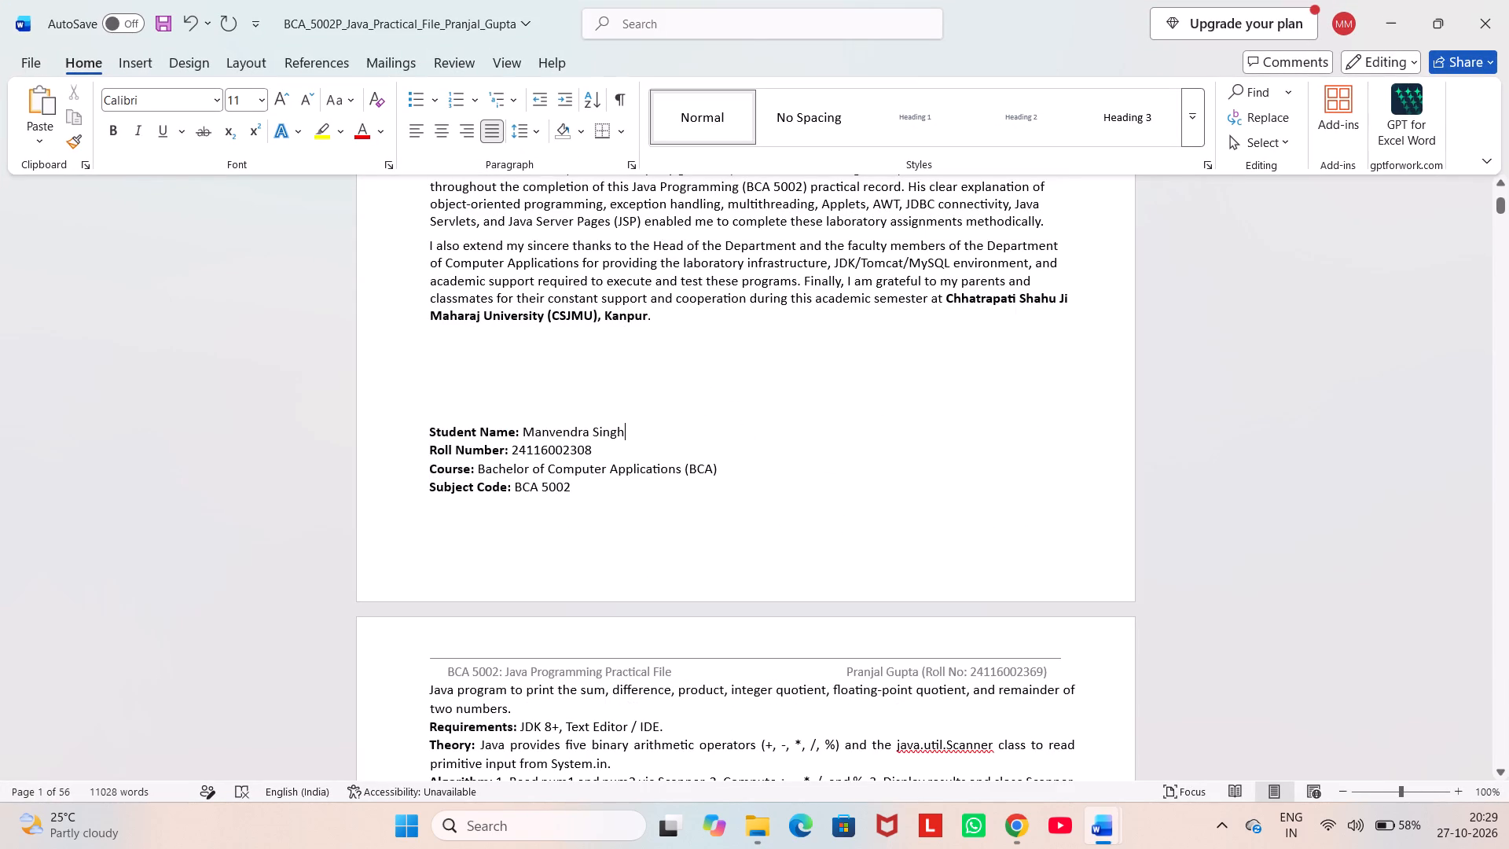
Undo all the edits made in the Java practical file, back to its original cover page and certificate.
key("ctrl+z")
key("ctrl+z")
key("ctrl+z")
key("ctrl+z")
key("ctrl+z")
key("ctrl+z")
key("ctrl+z")
key("ctrl+z")
key("ctrl+z")
key("ctrl+z")
key("ctrl+z")
key("ctrl+z")
key("ctrl+z")
key("ctrl+z")
key("ctrl+z")
key("ctrl+z")
key("ctrl+z")
key("ctrl+z")
key("ctrl+z")
key("ctrl+z")
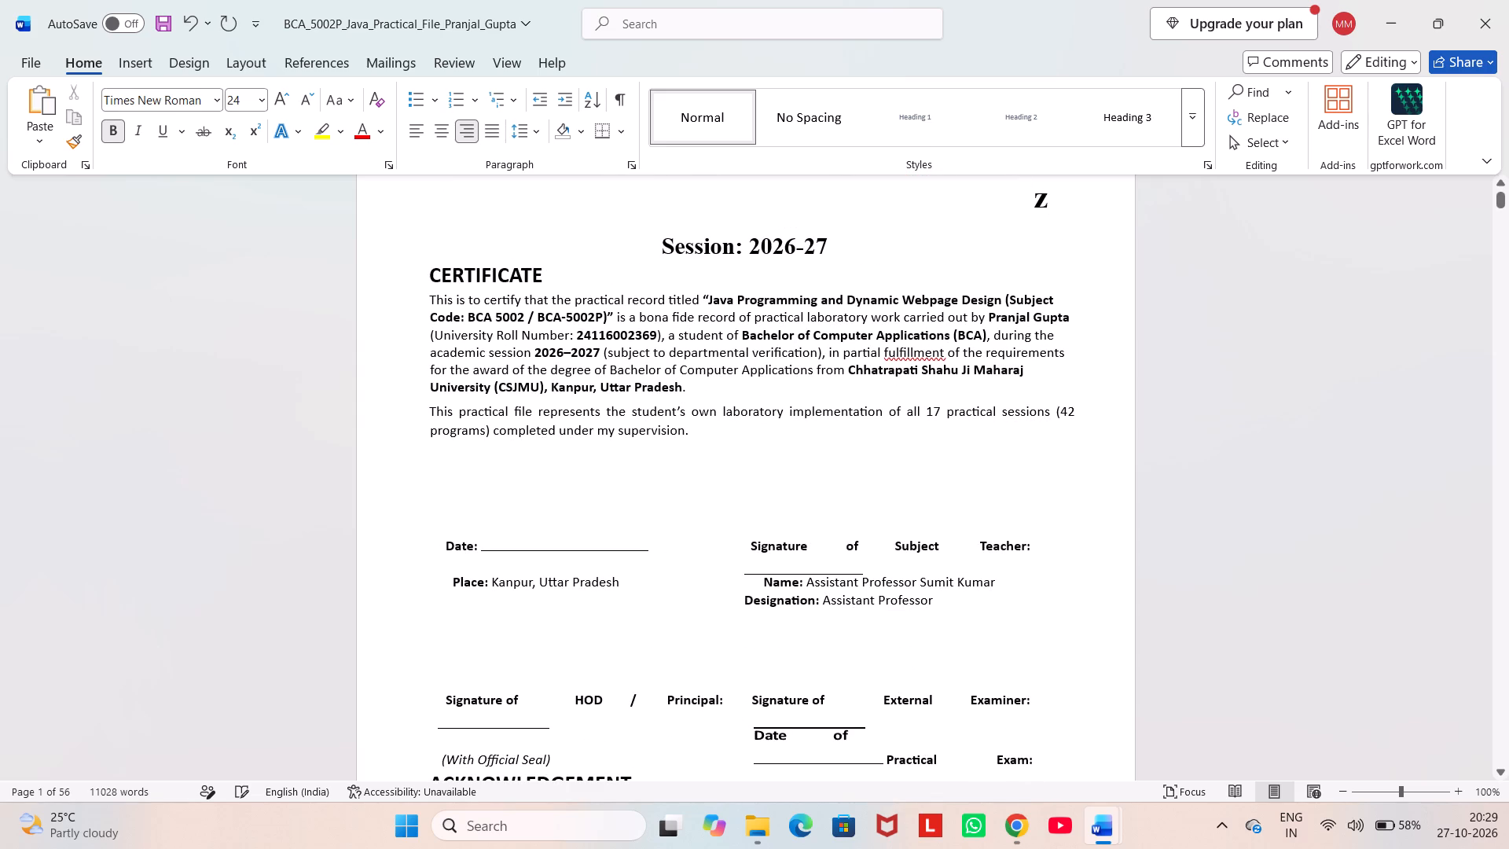
key("ctrl+z")
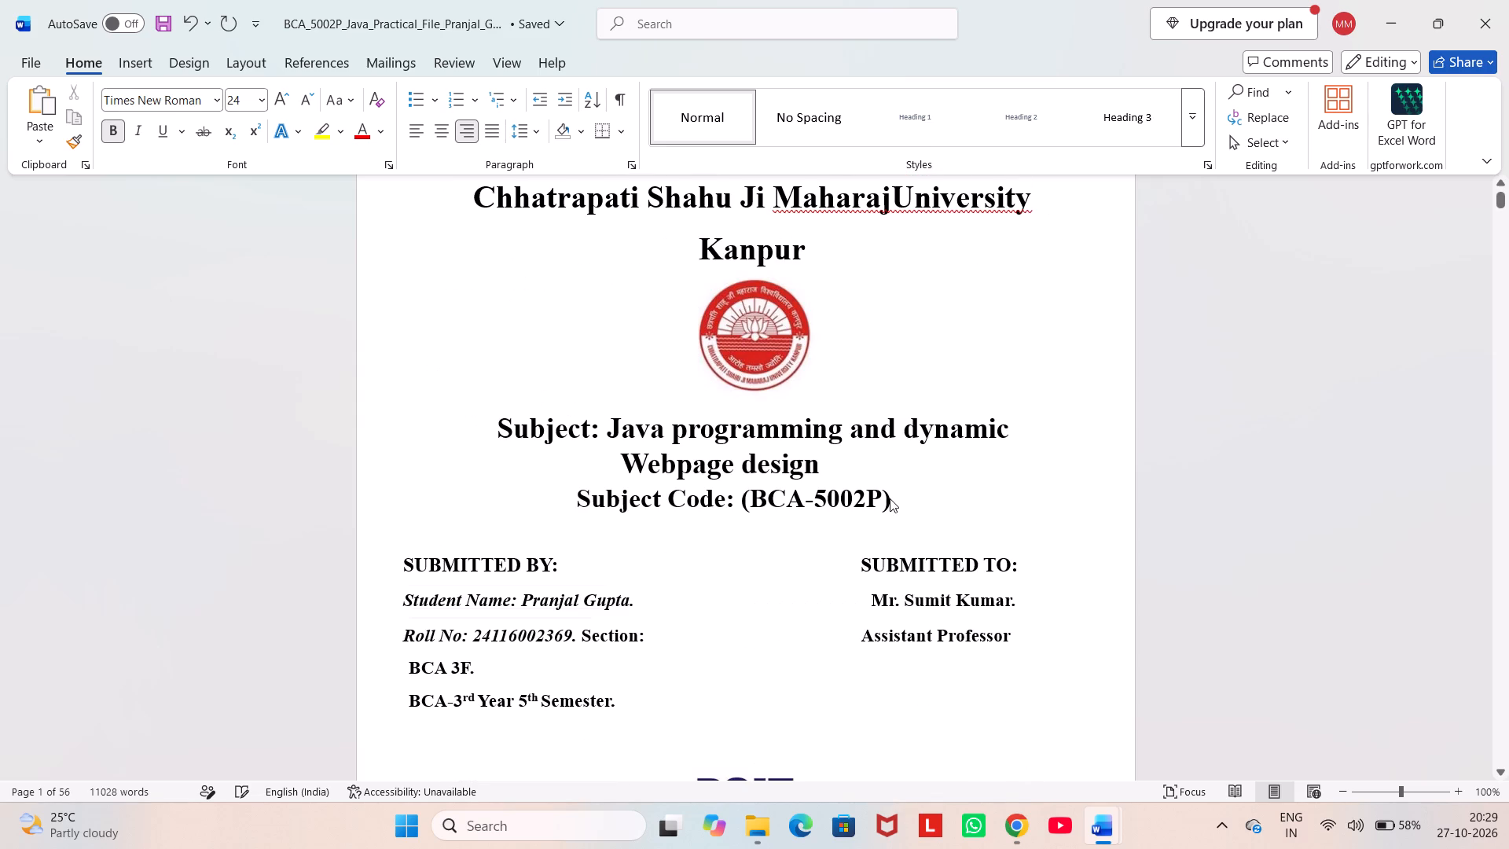
Find the certificate section in the original practical file and place that file side by side with the new document for comparison.
left_click(890, 498)
scroll(783, 559, "down", 10)
scroll(783, 559, "up", 1)
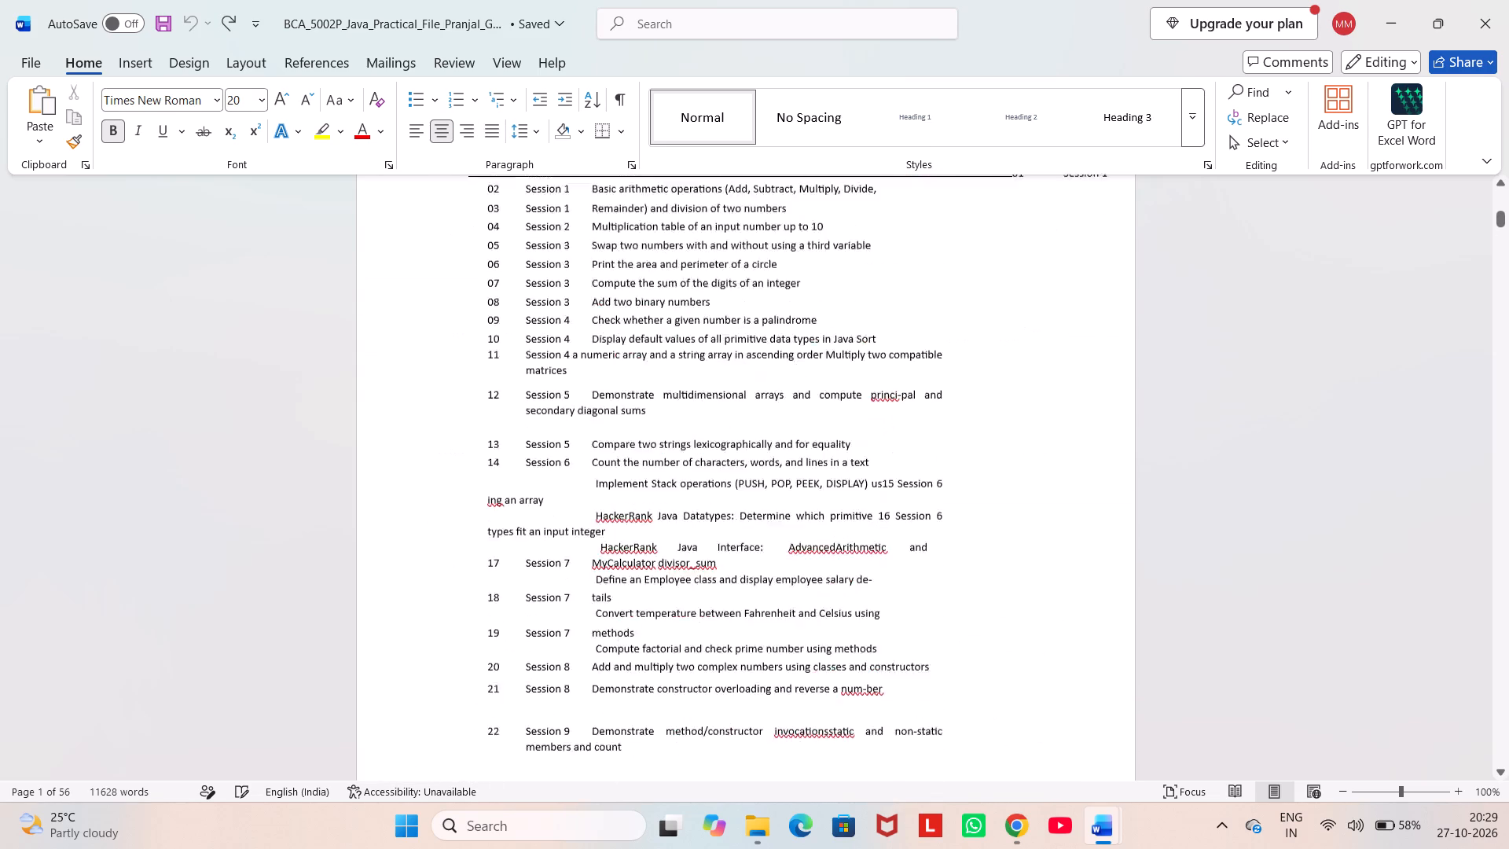
scroll(783, 559, "up", 2)
scroll(783, 559, "down", 1)
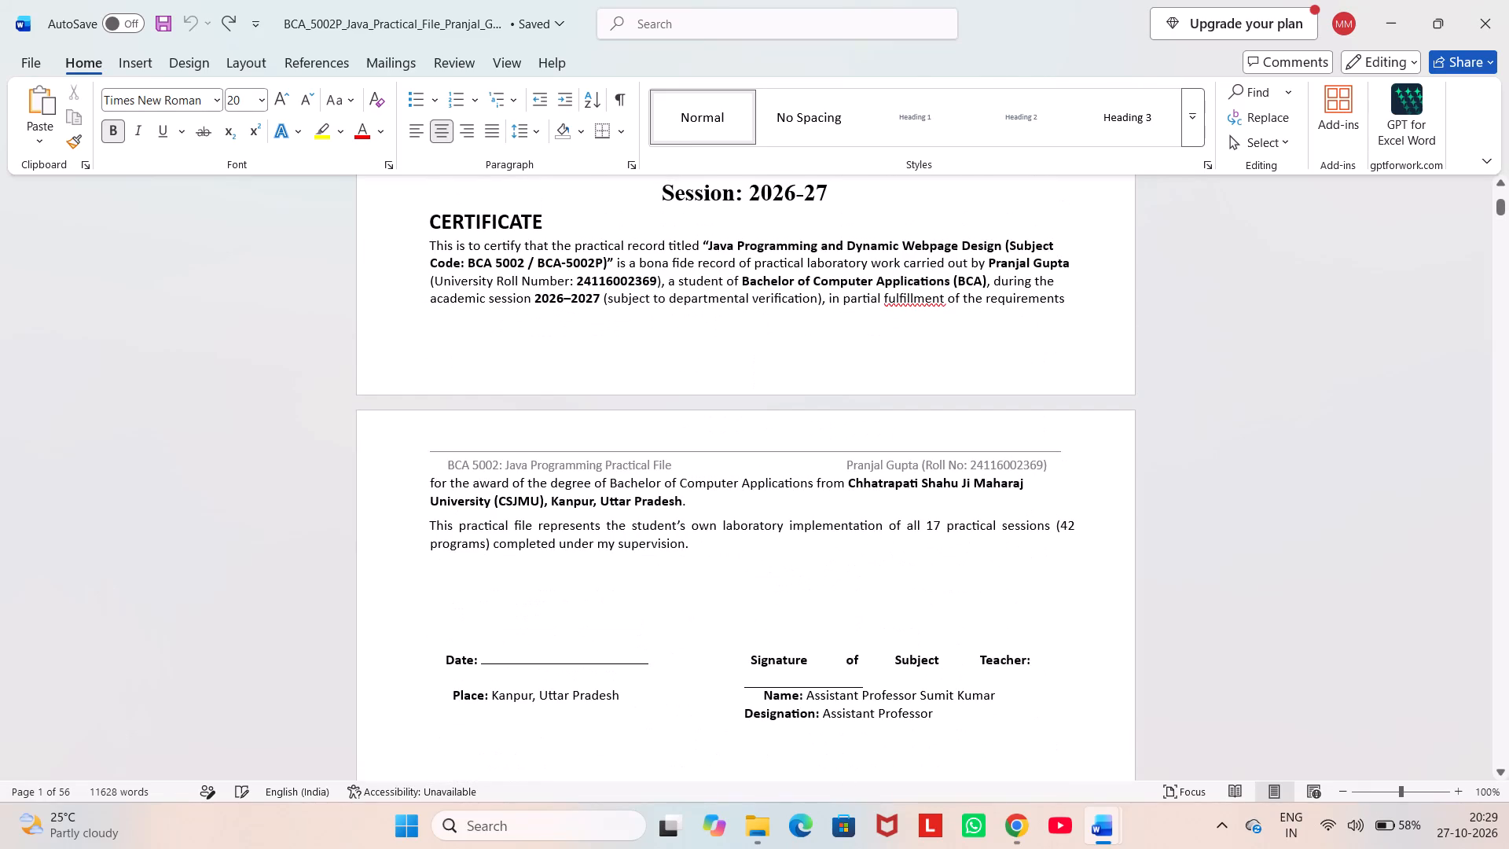
scroll(783, 559, "down", 1)
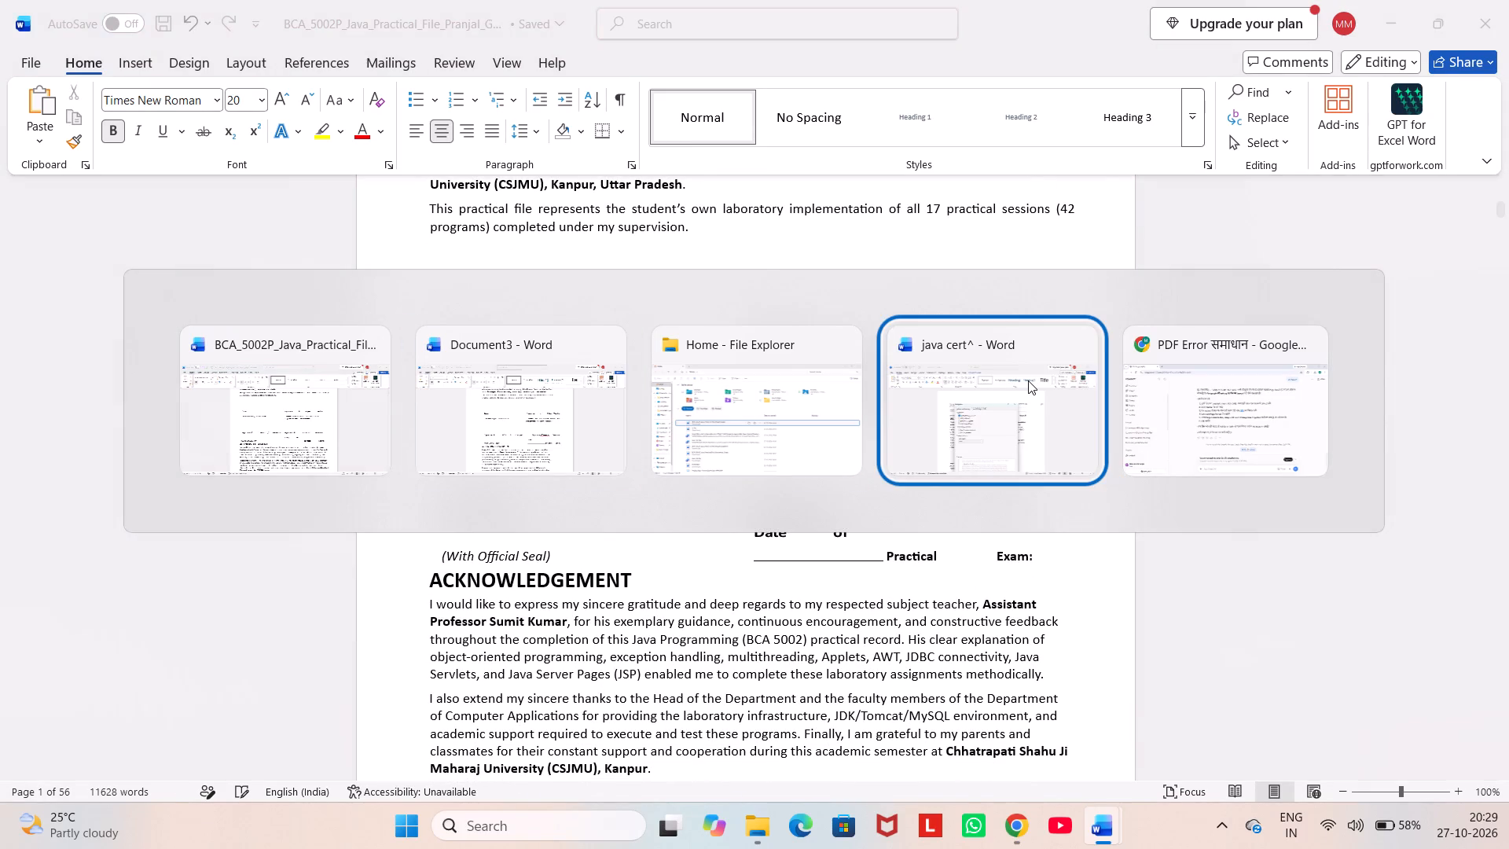
left_click(1491, 6)
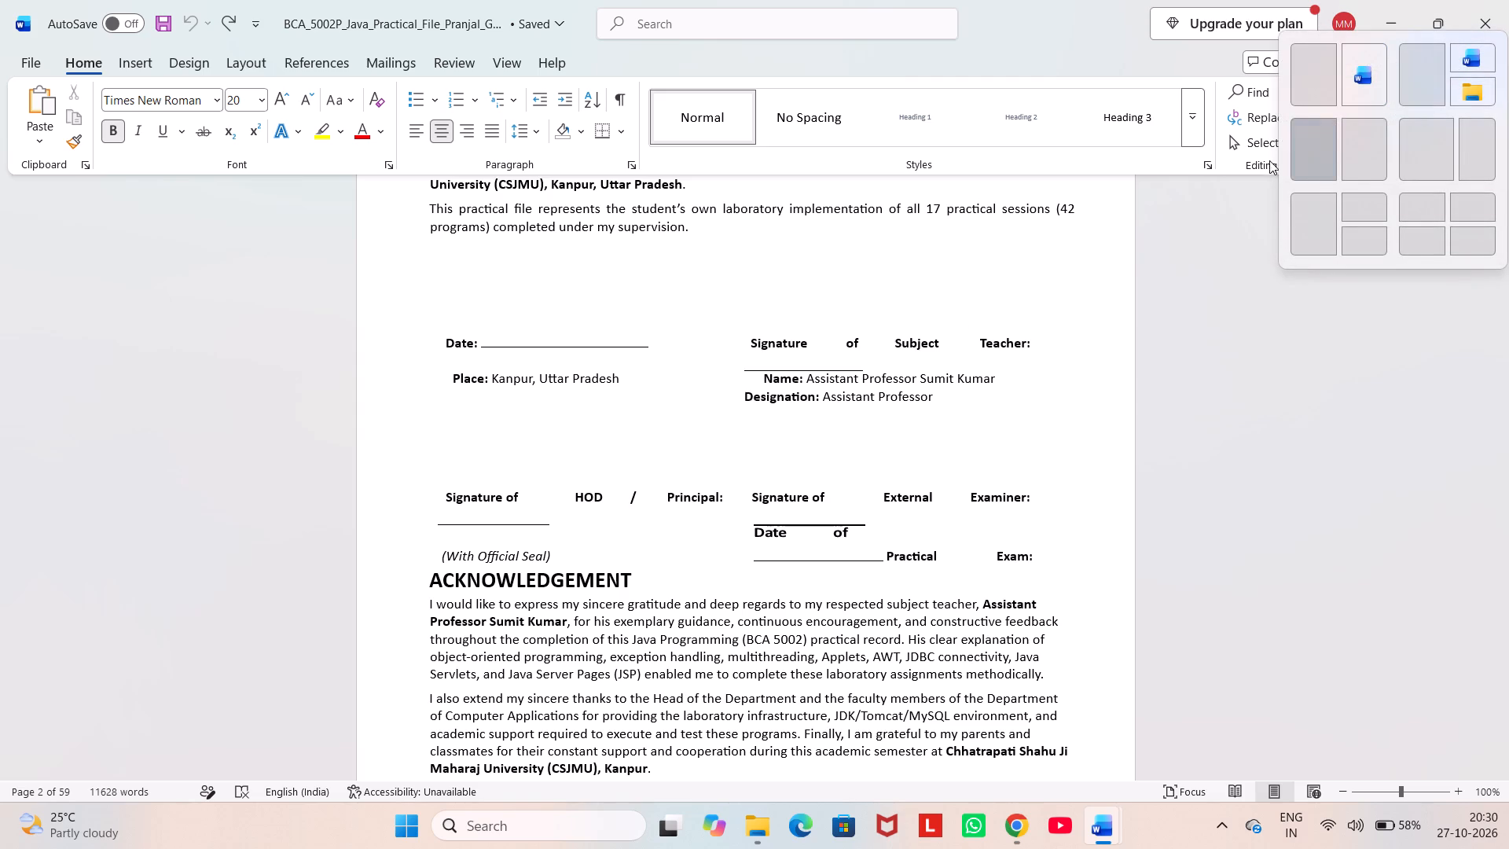
left_click(1302, 153)
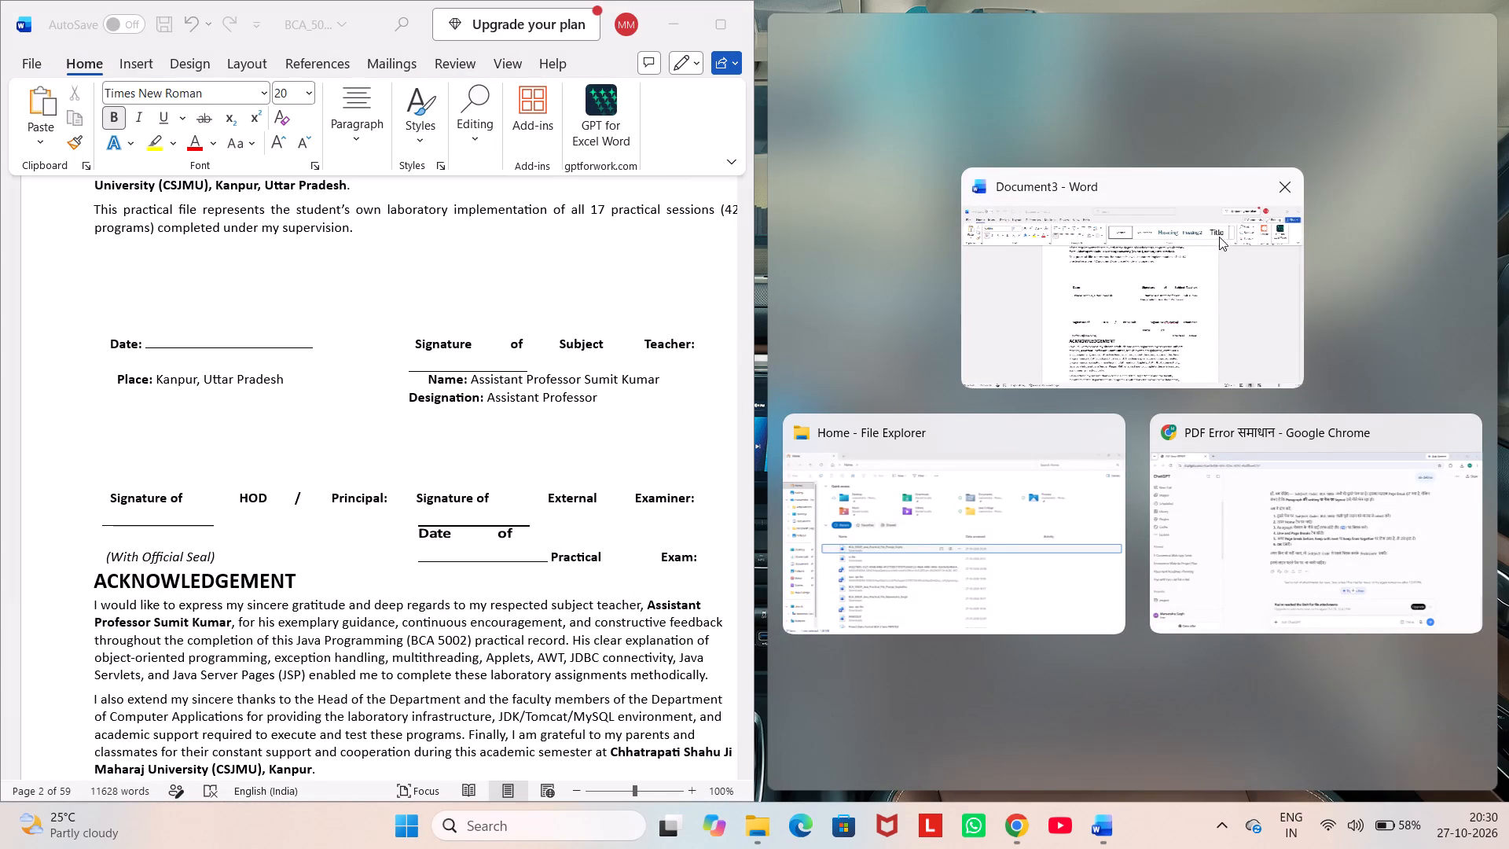
left_click(1129, 294)
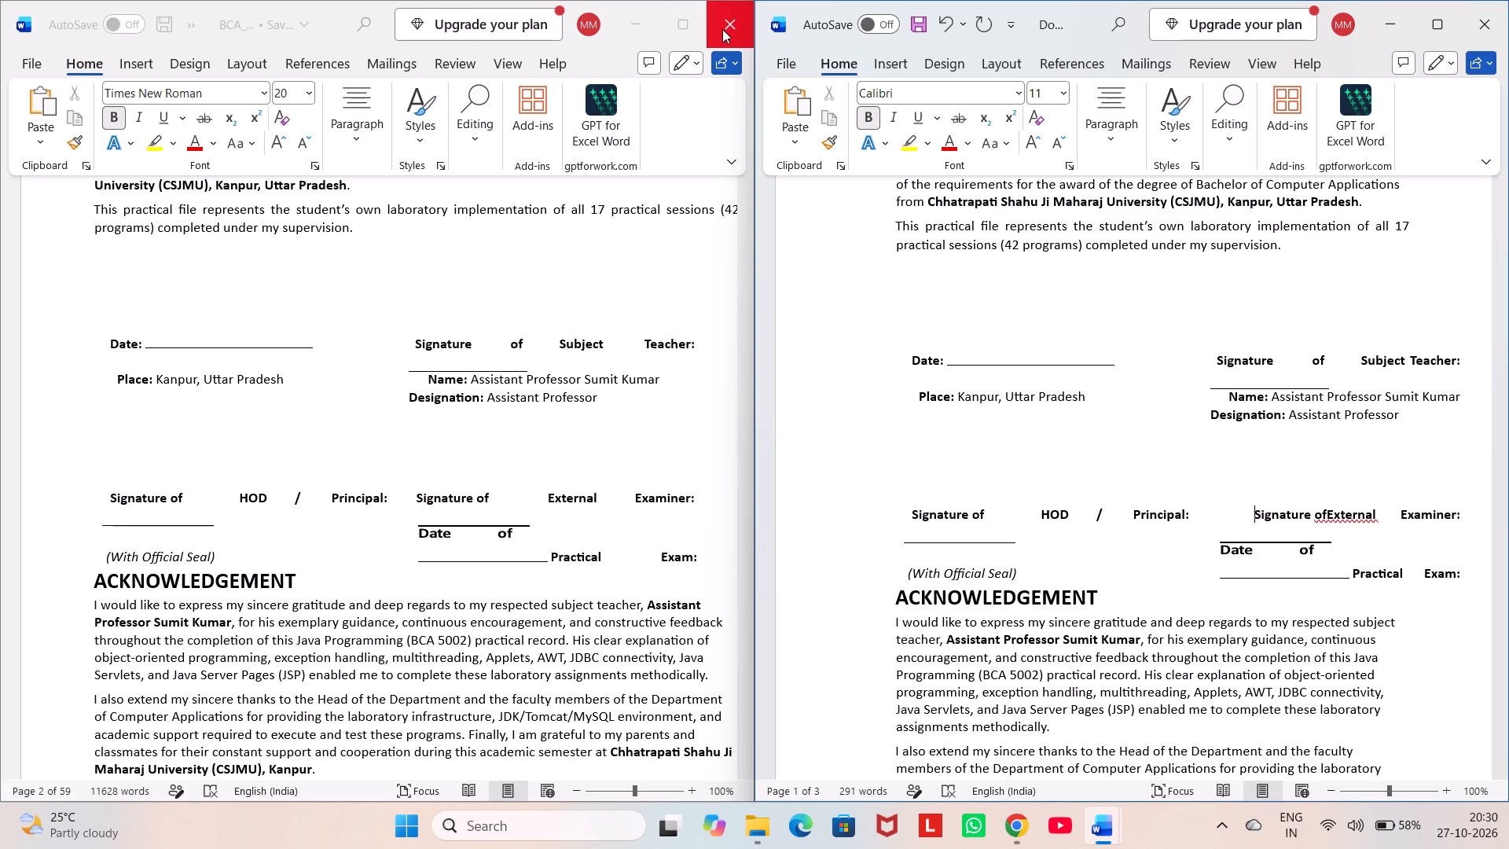
left_click(680, 27)
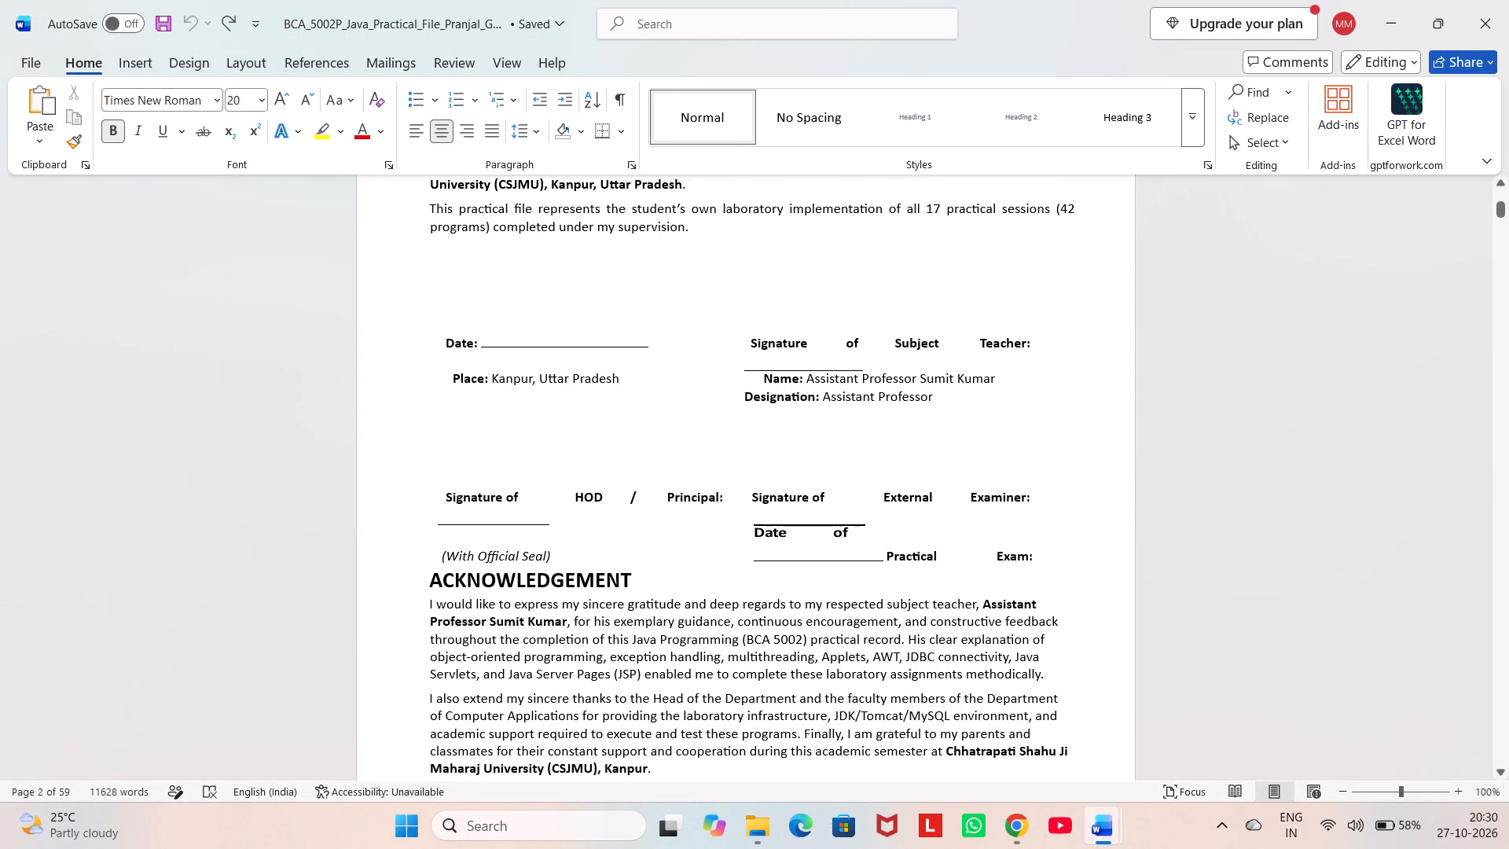
left_click(1448, 19)
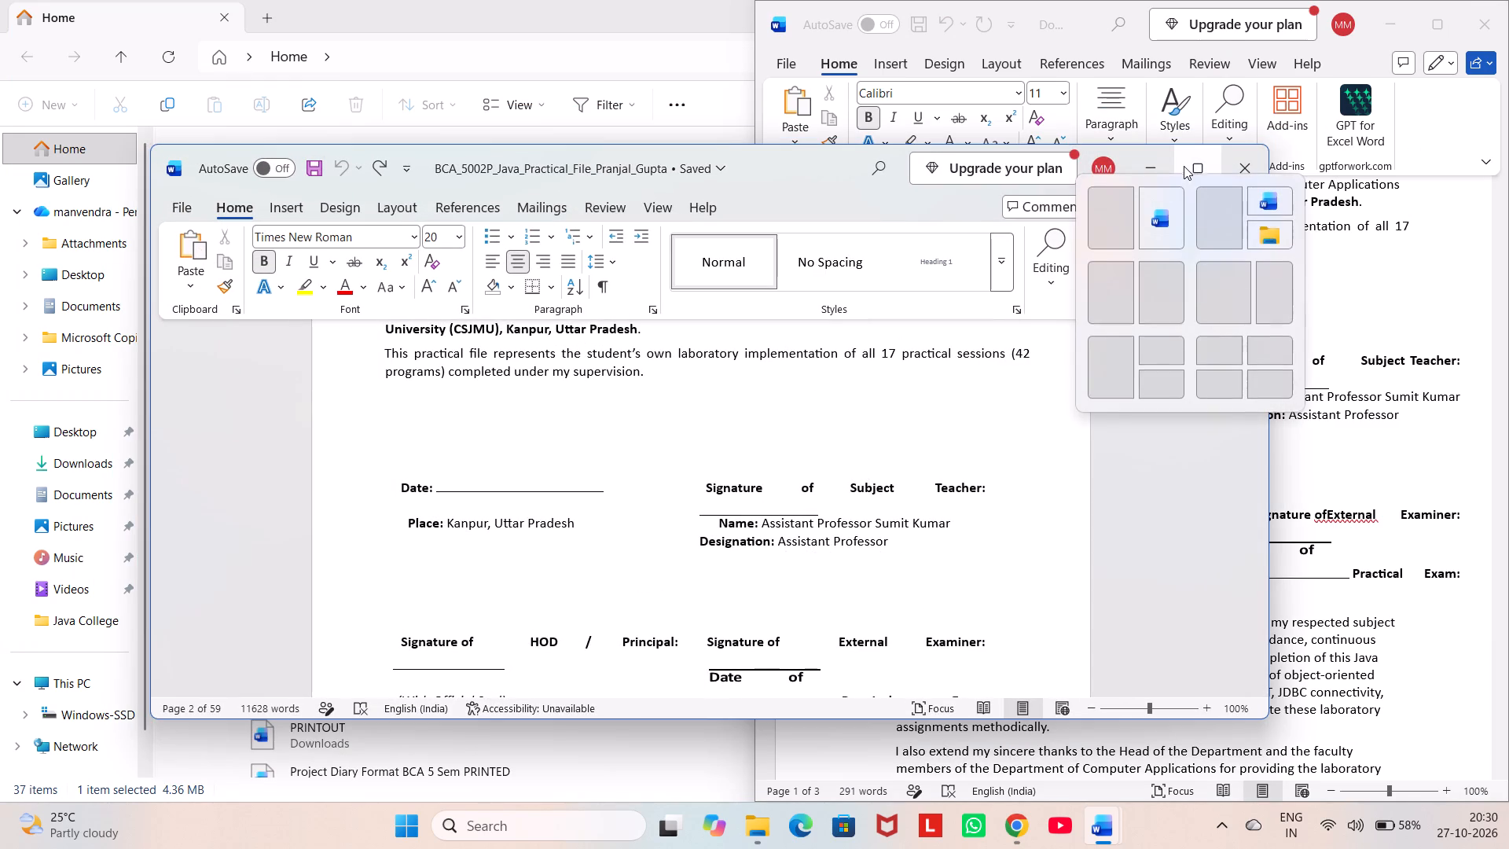
left_click(1118, 230)
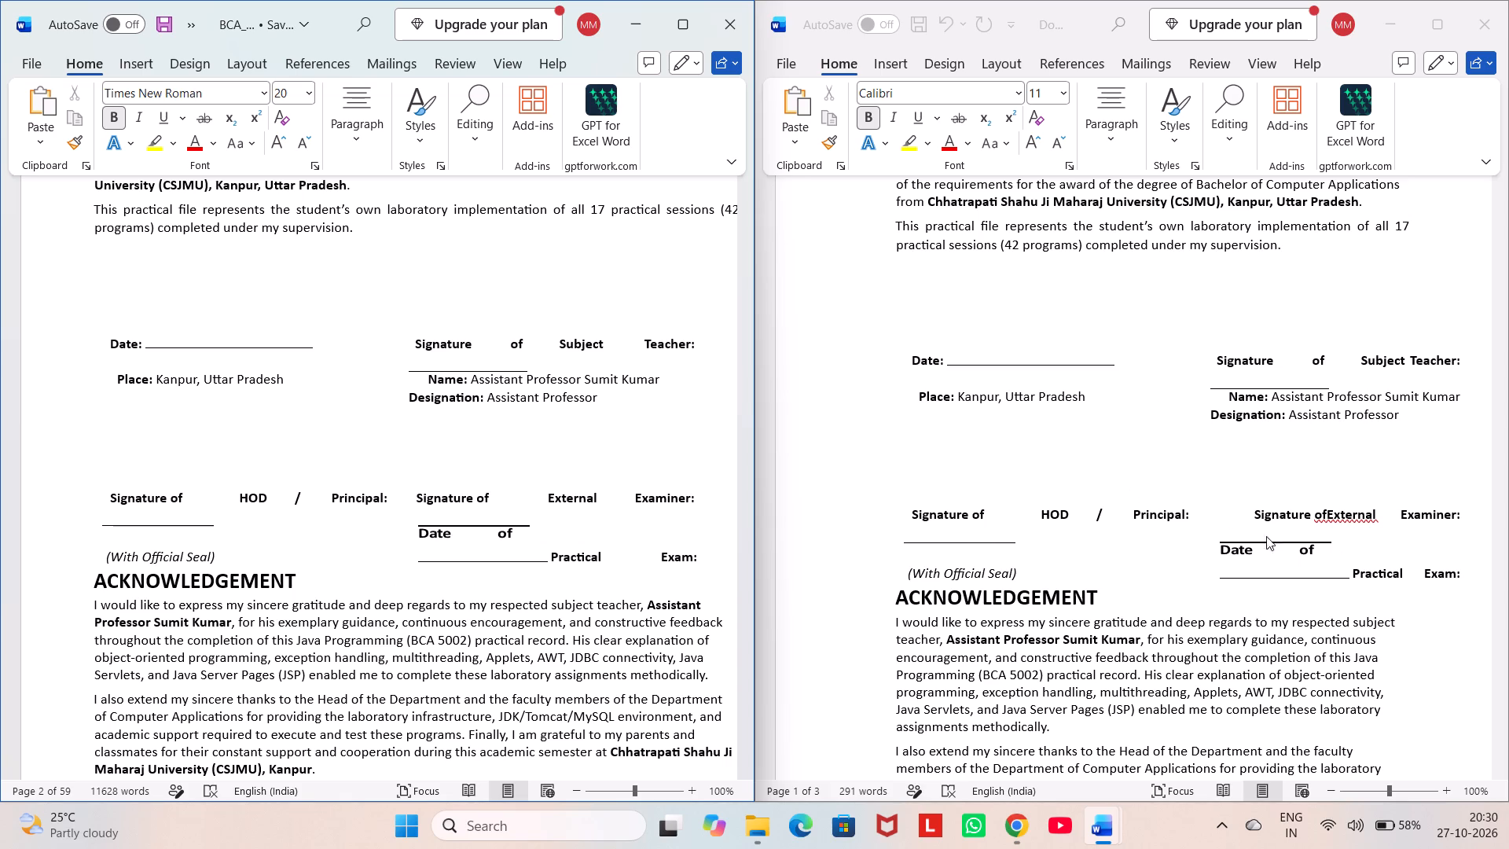
Even out the spacing in the new document's examiner label so it reads "Signature of External Examiner:" with single gaps.
left_click(1326, 513)
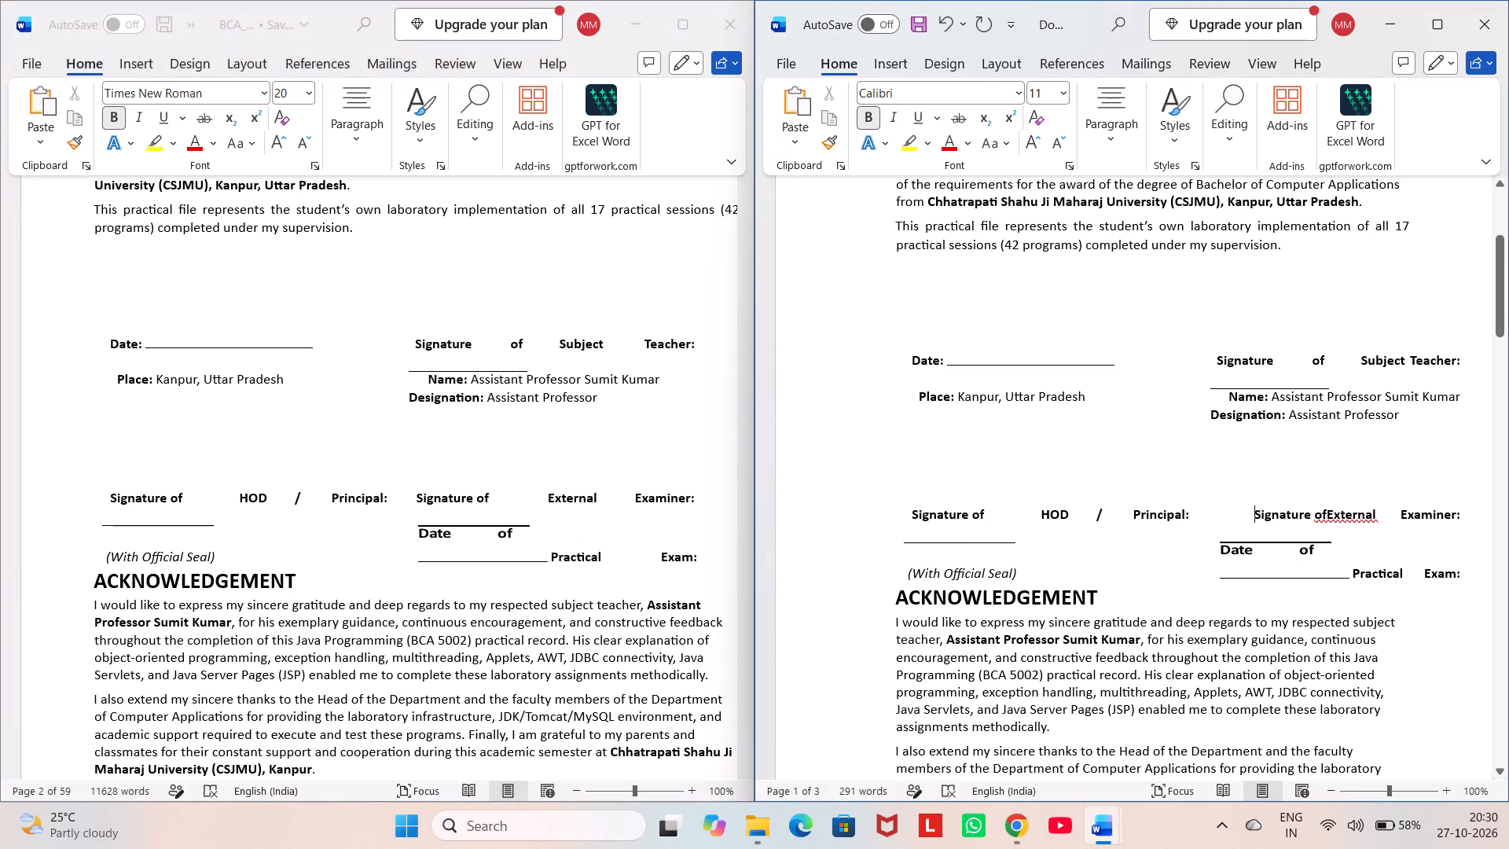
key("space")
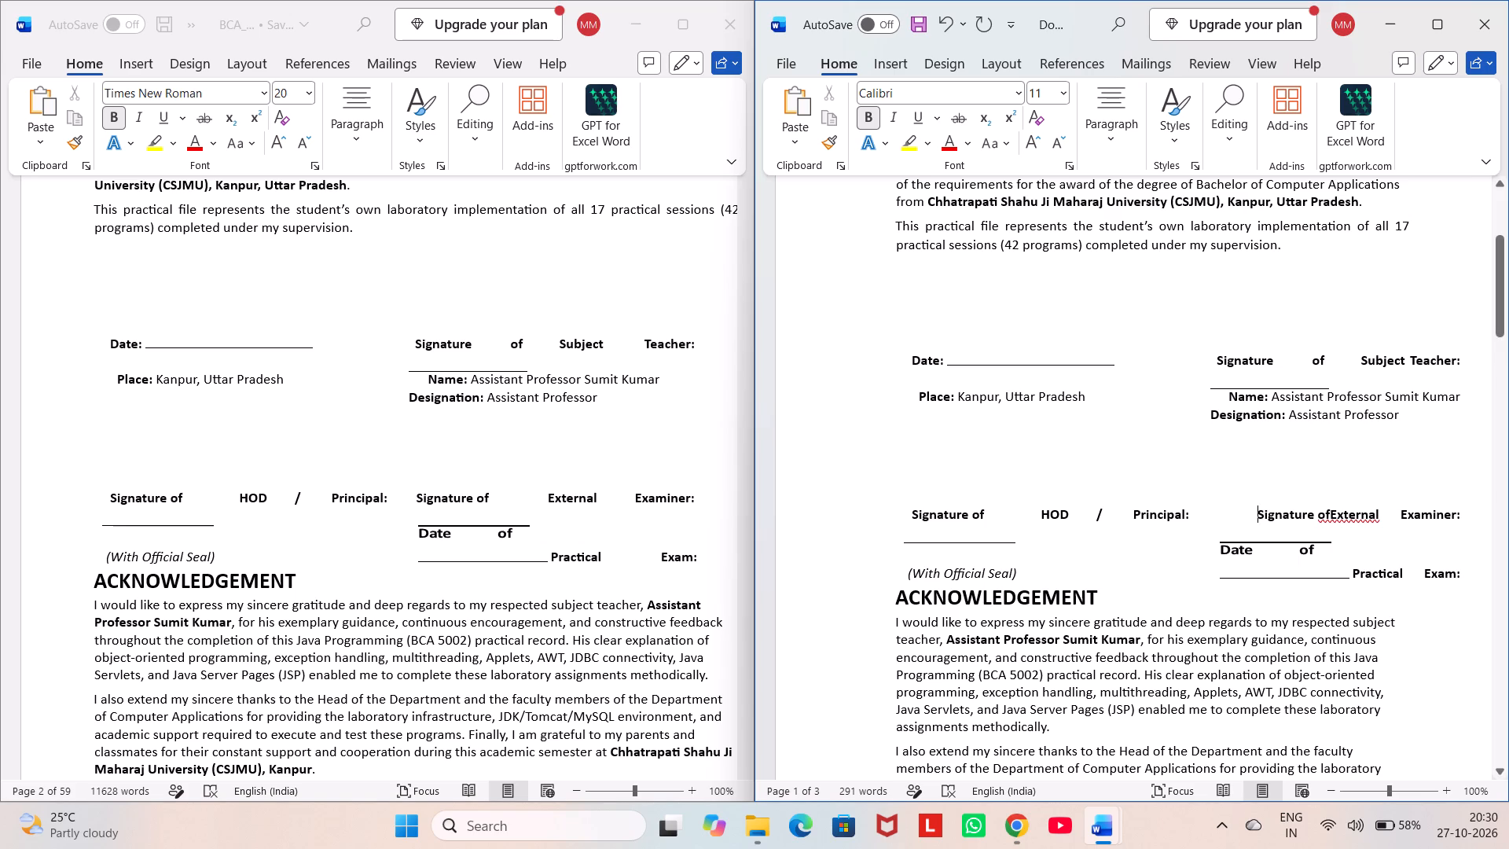
left_click(1332, 514)
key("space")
left_click(1393, 515)
key("BackSpace")
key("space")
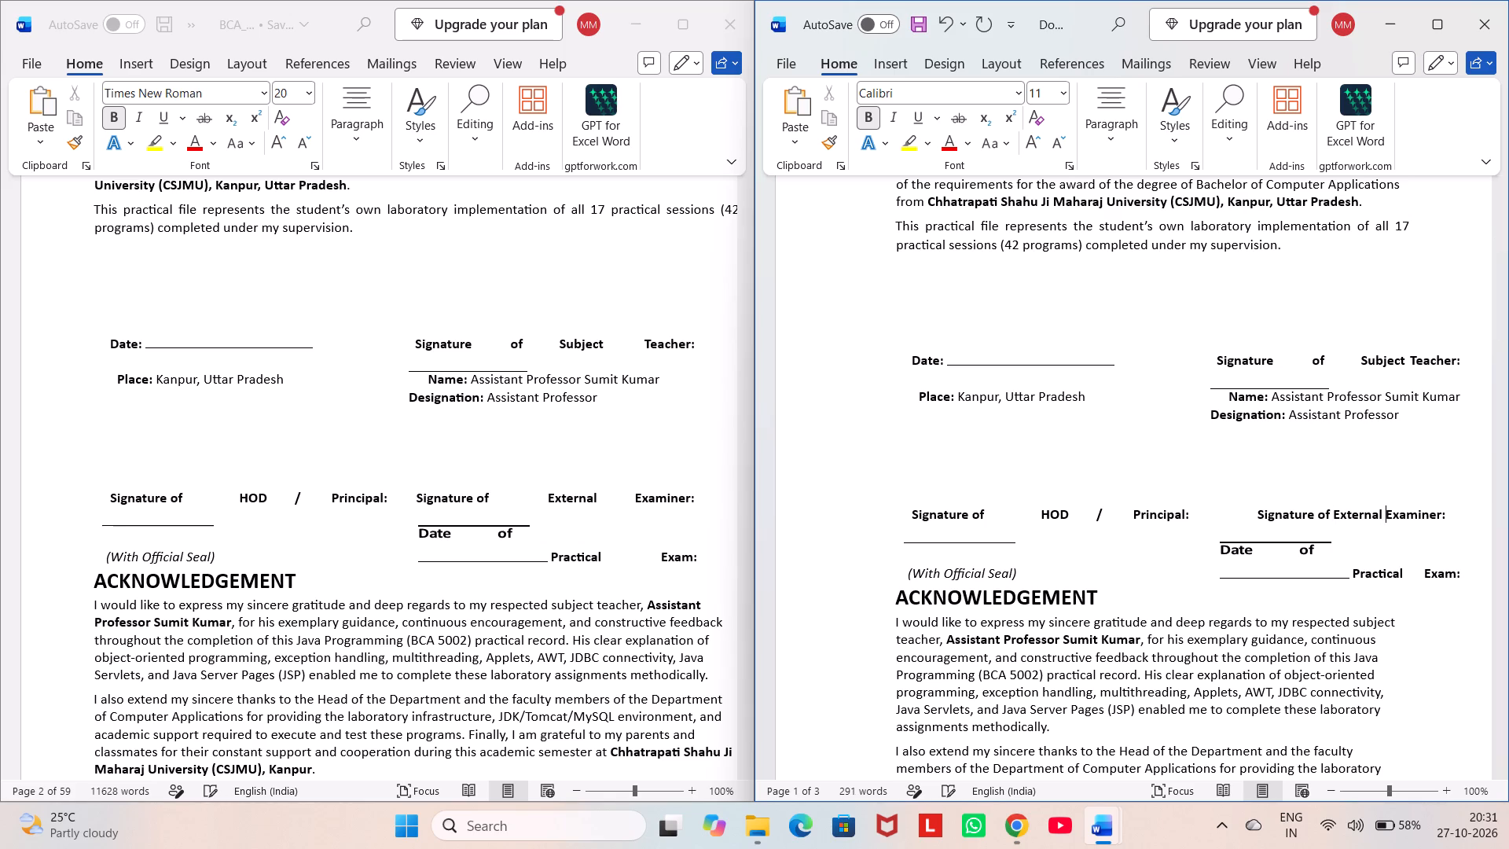
Close the wide gaps in the teacher label of the new document's certificate so it reads "Signature of Subject Teacher:".
left_click(1358, 356)
key("BackSpace")
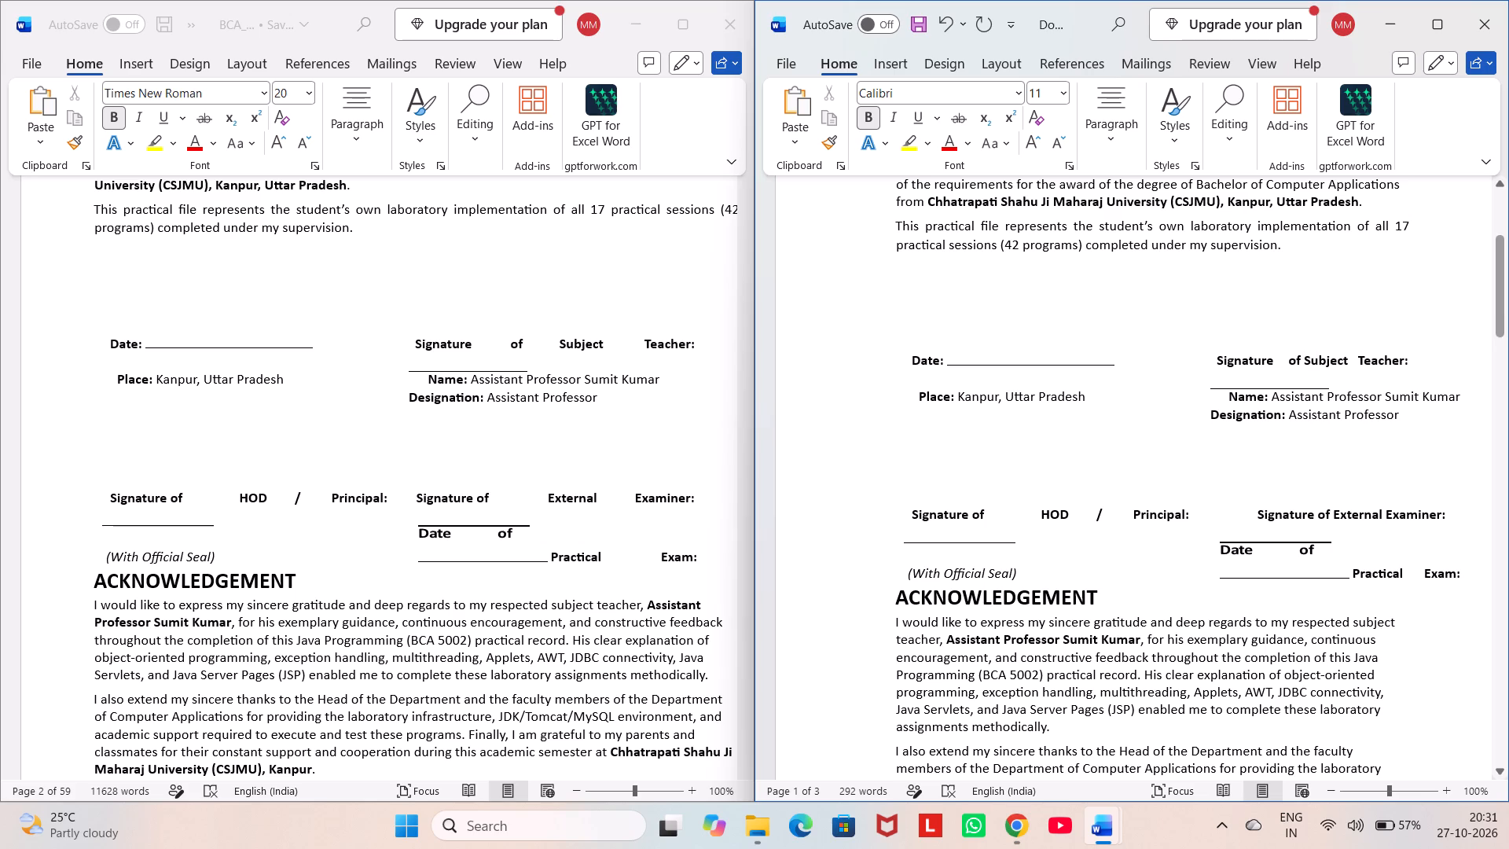
left_click(1287, 362)
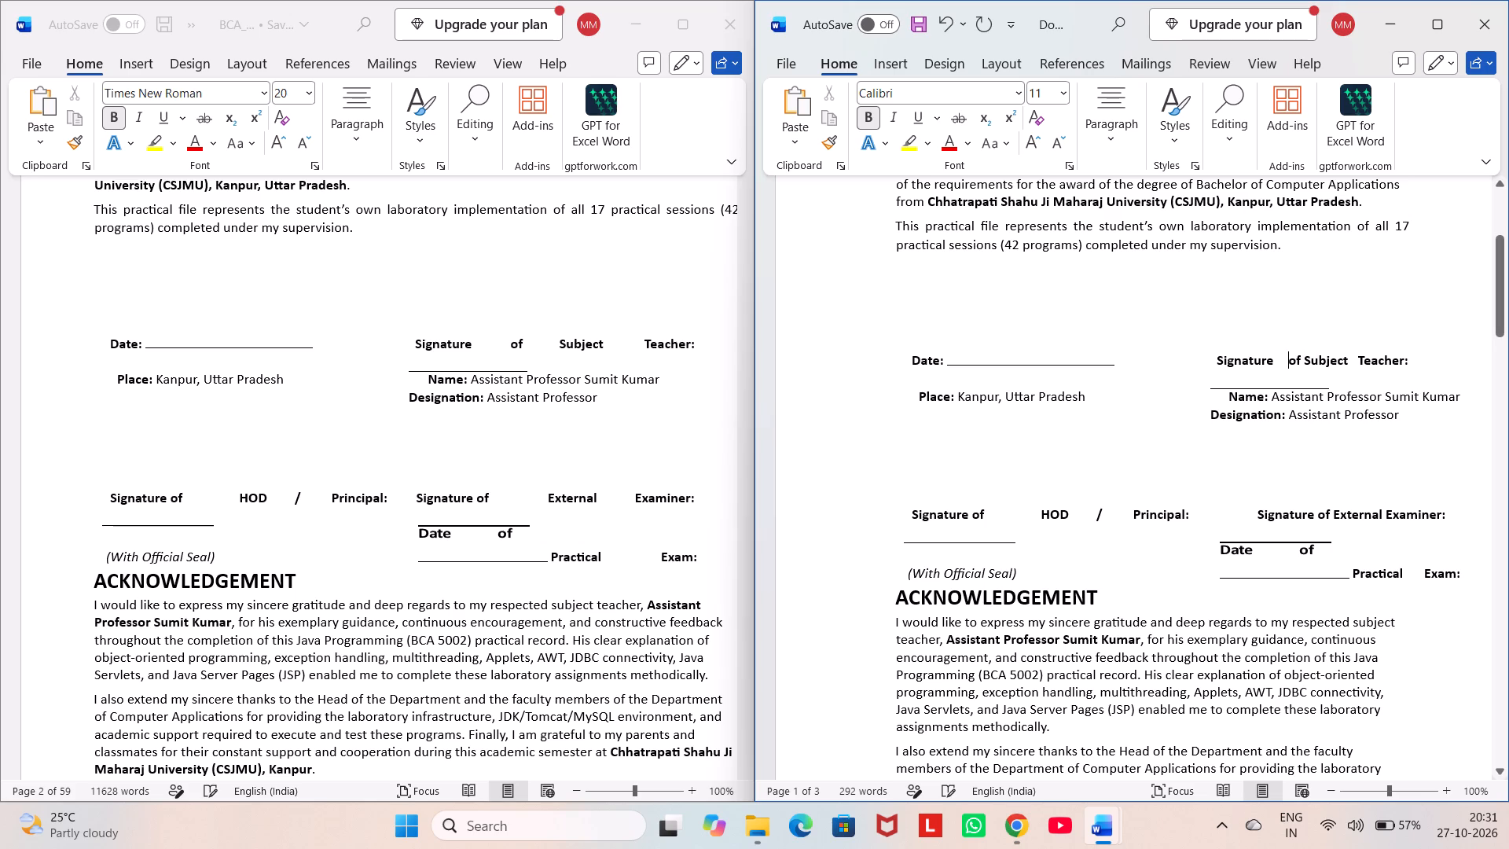
key("Delete")
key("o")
key("BackSpace")
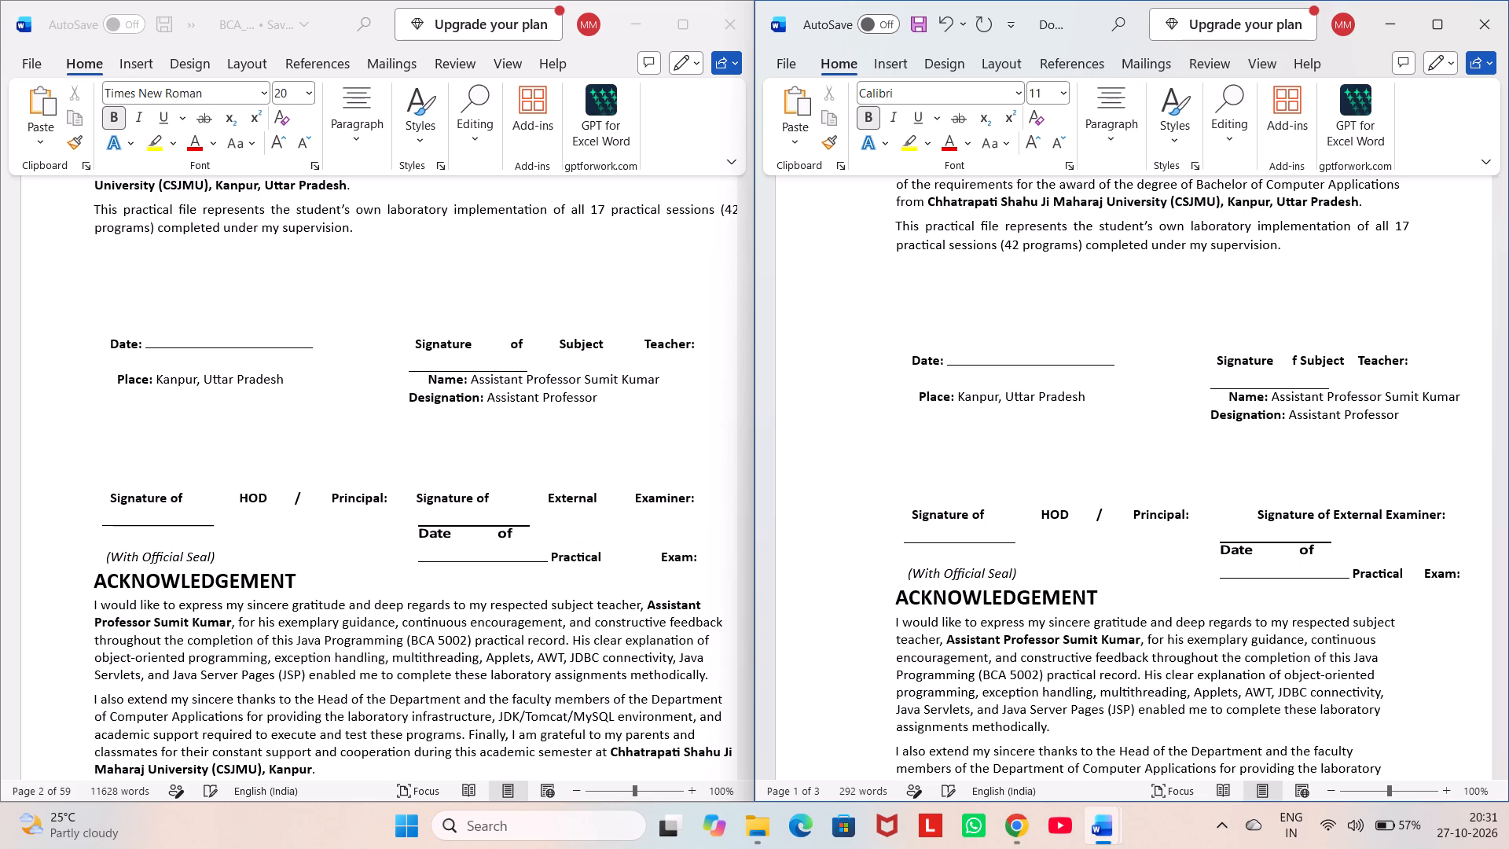
key("BackSpace")
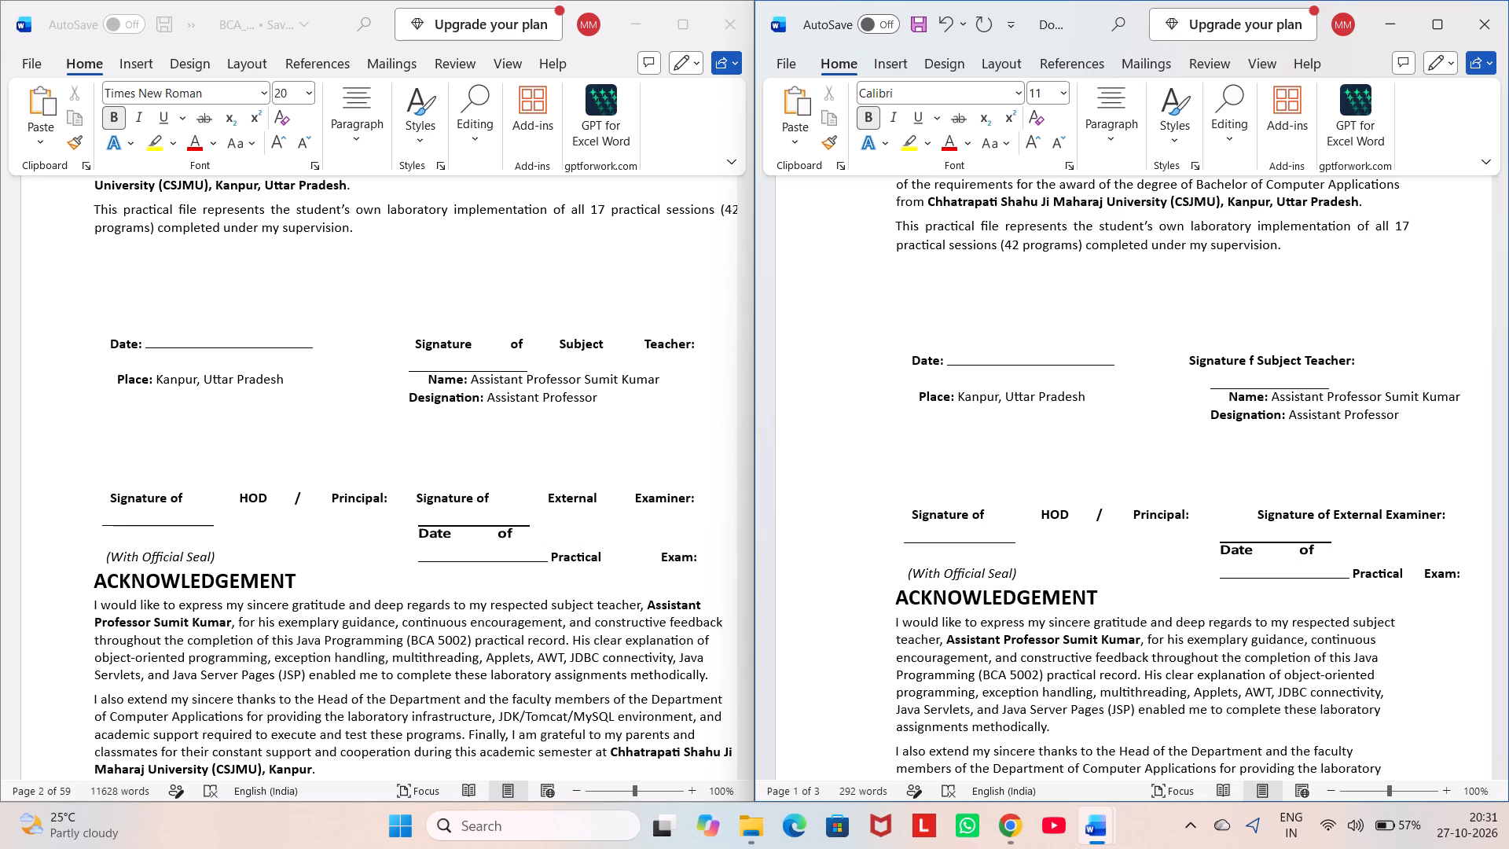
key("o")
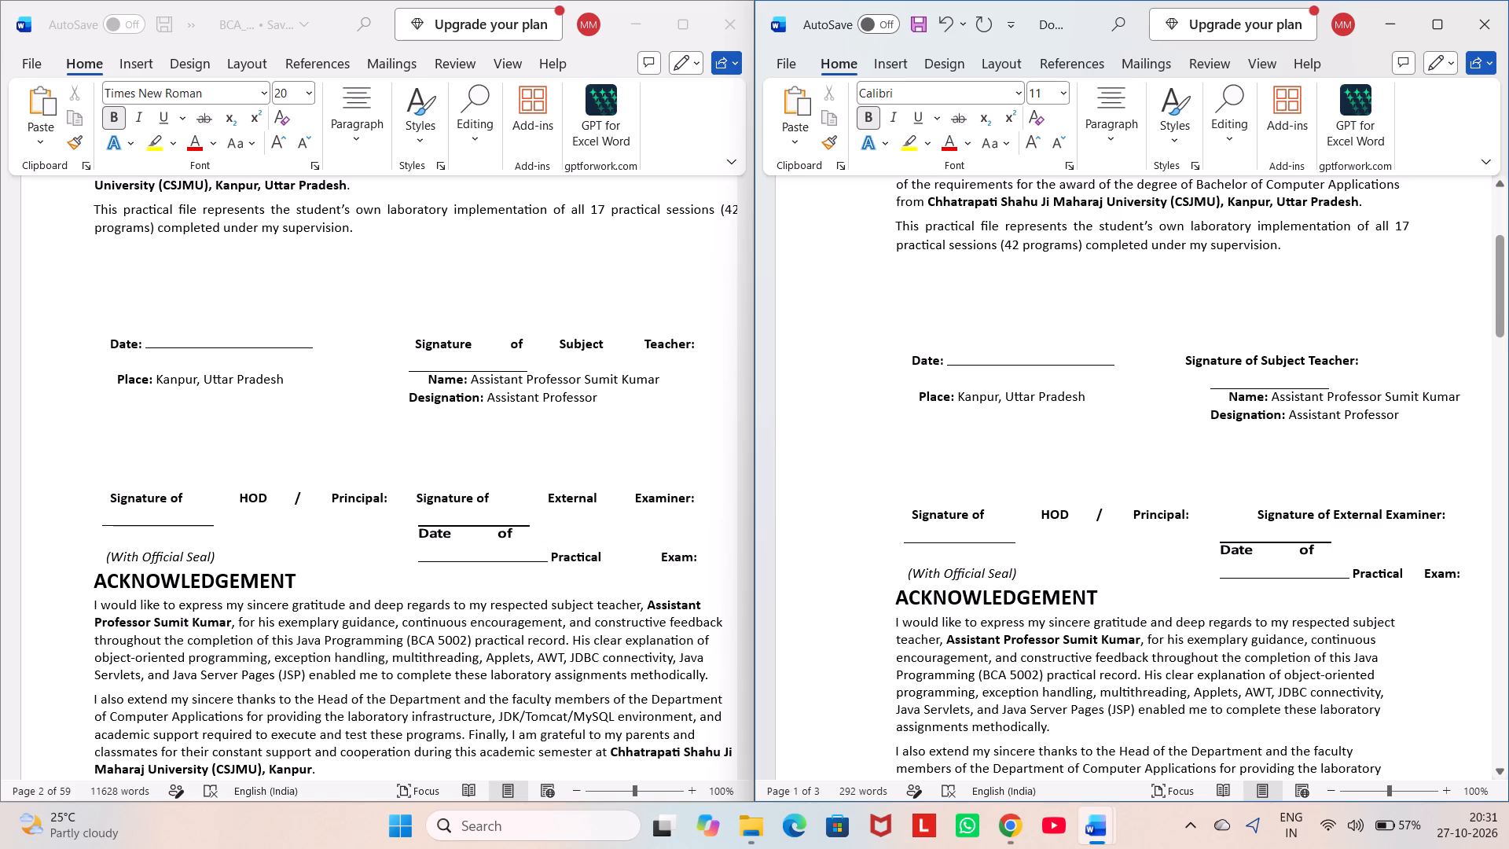
Enlarge the new document to full screen and set its page margins to Narrow.
scroll(1292, 380, "down", 1)
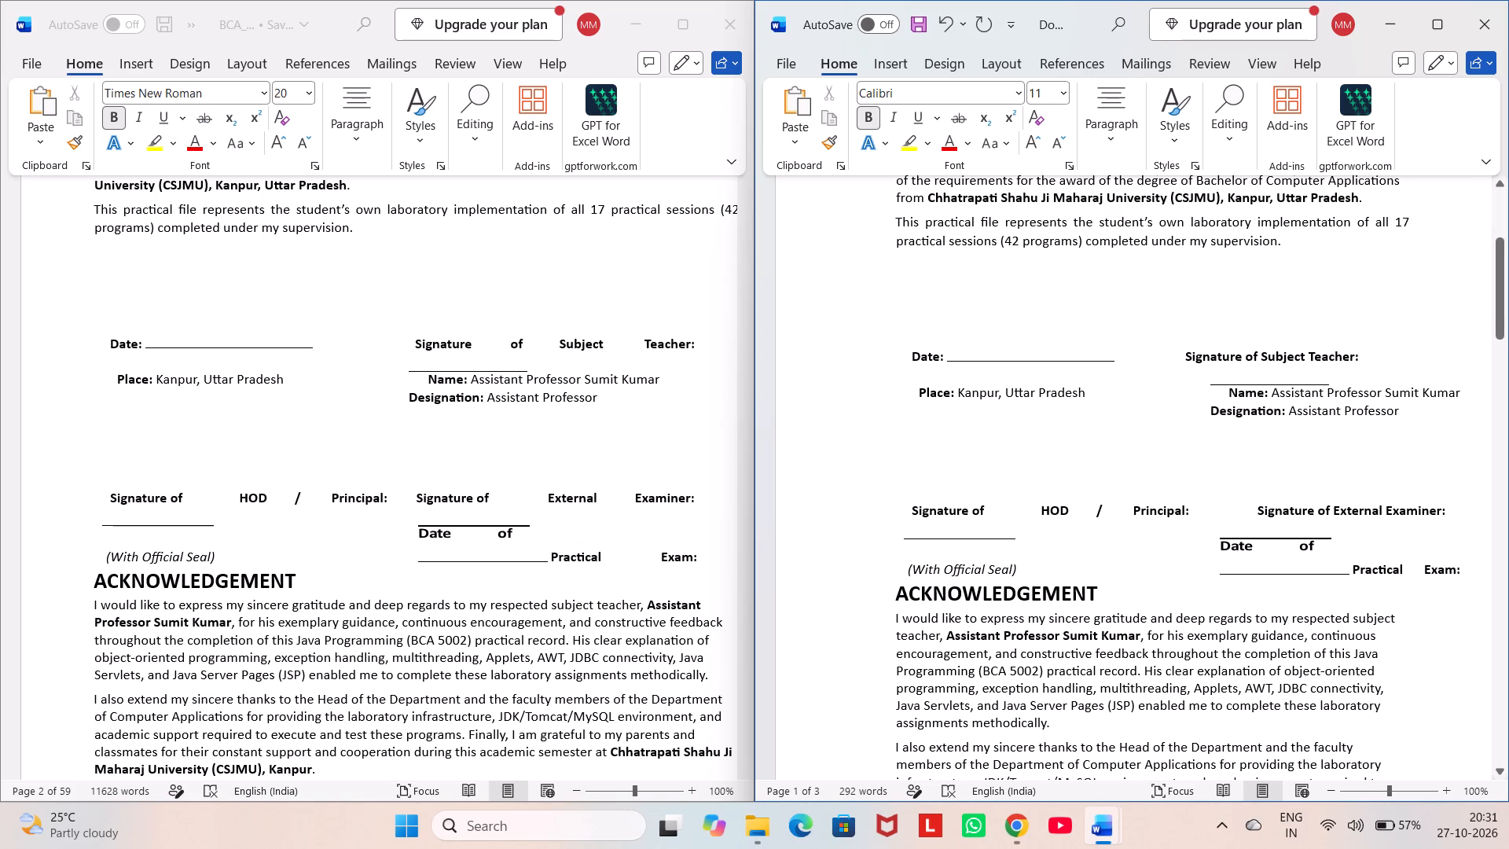
scroll(1292, 380, "down", 1)
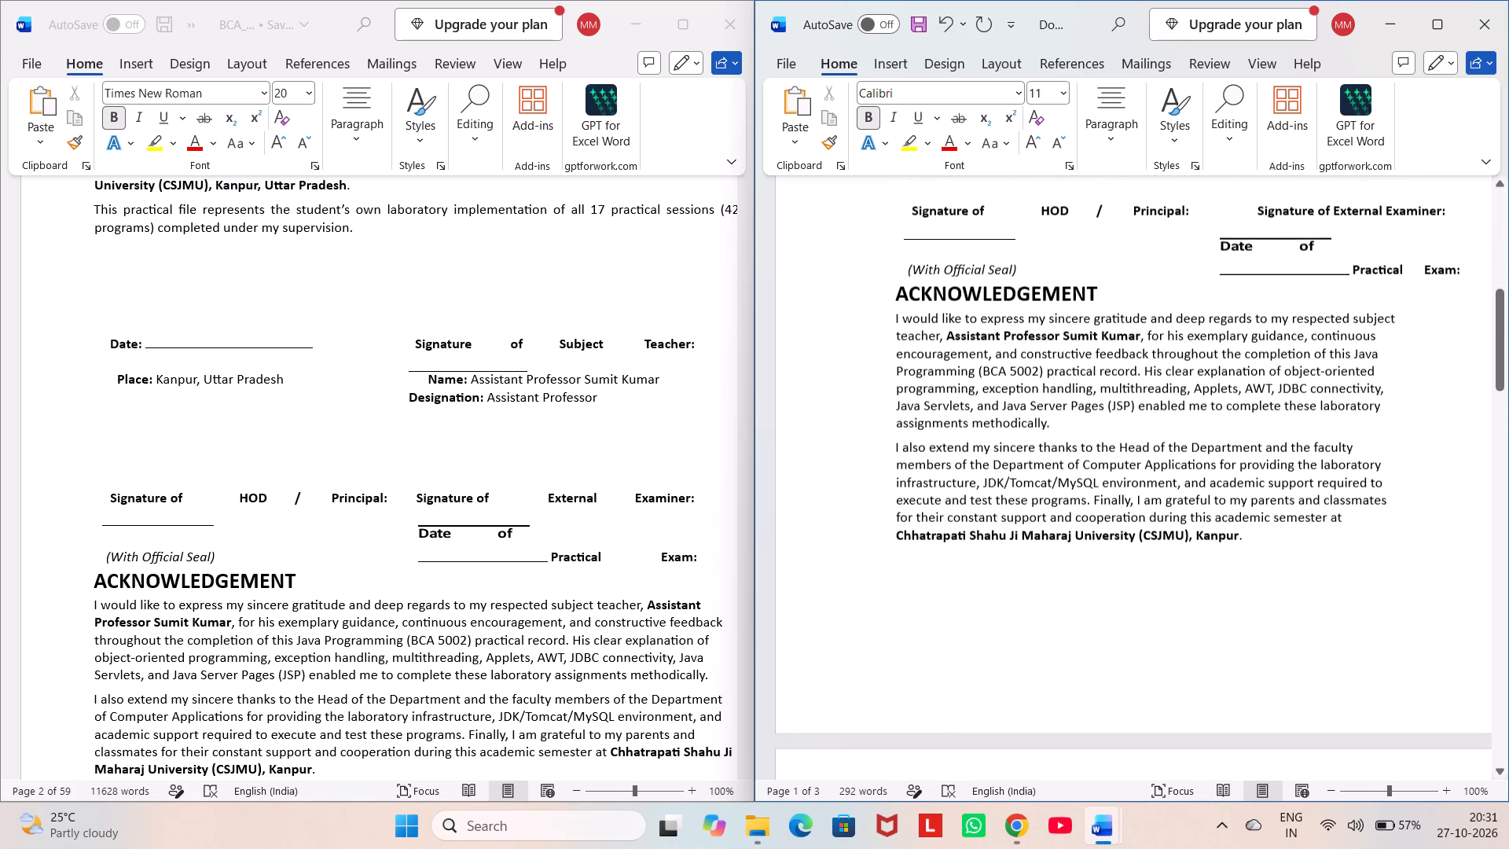
scroll(1292, 380, "down", 1)
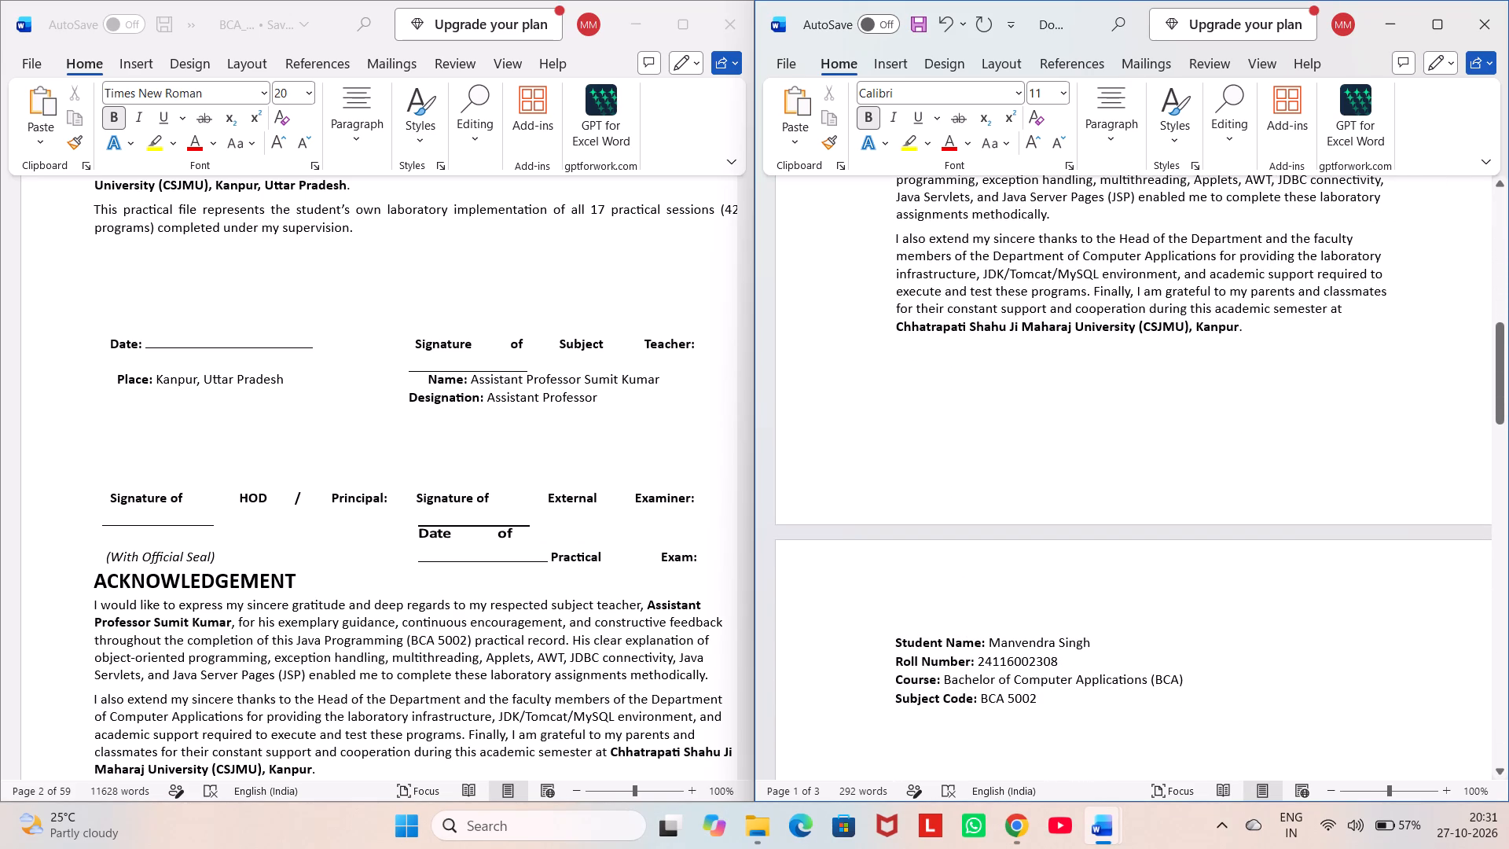
left_click(909, 438)
left_click(893, 401)
left_click(1428, 20)
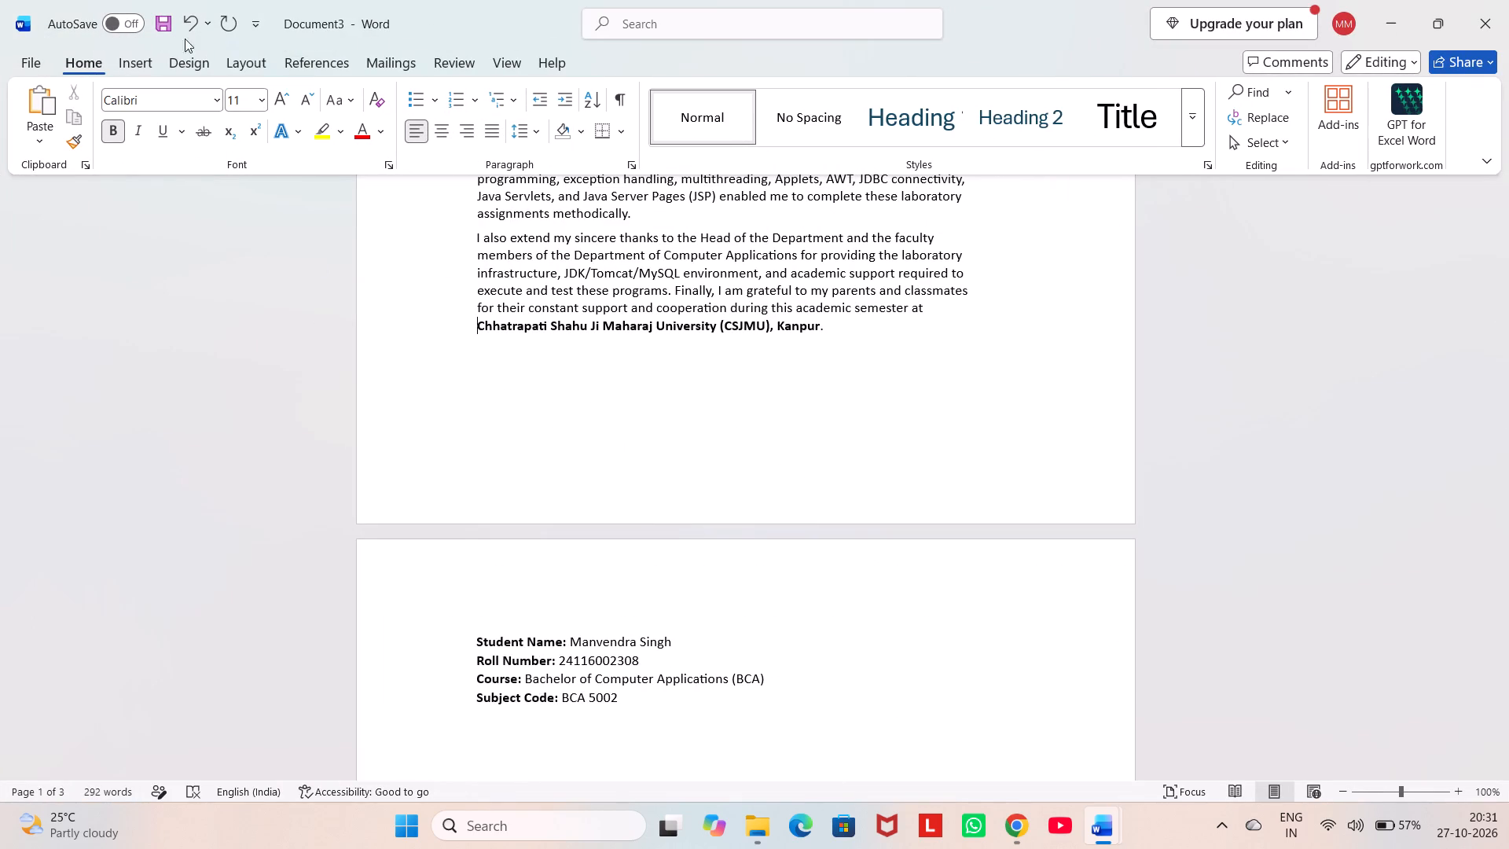
left_click(248, 64)
left_click(49, 96)
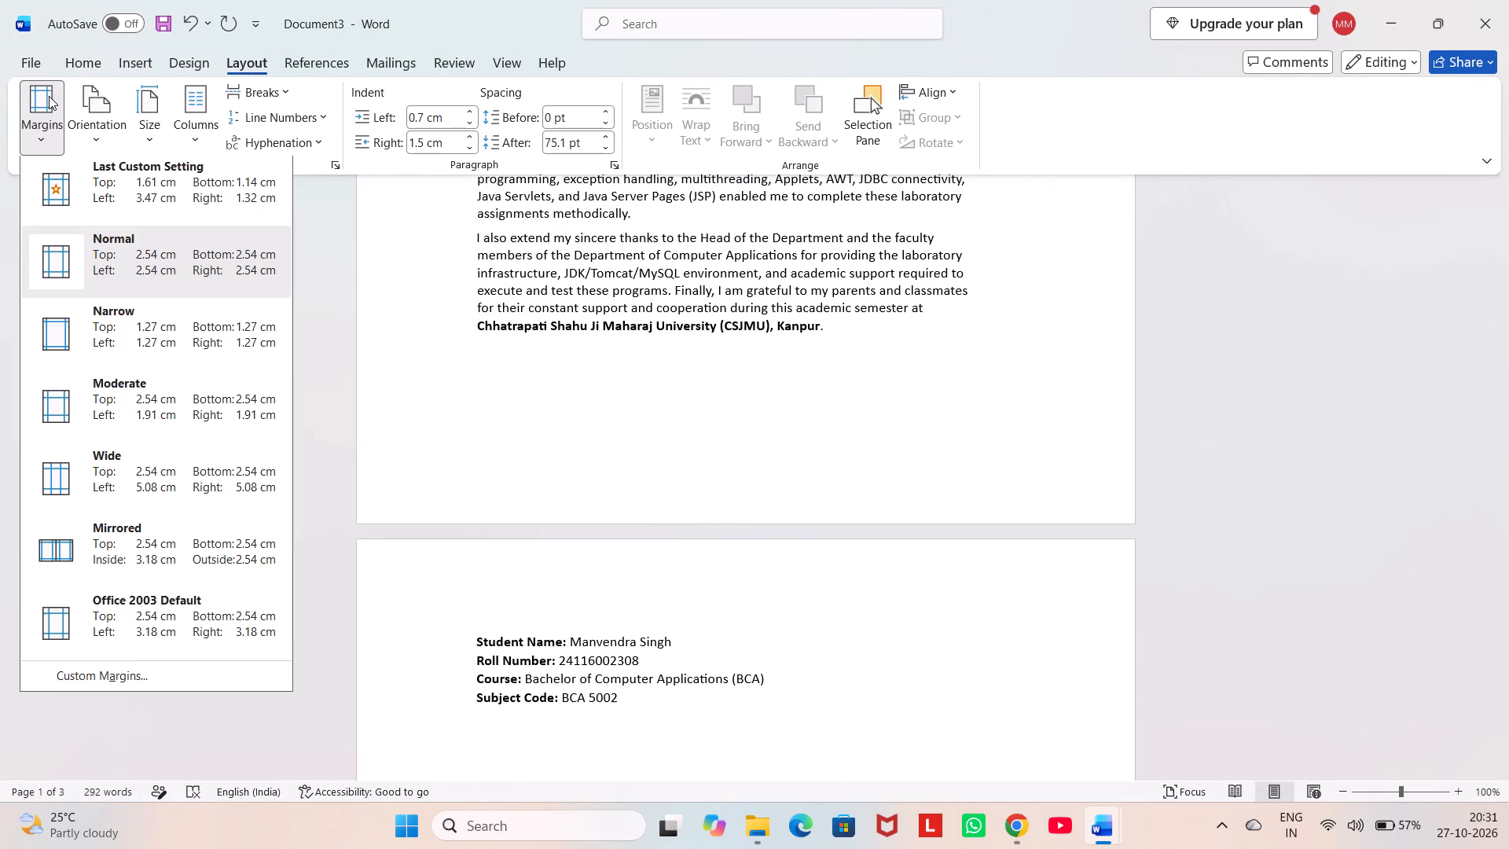
left_click(140, 323)
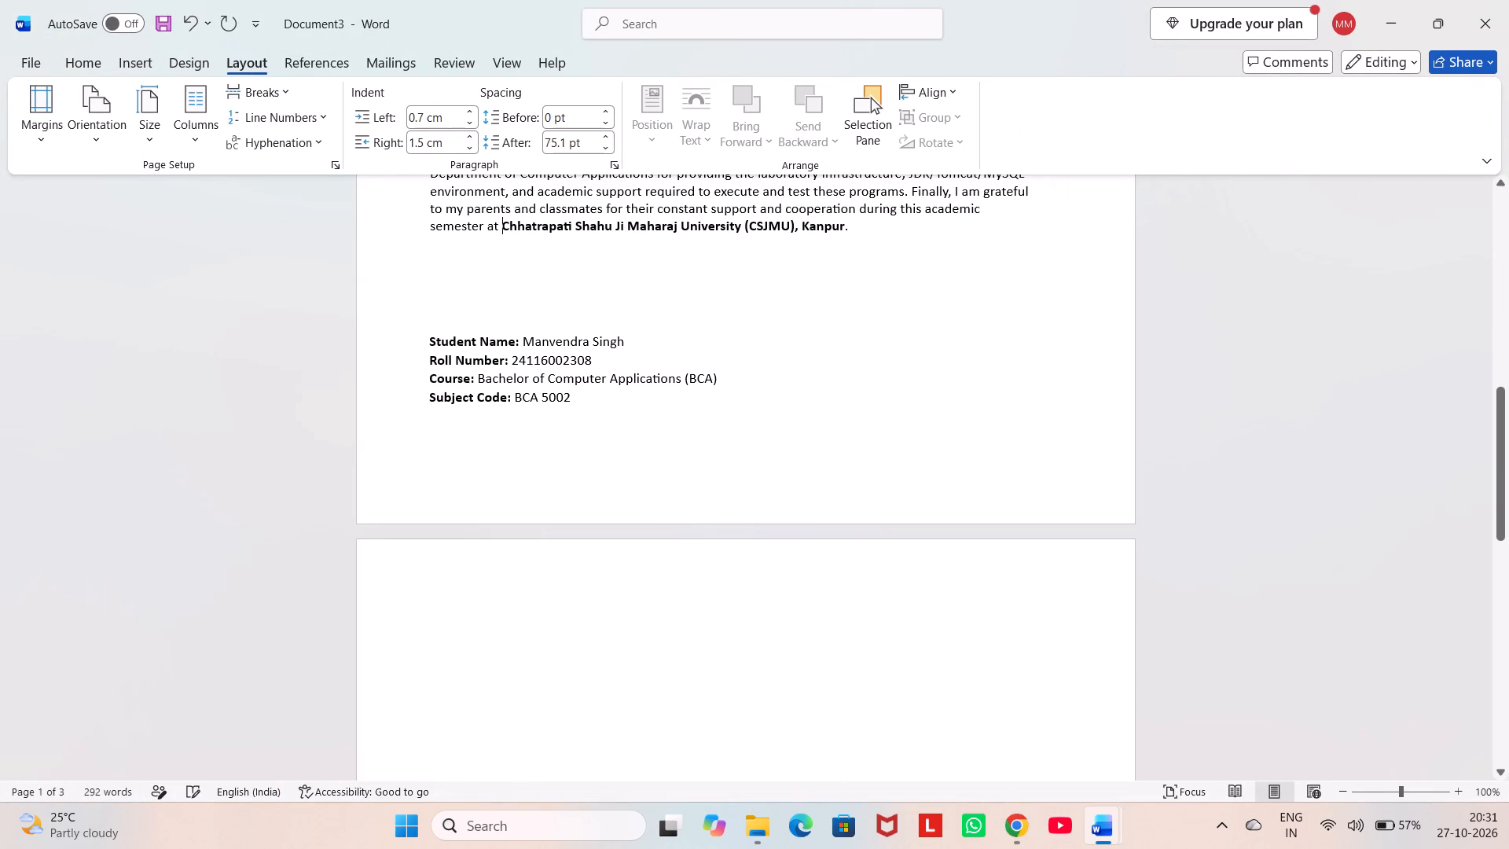
Add three blank lines between the certificate's signature block and the ACKNOWLEDGEMENT heading in the new document.
scroll(500, 376, "up", 1)
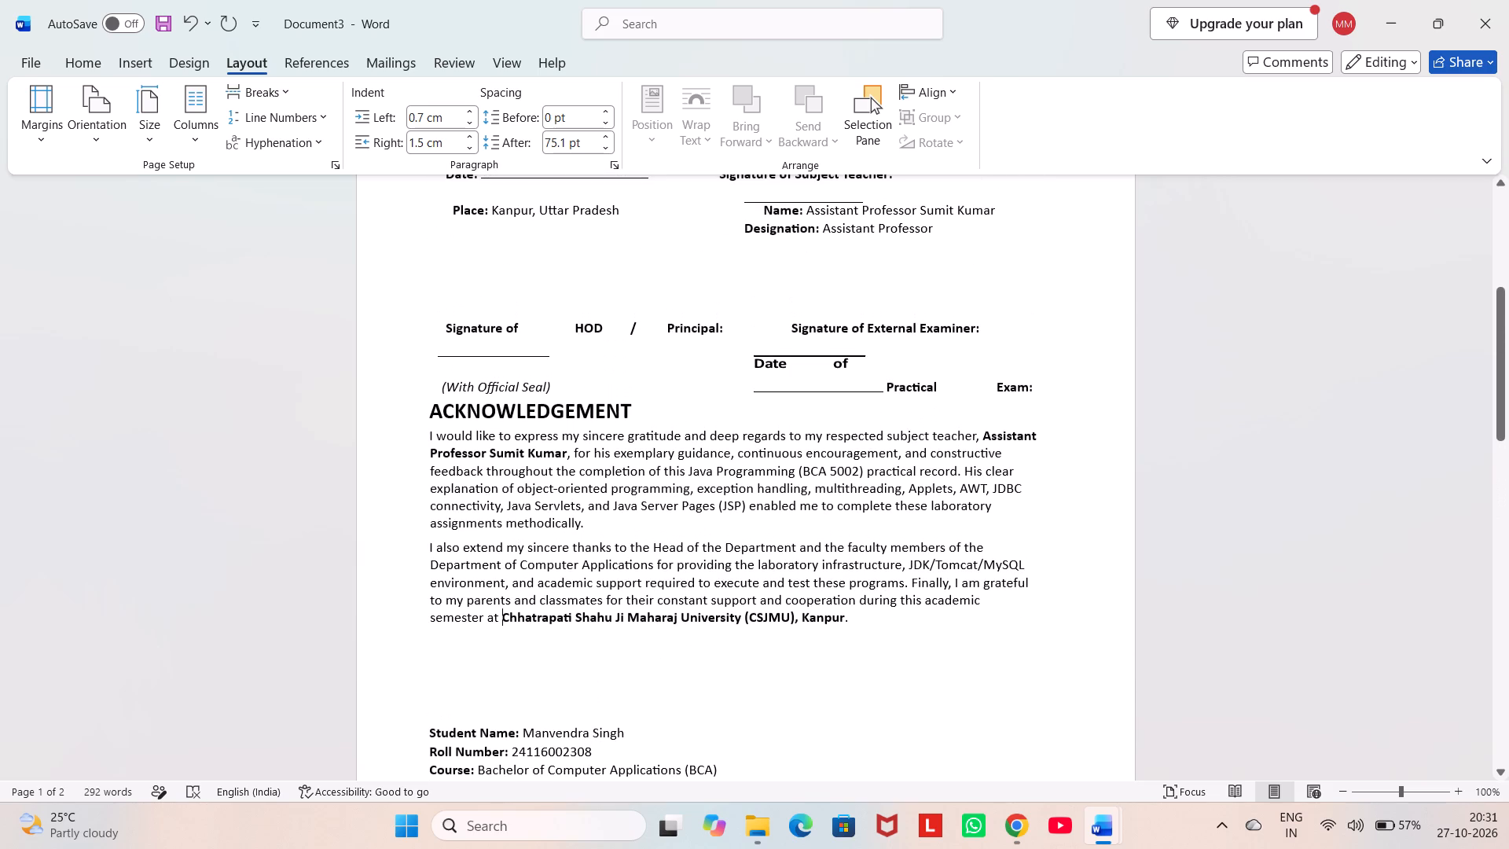
left_click(1045, 384)
key("Return")
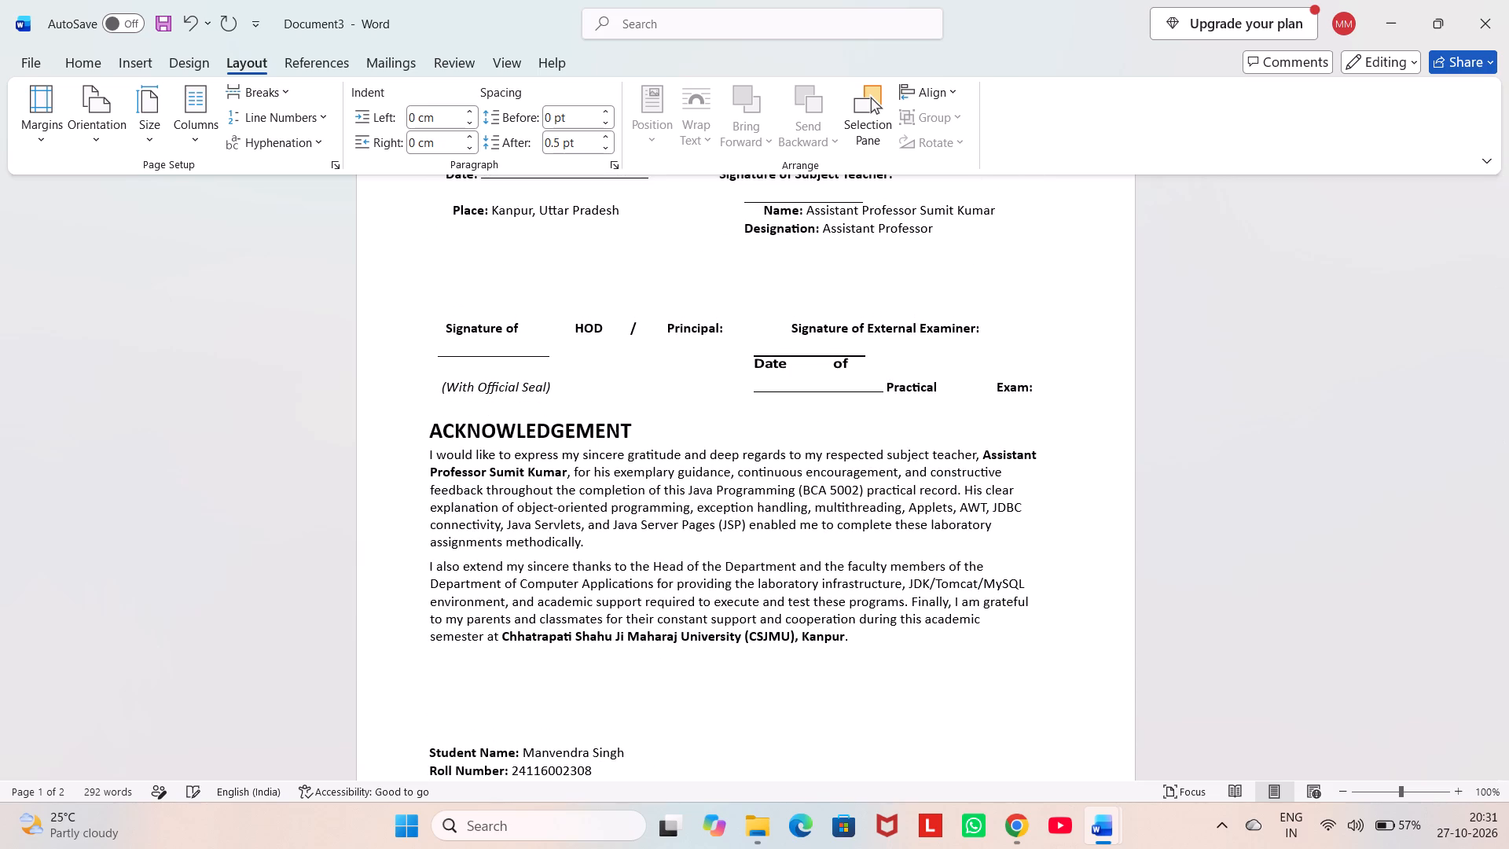
scroll(1121, 481, "down", 1)
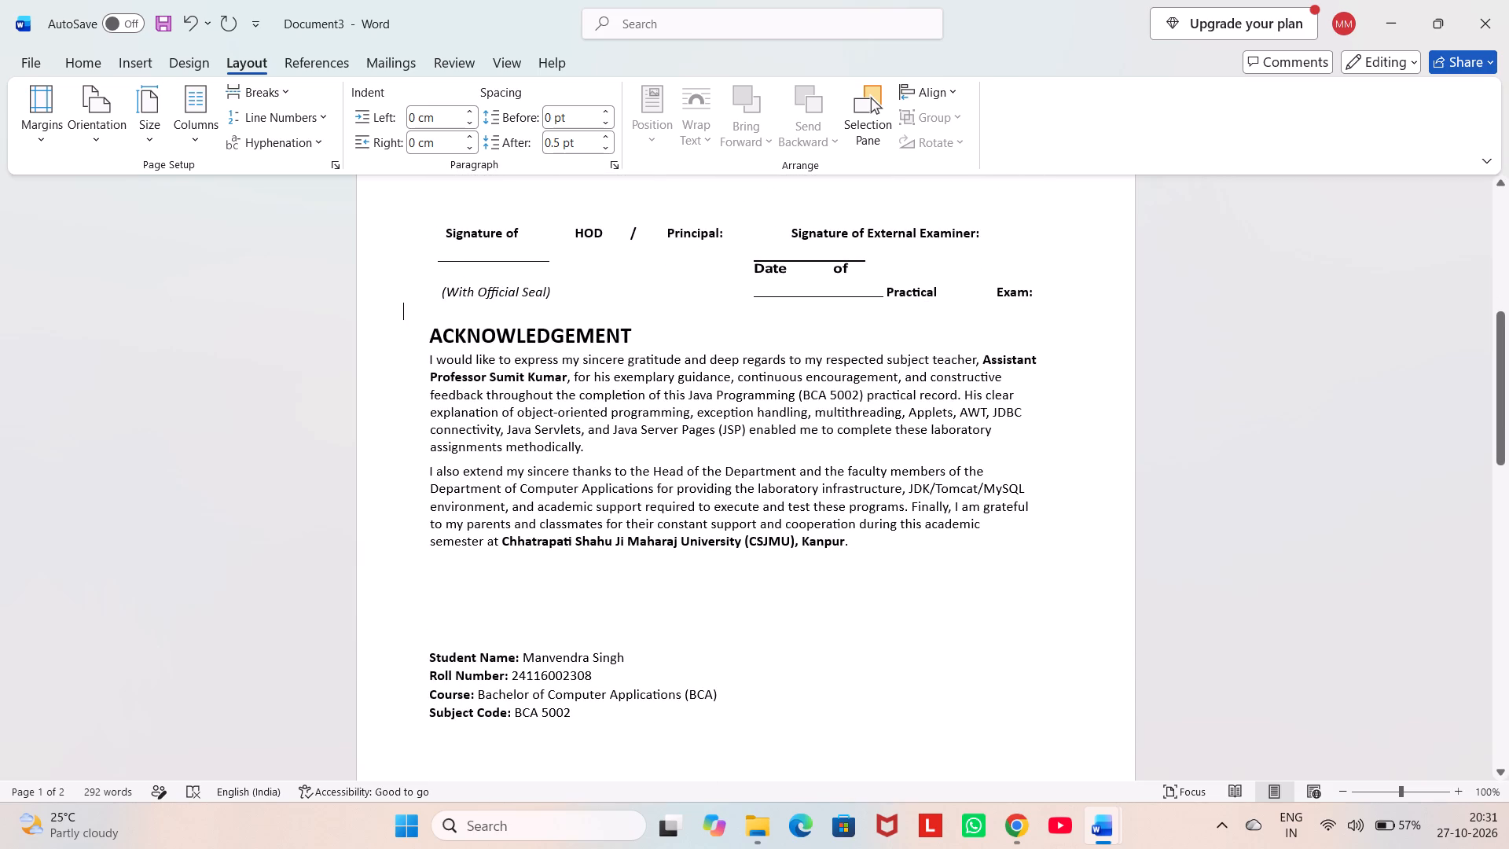
key("Return")
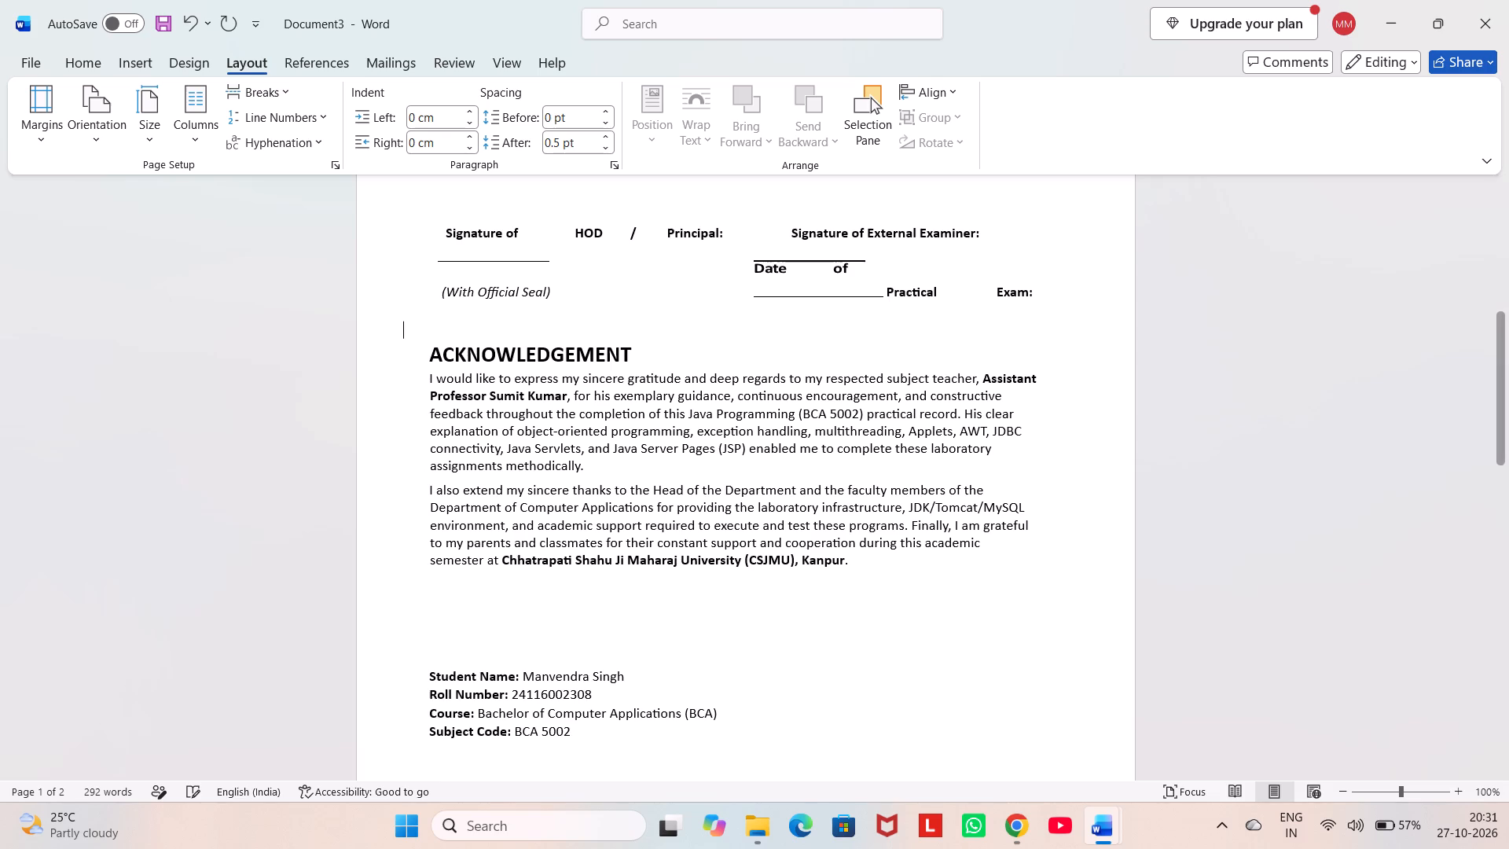
key("Return")
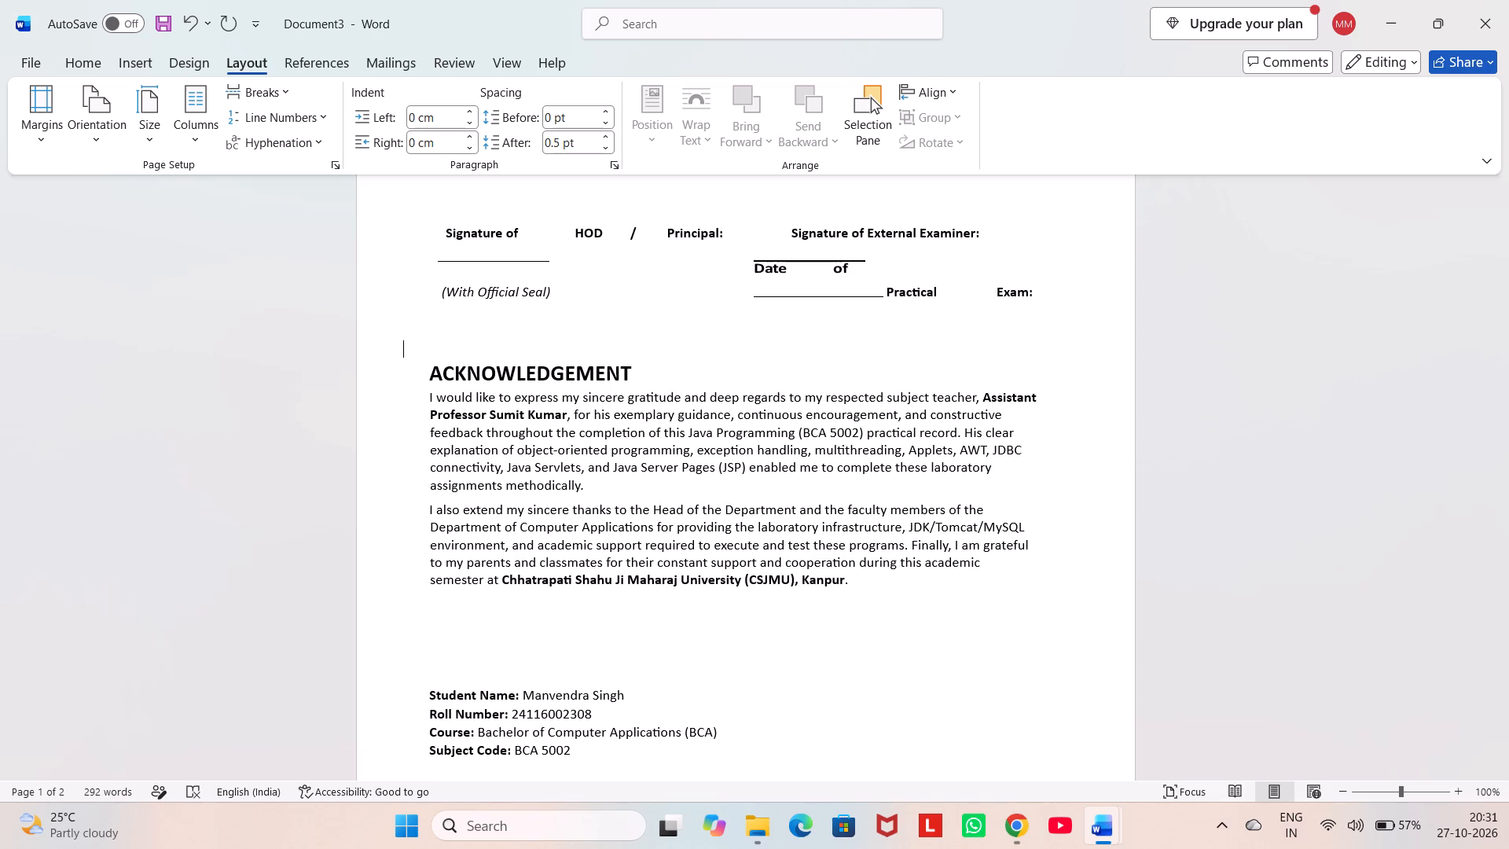
key("Return")
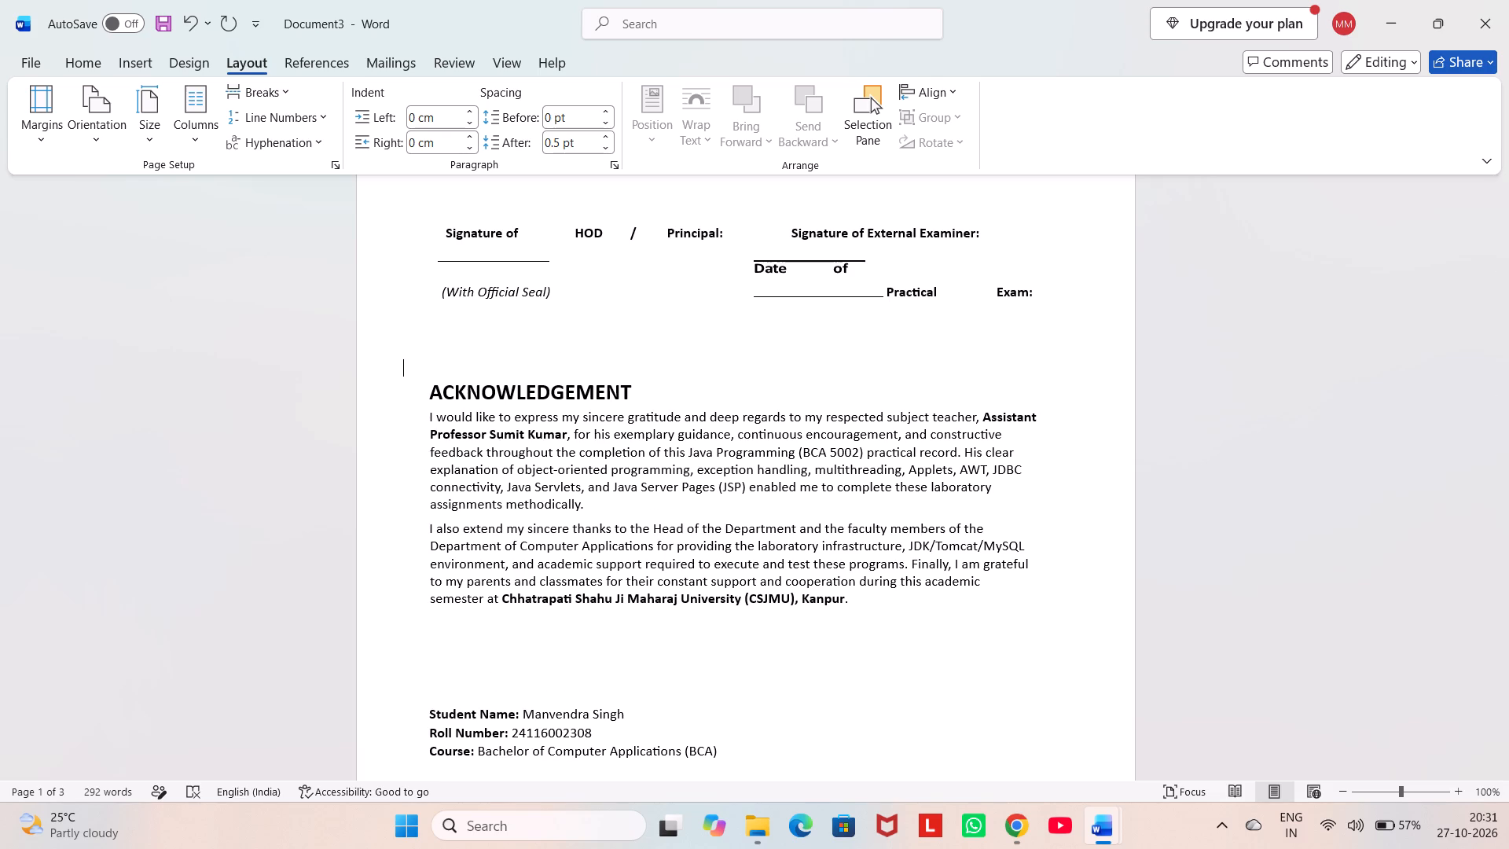
key("BackSpace")
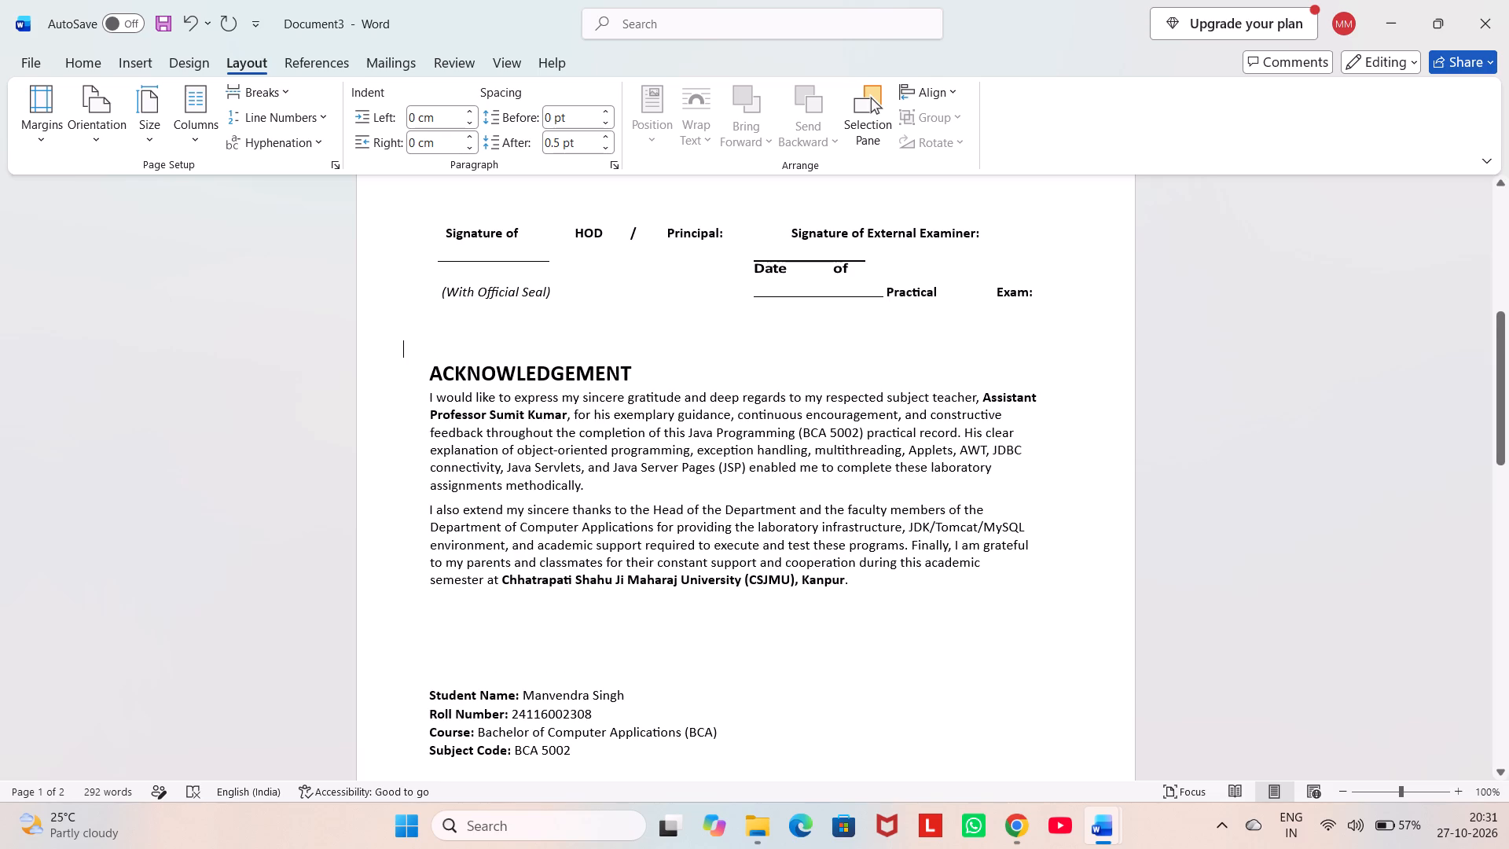
Compare the certificate layout in the original practical file with the new document, and return to the new document.
scroll(792, 402, "up", 2)
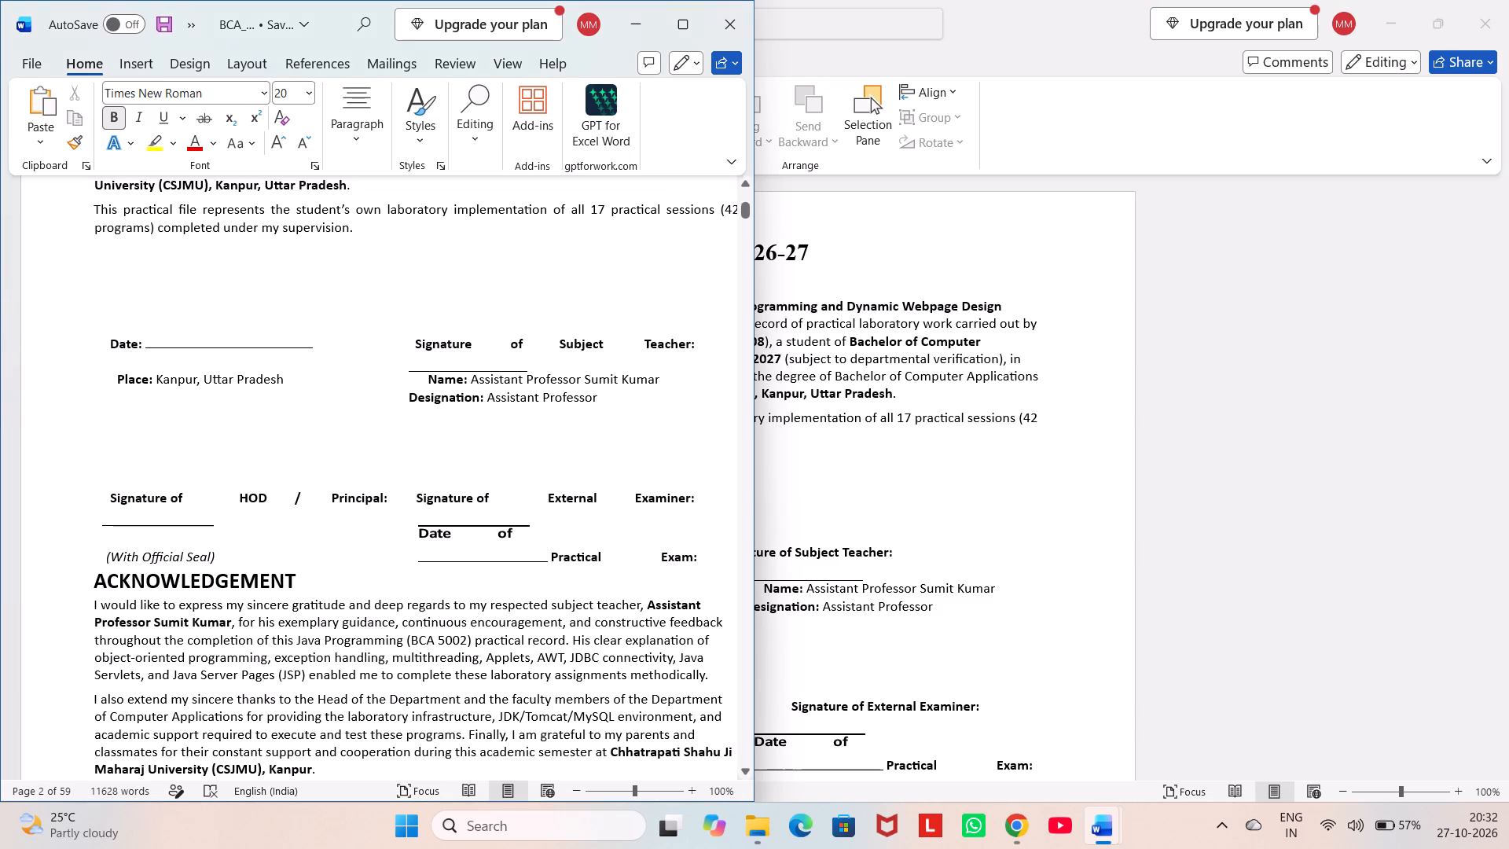
scroll(398, 300, "up", 3)
scroll(398, 300, "down", 1)
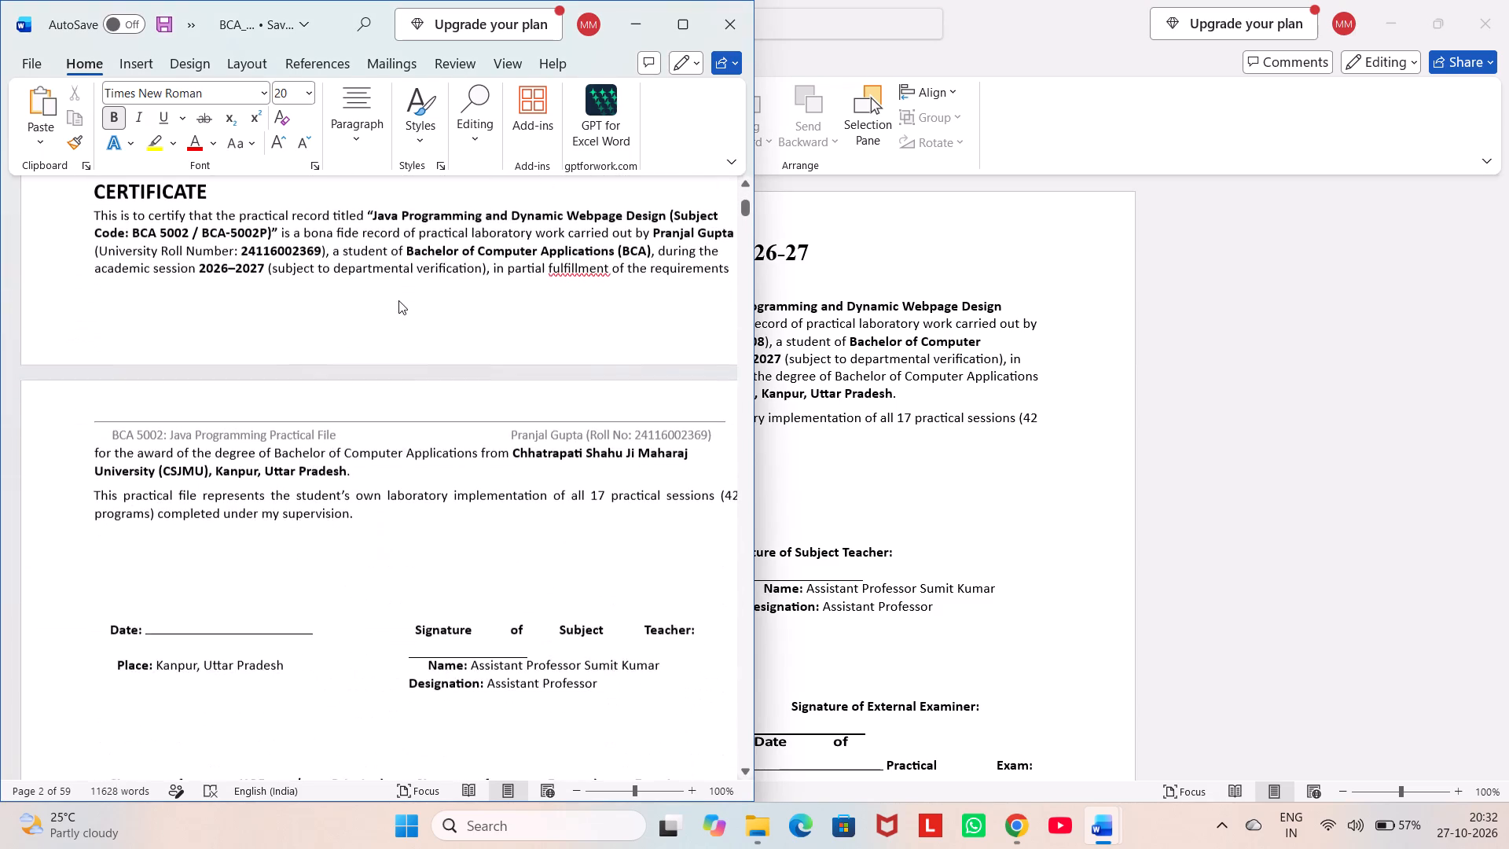
scroll(398, 300, "down", 1)
scroll(398, 300, "up", 1)
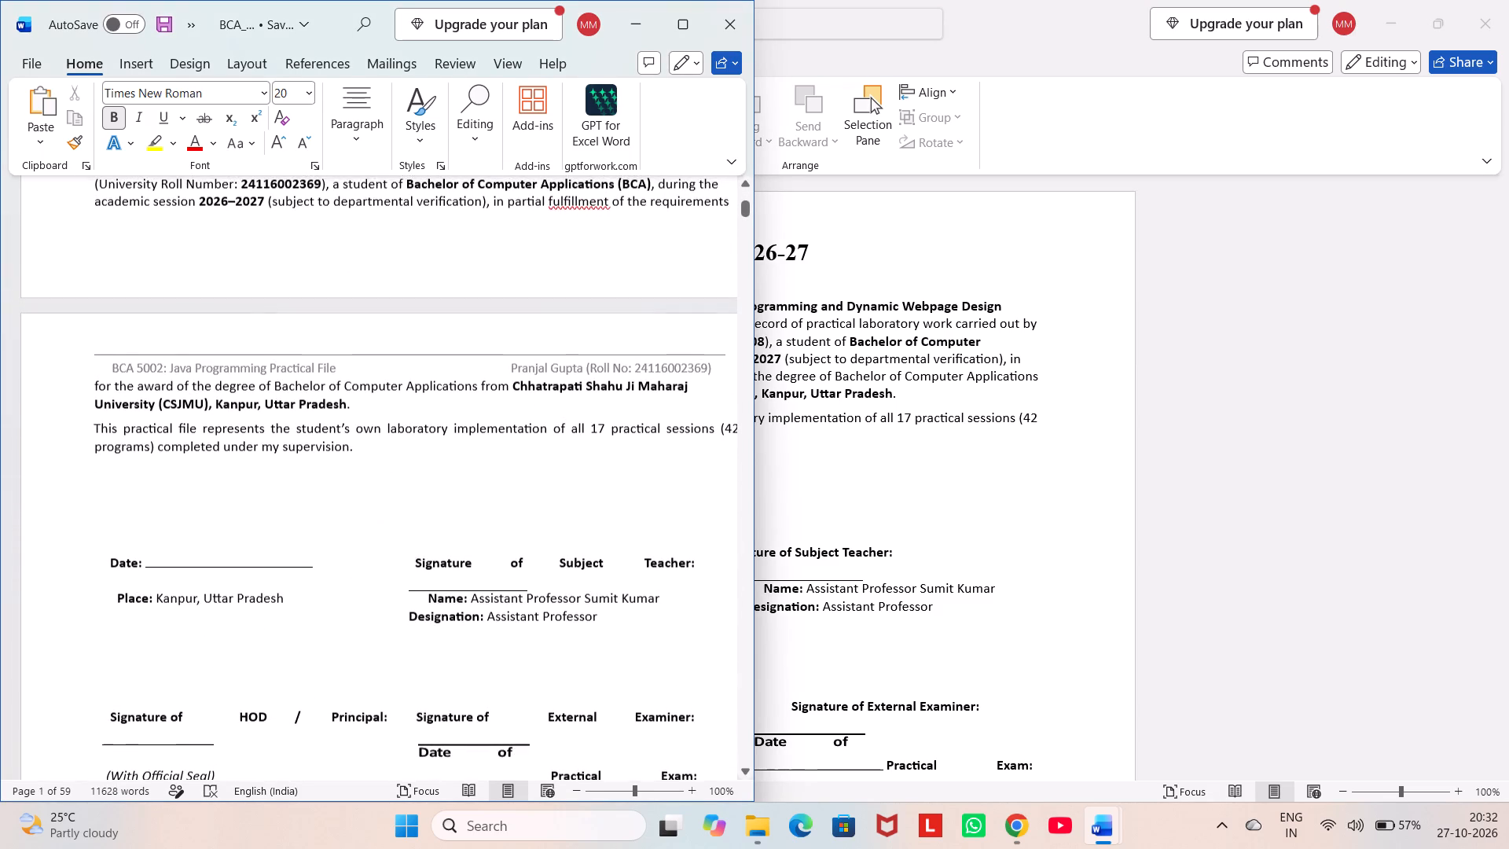
scroll(398, 300, "up", 1)
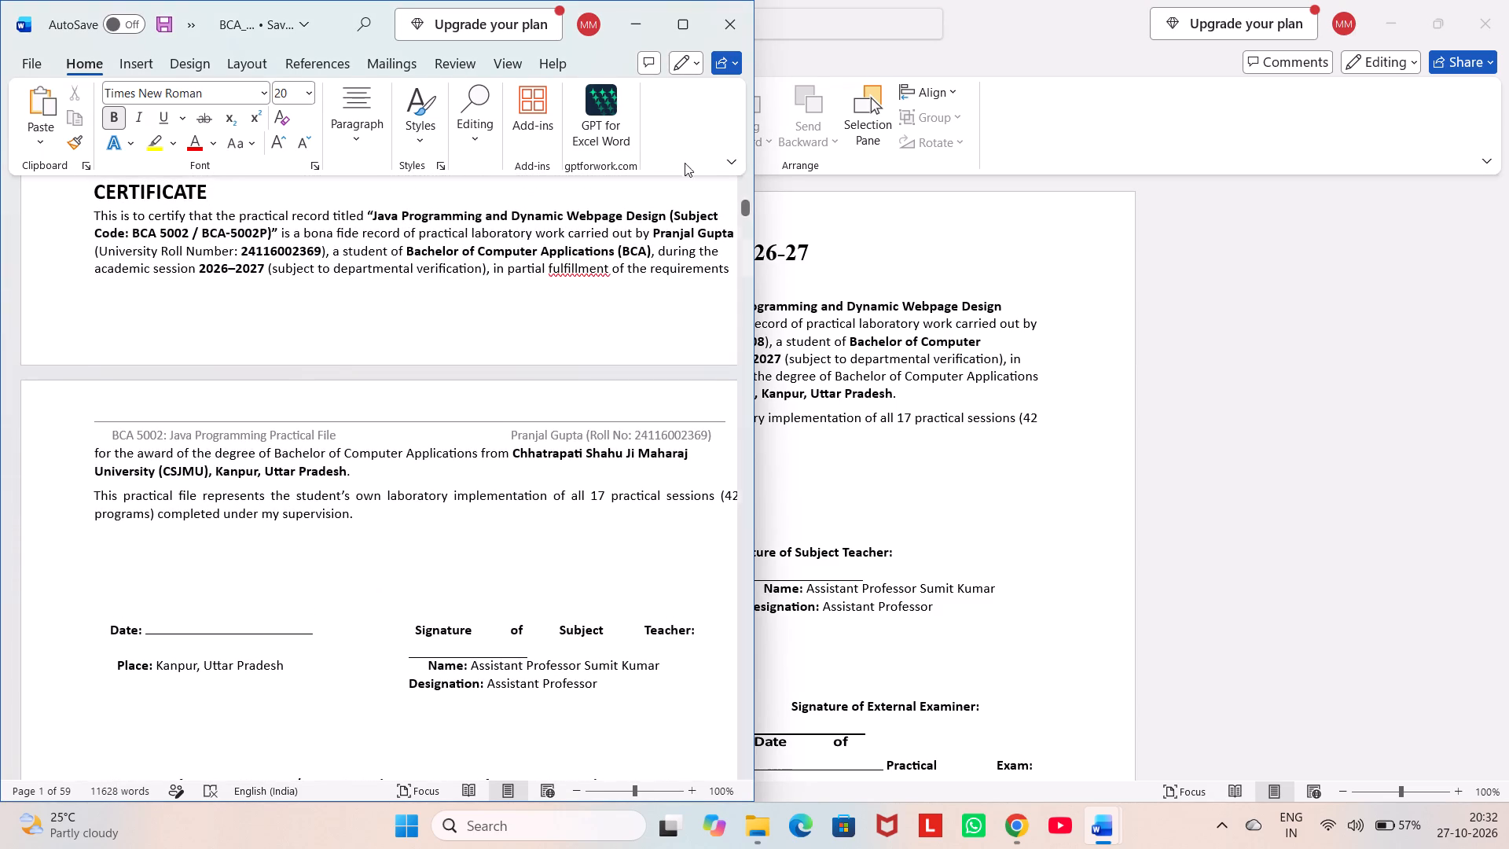
left_click(850, 350)
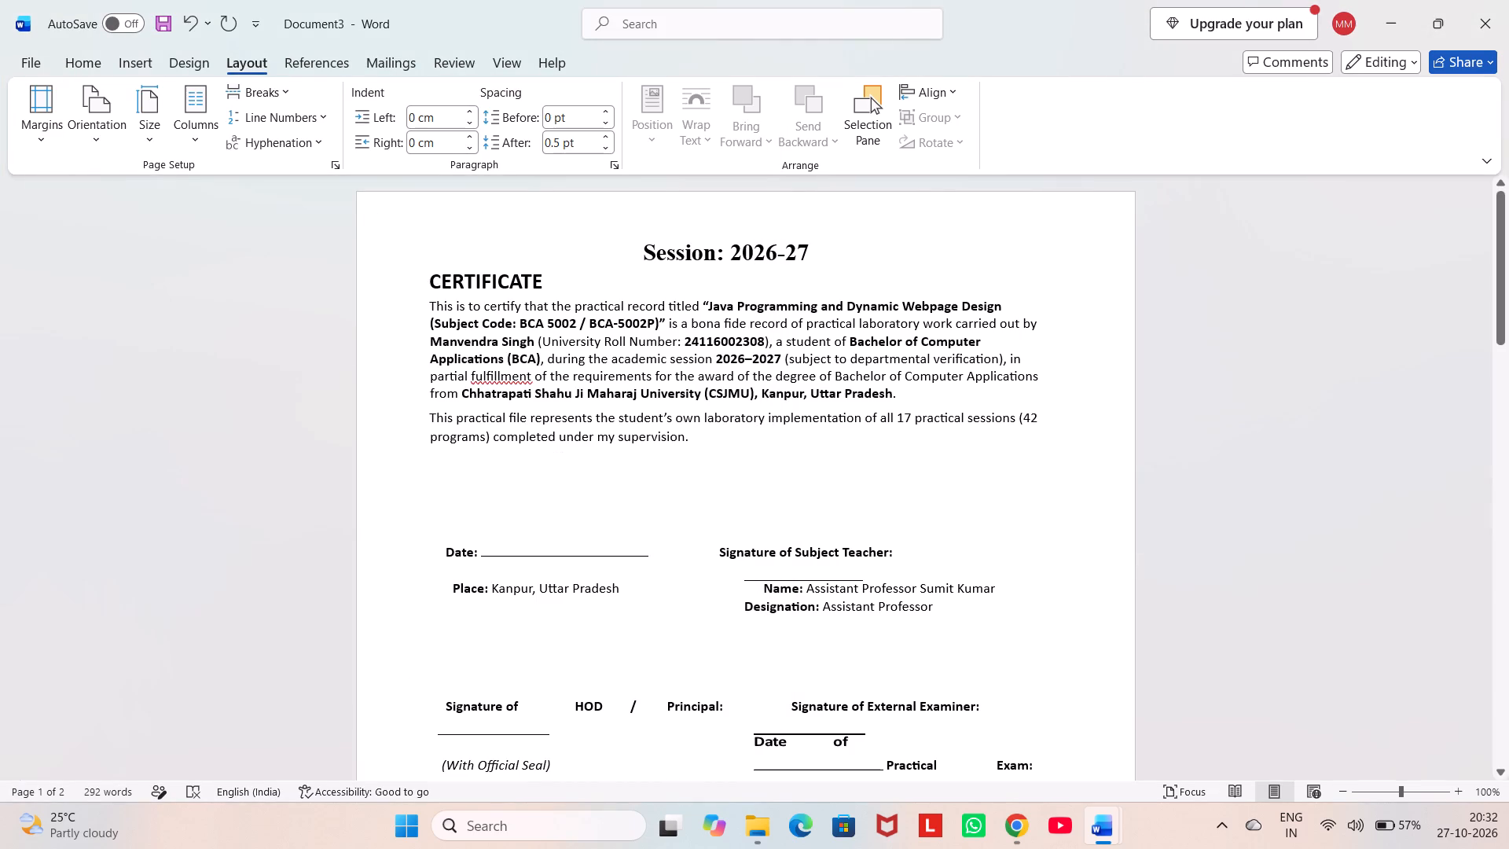
Retype the second "l" of "fulfillment" in the new document's certificate paragraph.
left_click(501, 377)
key("BackSpace")
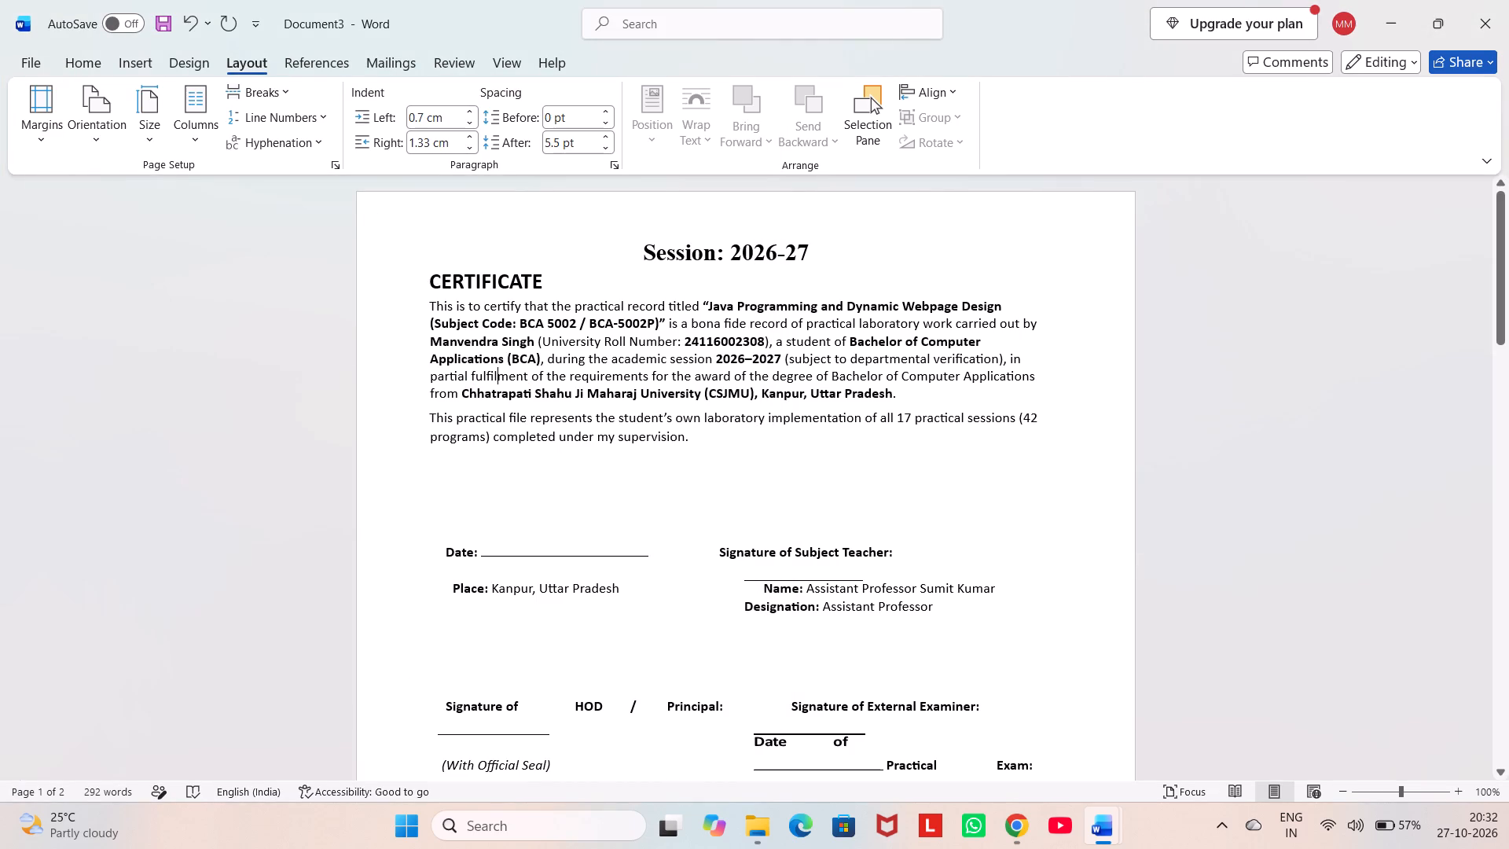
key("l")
Check the certificate and acknowledgement layout, and save the new document as "cert file" in the OneDrive Documents folder.
scroll(778, 379, "down", 2)
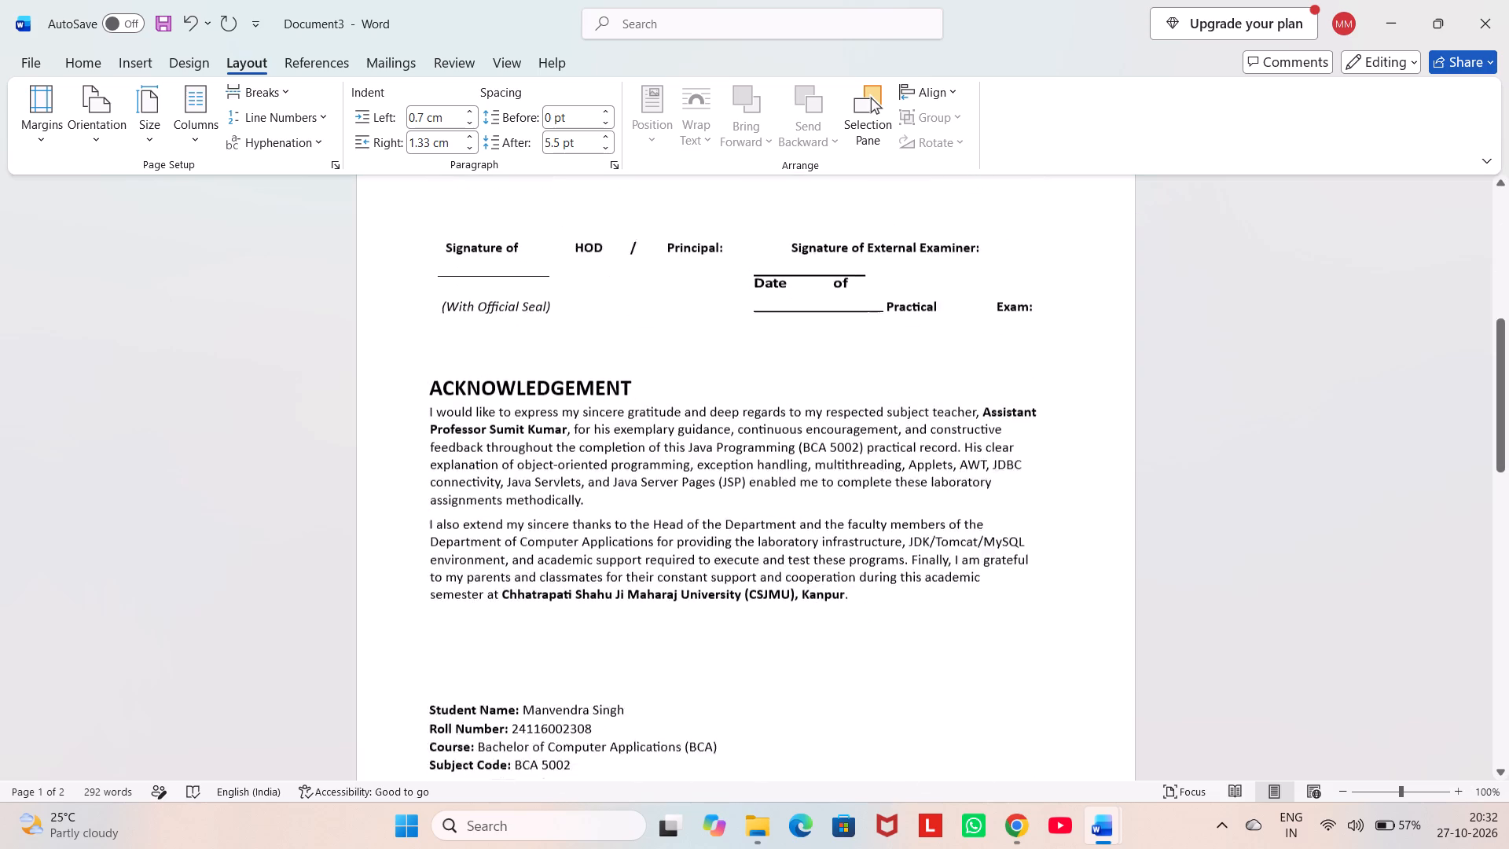
scroll(778, 379, "down", 5)
scroll(778, 379, "up", 8)
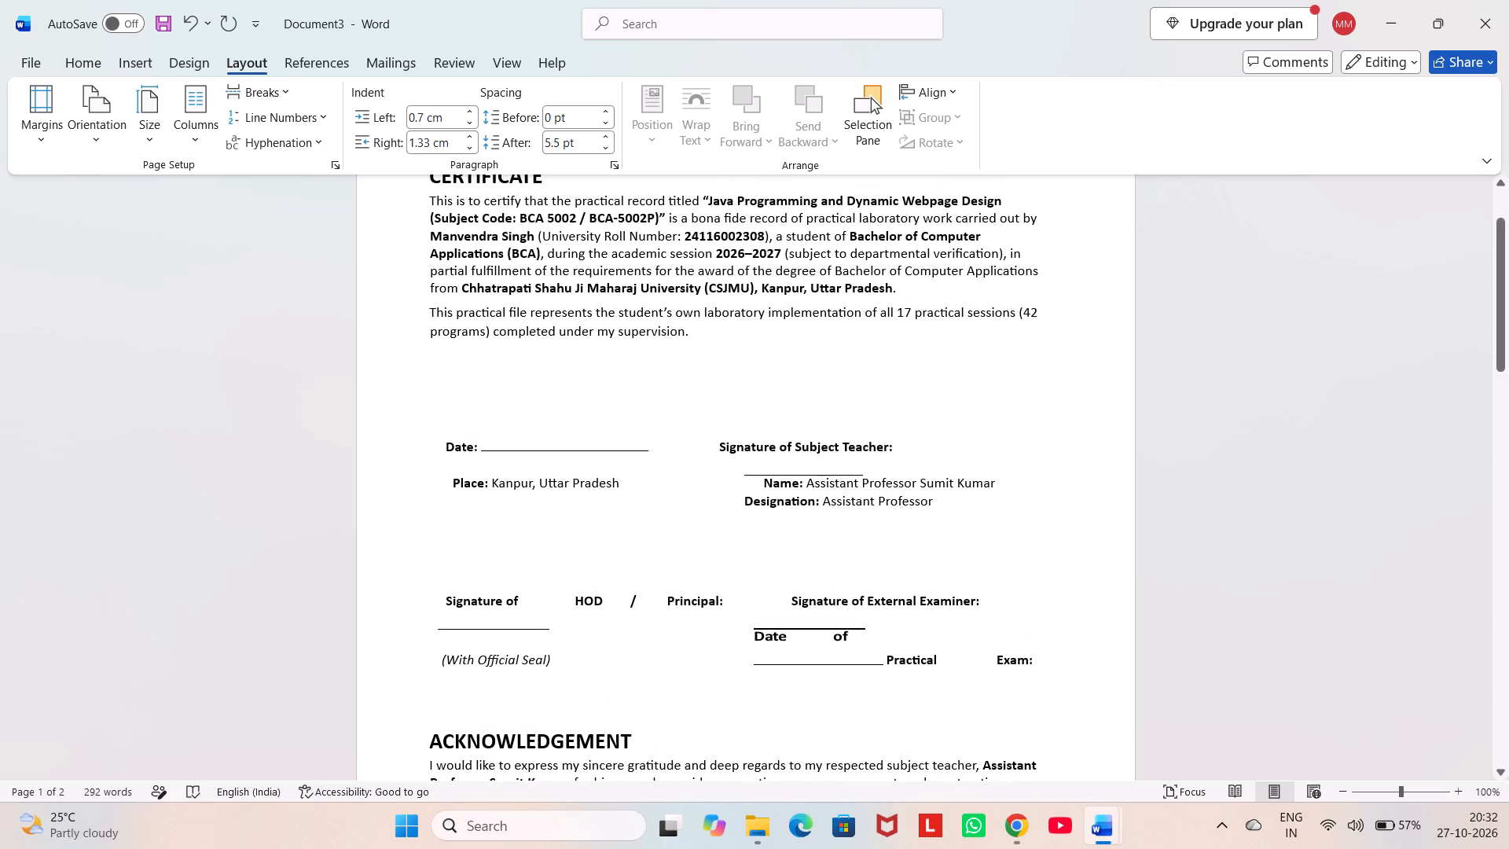
key("ctrl+s")
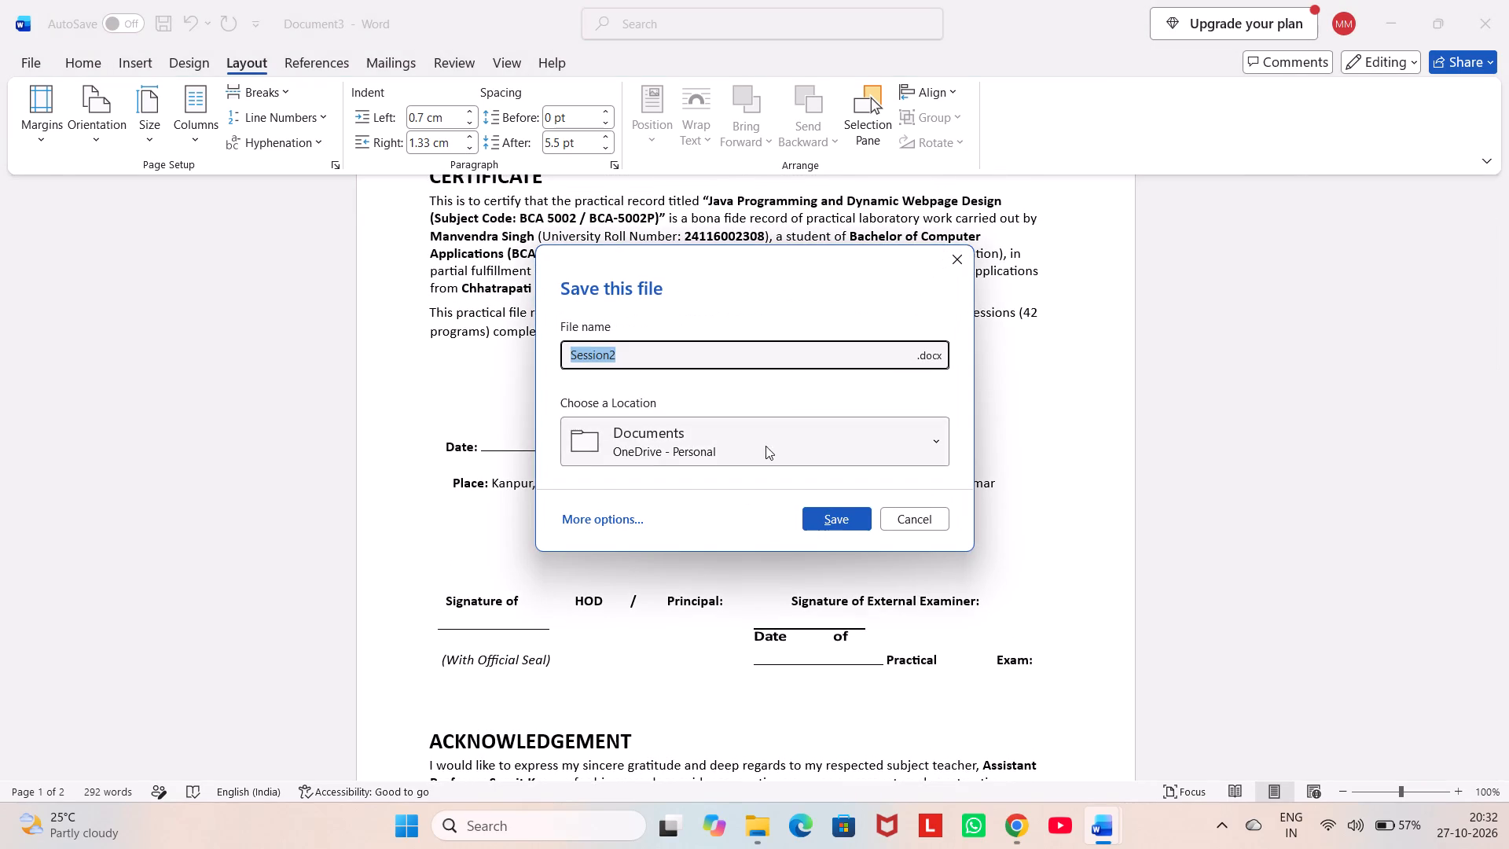
key("BackSpace")
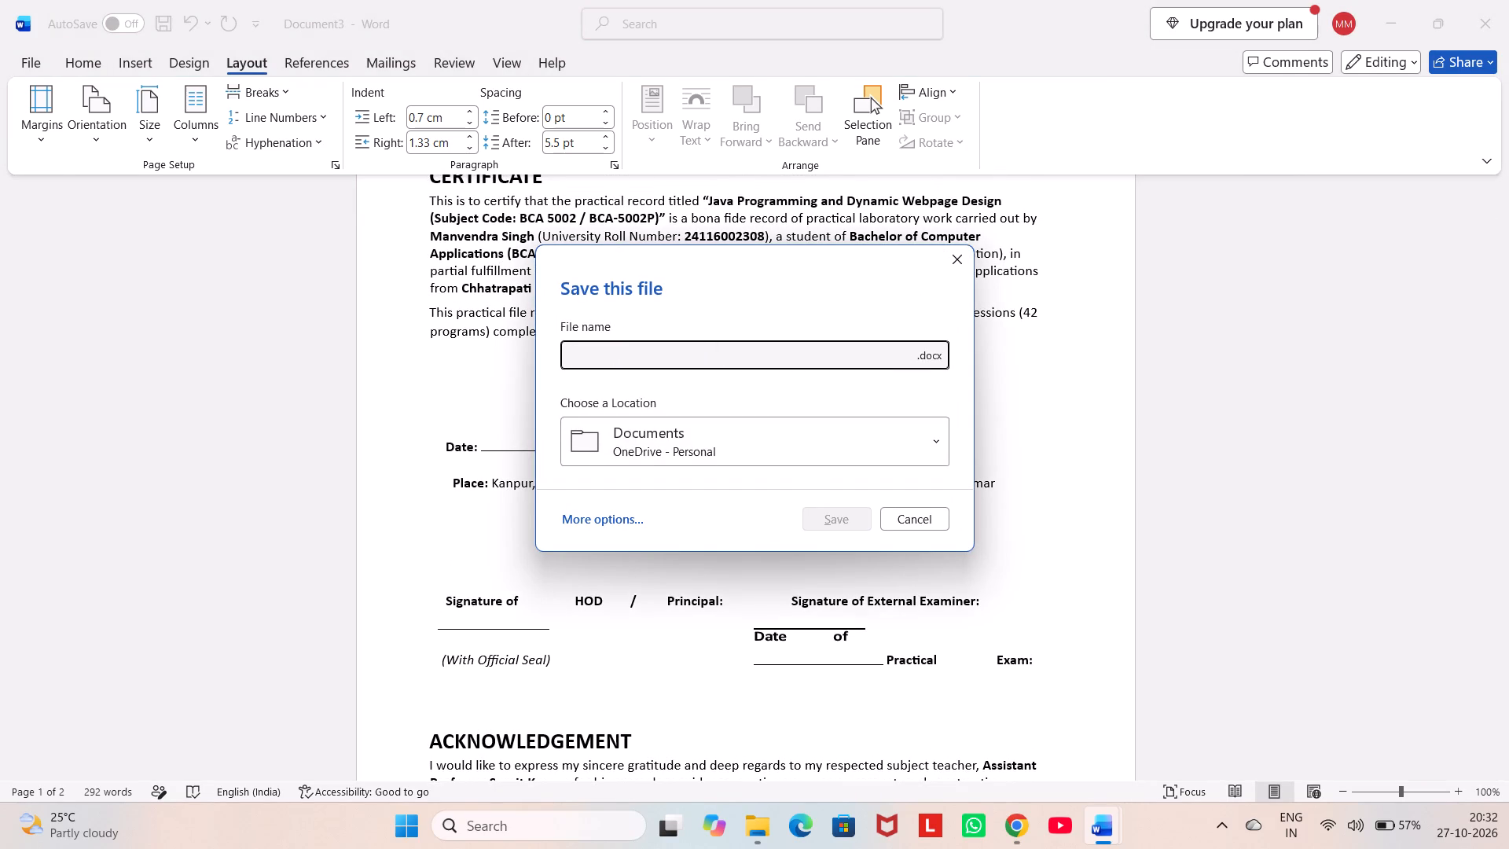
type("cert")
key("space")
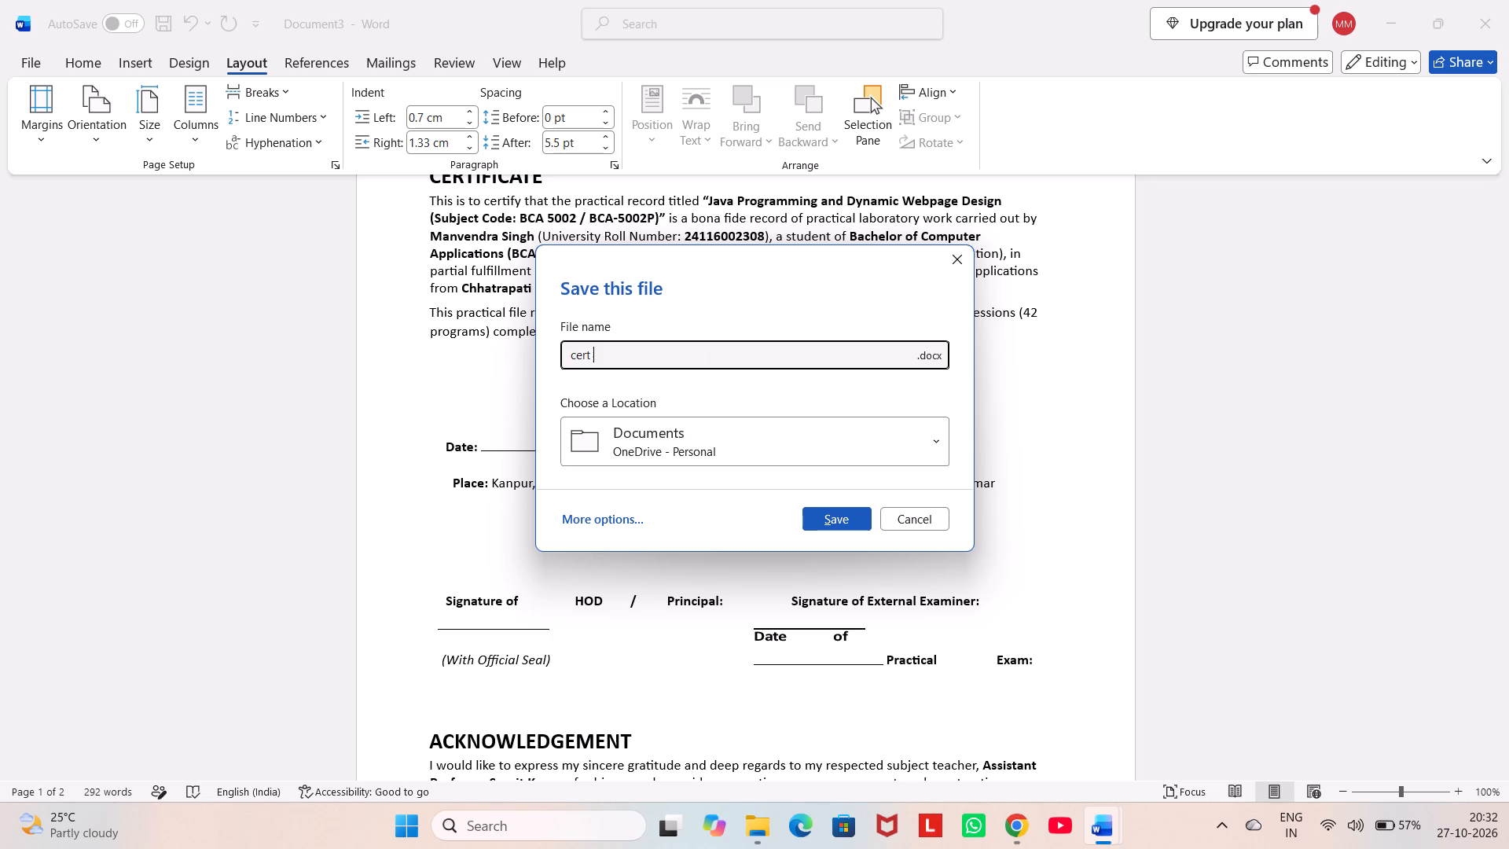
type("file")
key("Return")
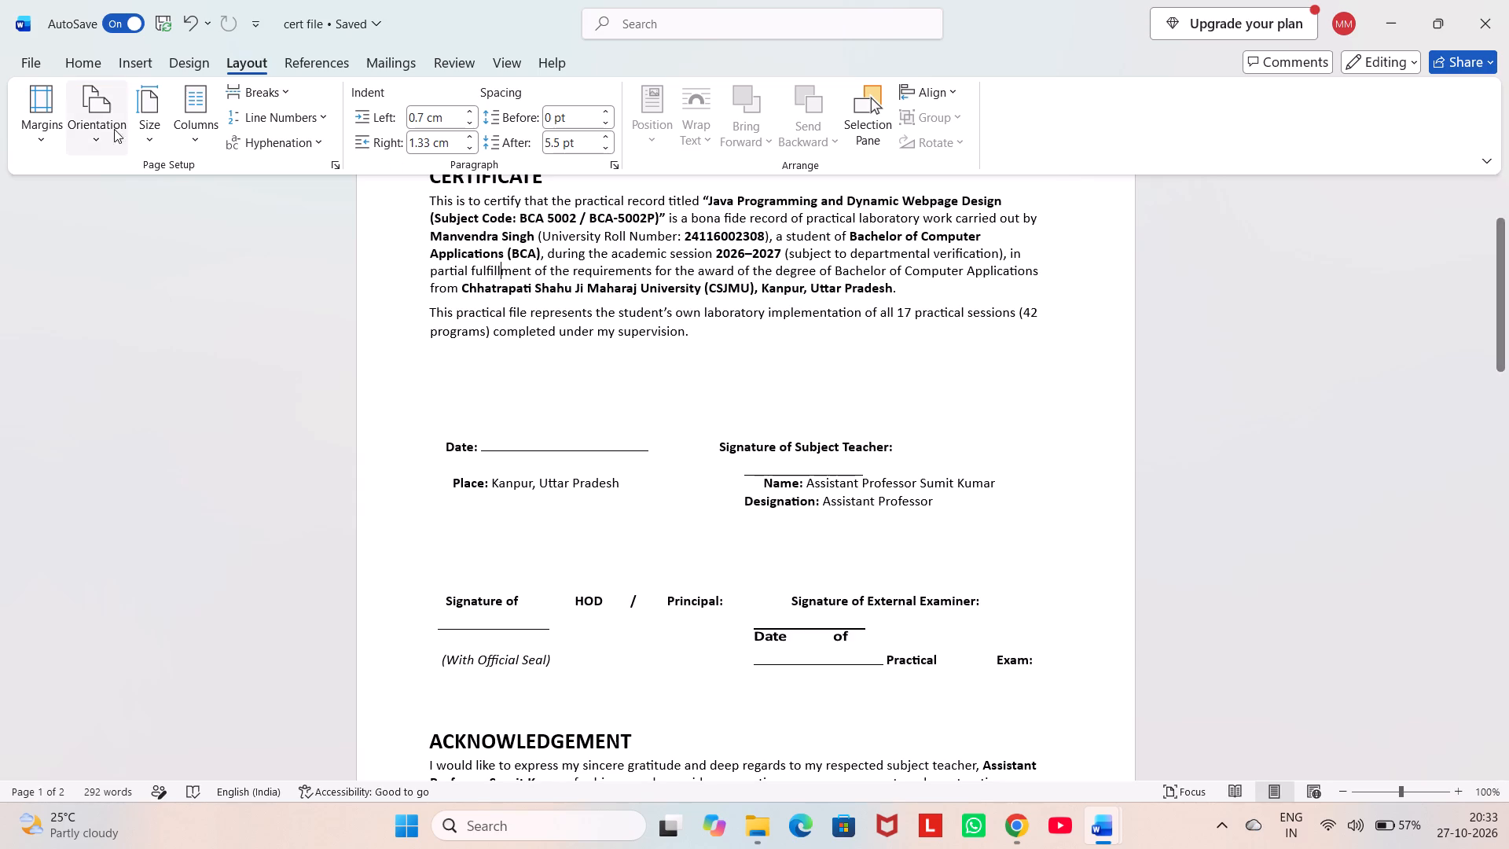
Save a copy of the document as "cert file" in this PC's Documents folder, replacing the existing file.
left_click(92, 61)
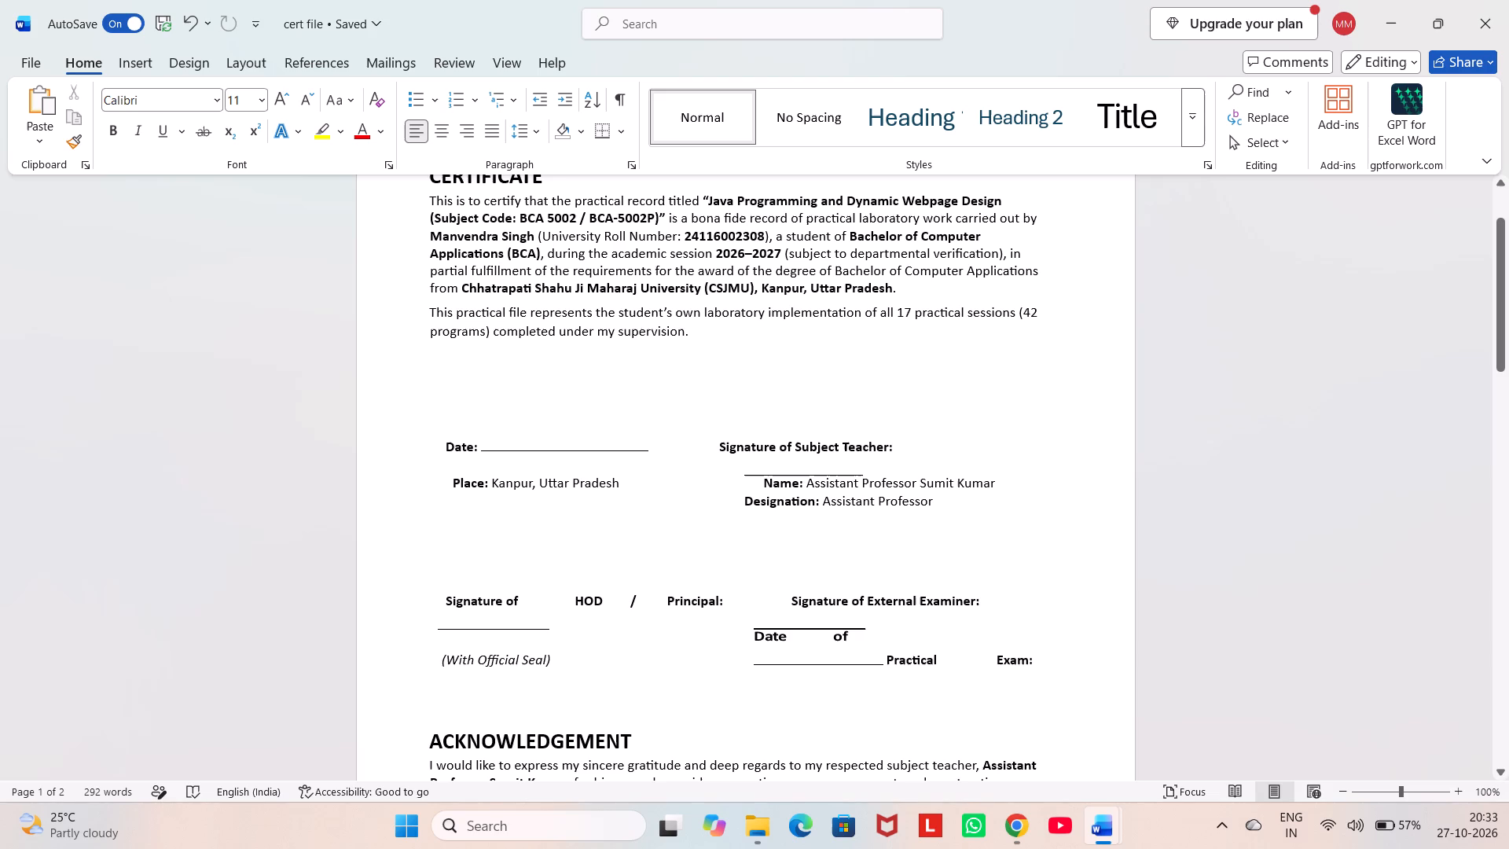
key("ctrl+s")
left_click(33, 70)
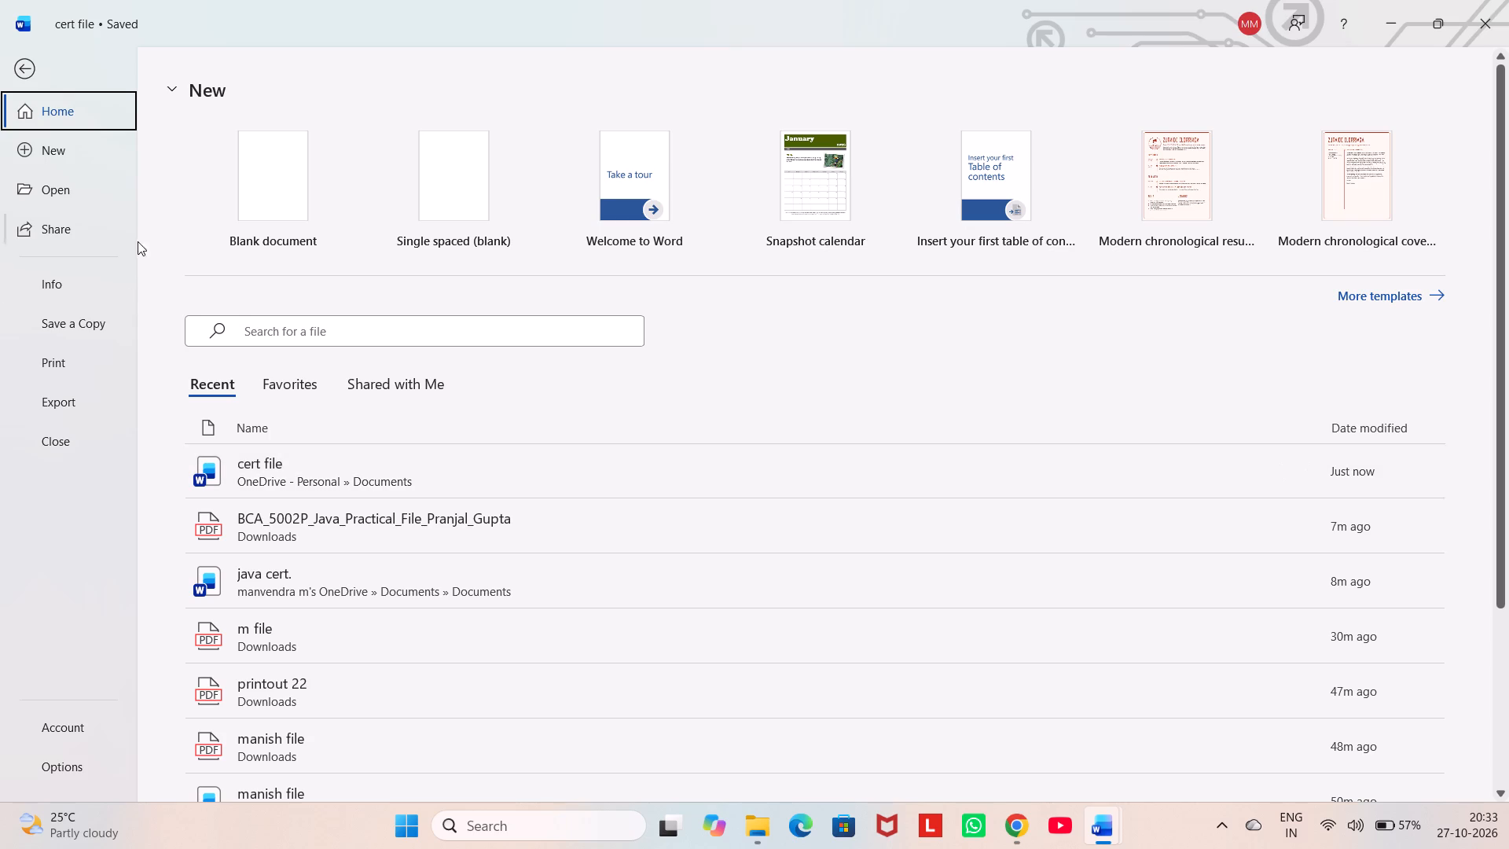
left_click(755, 821)
left_click(83, 321)
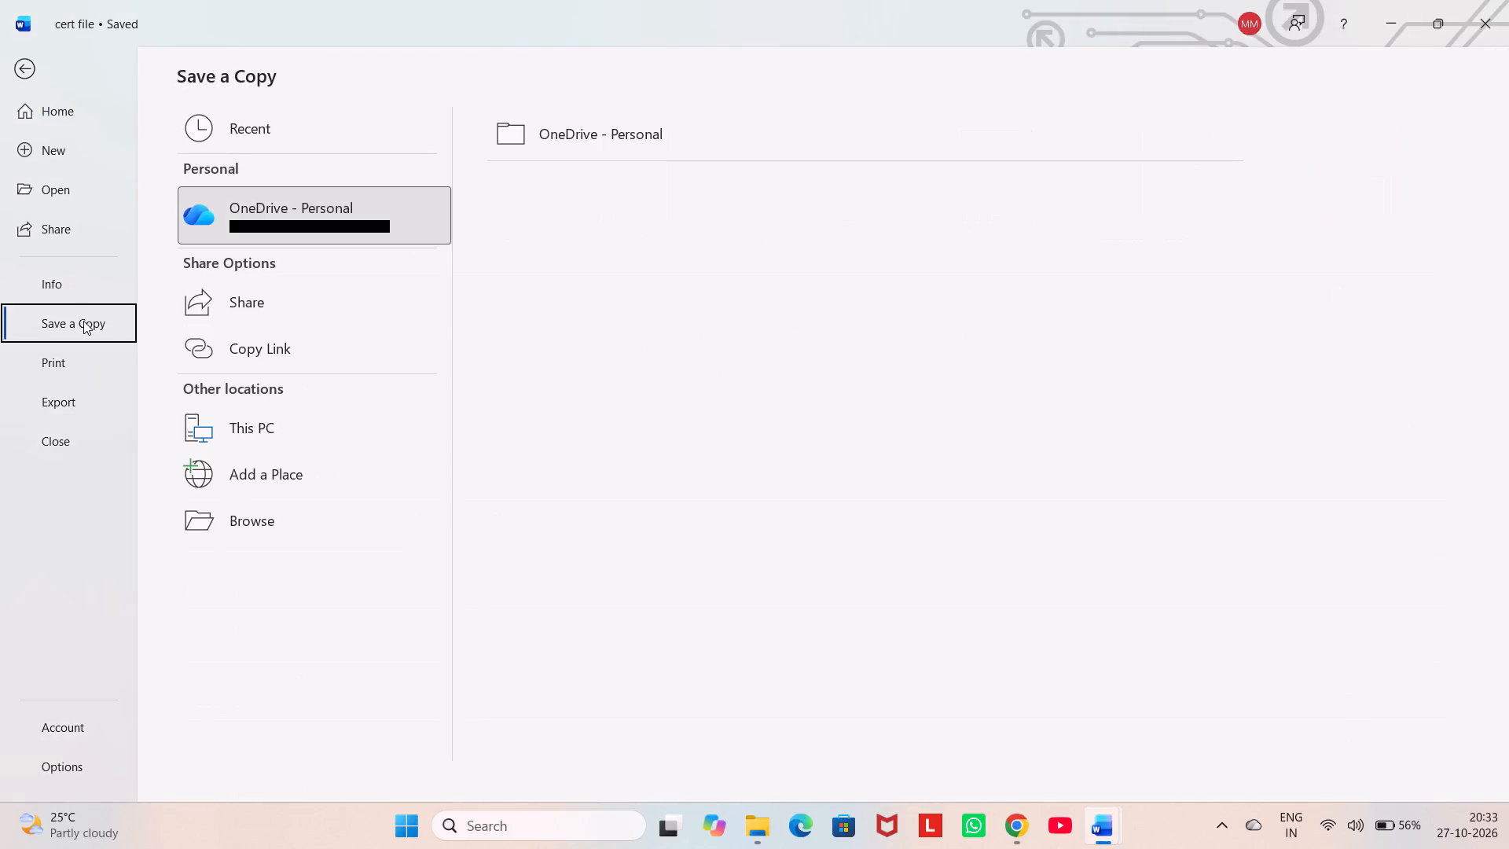
left_click(289, 427)
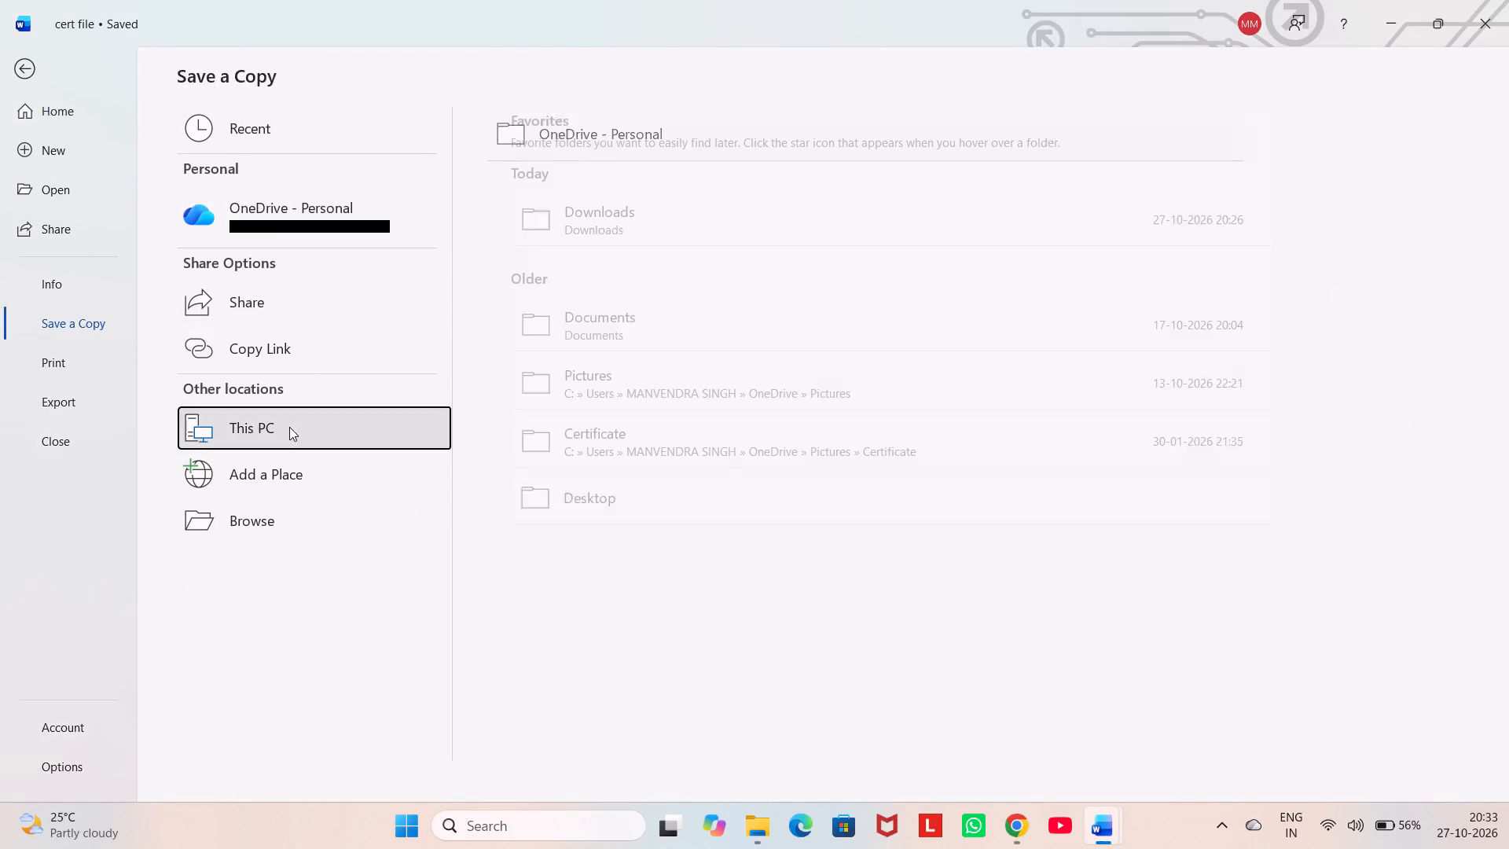
left_click(628, 324)
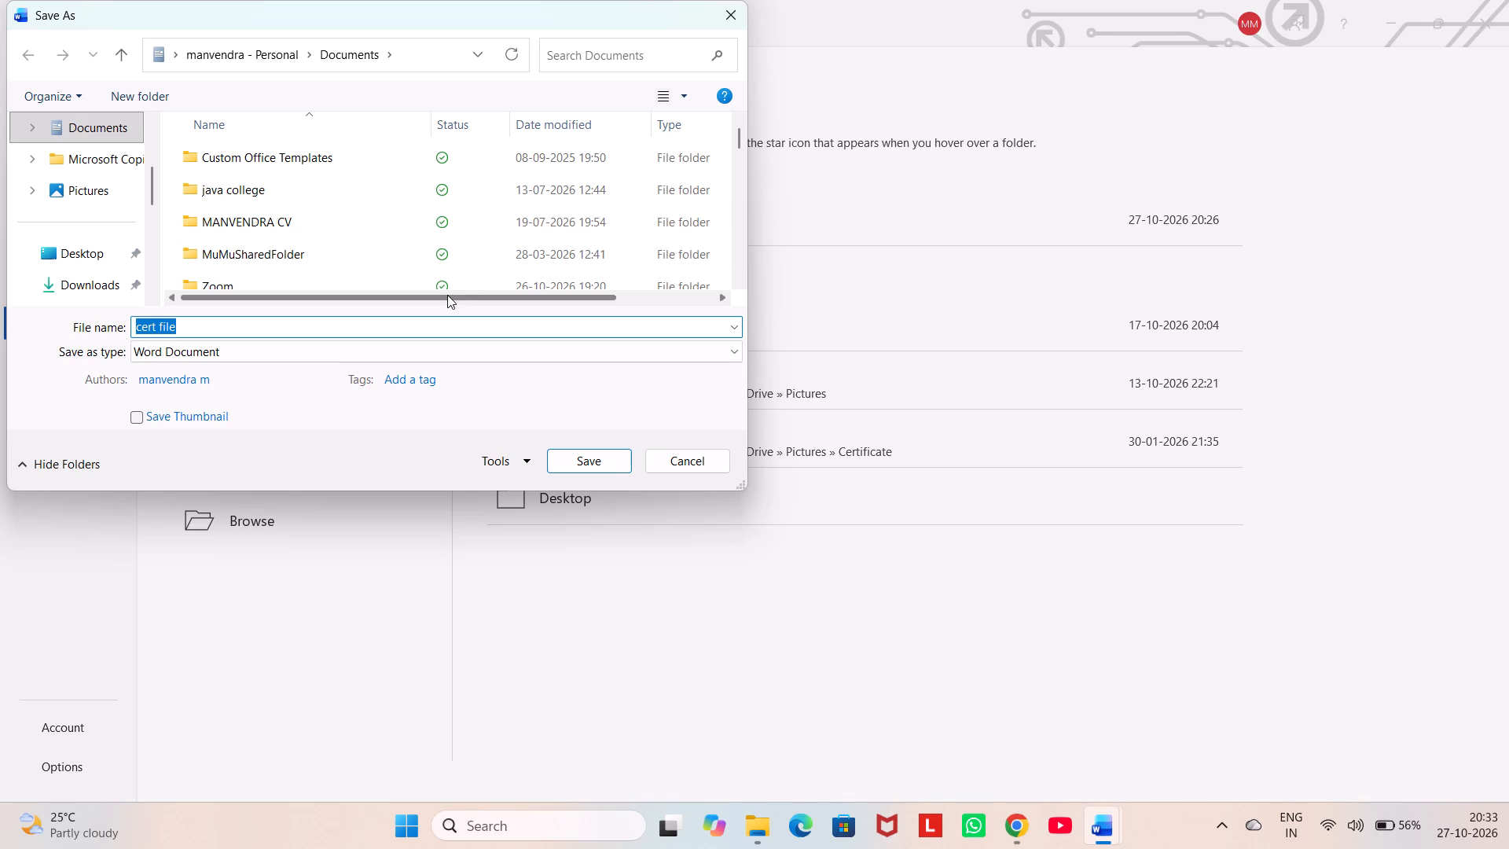
key("Return")
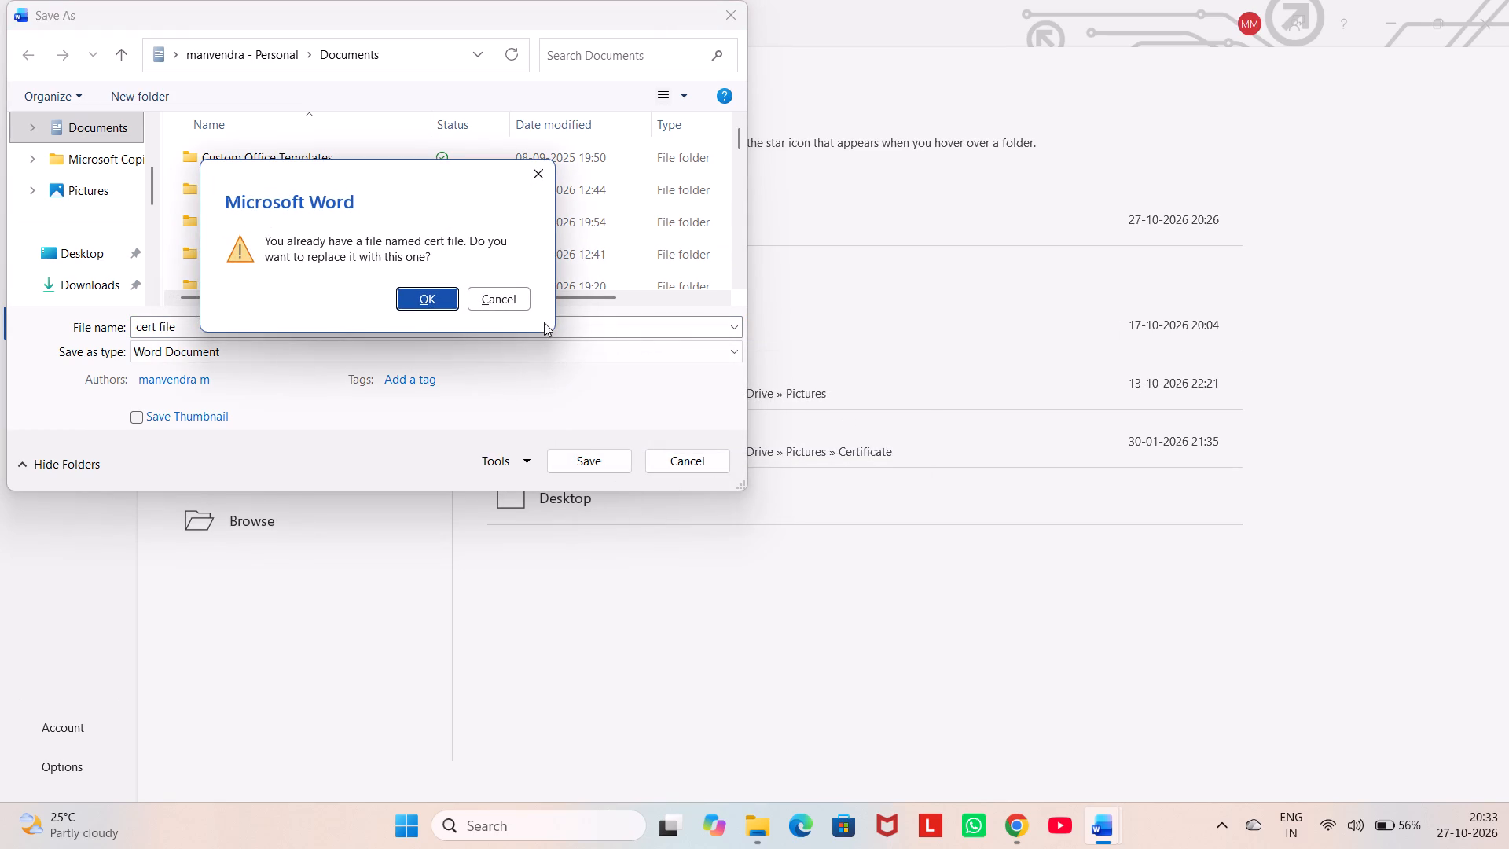
left_click(418, 295)
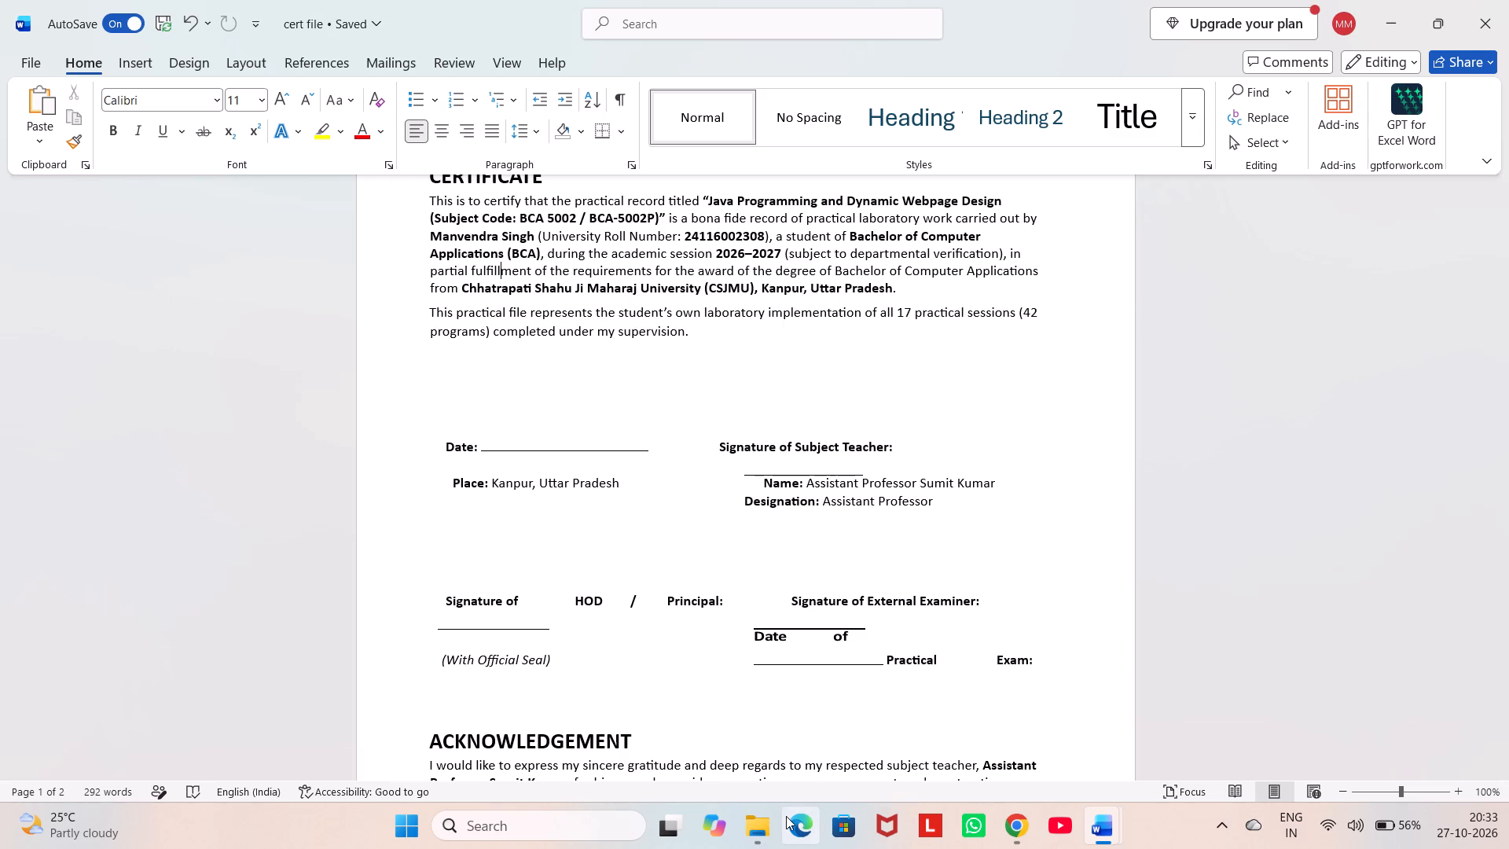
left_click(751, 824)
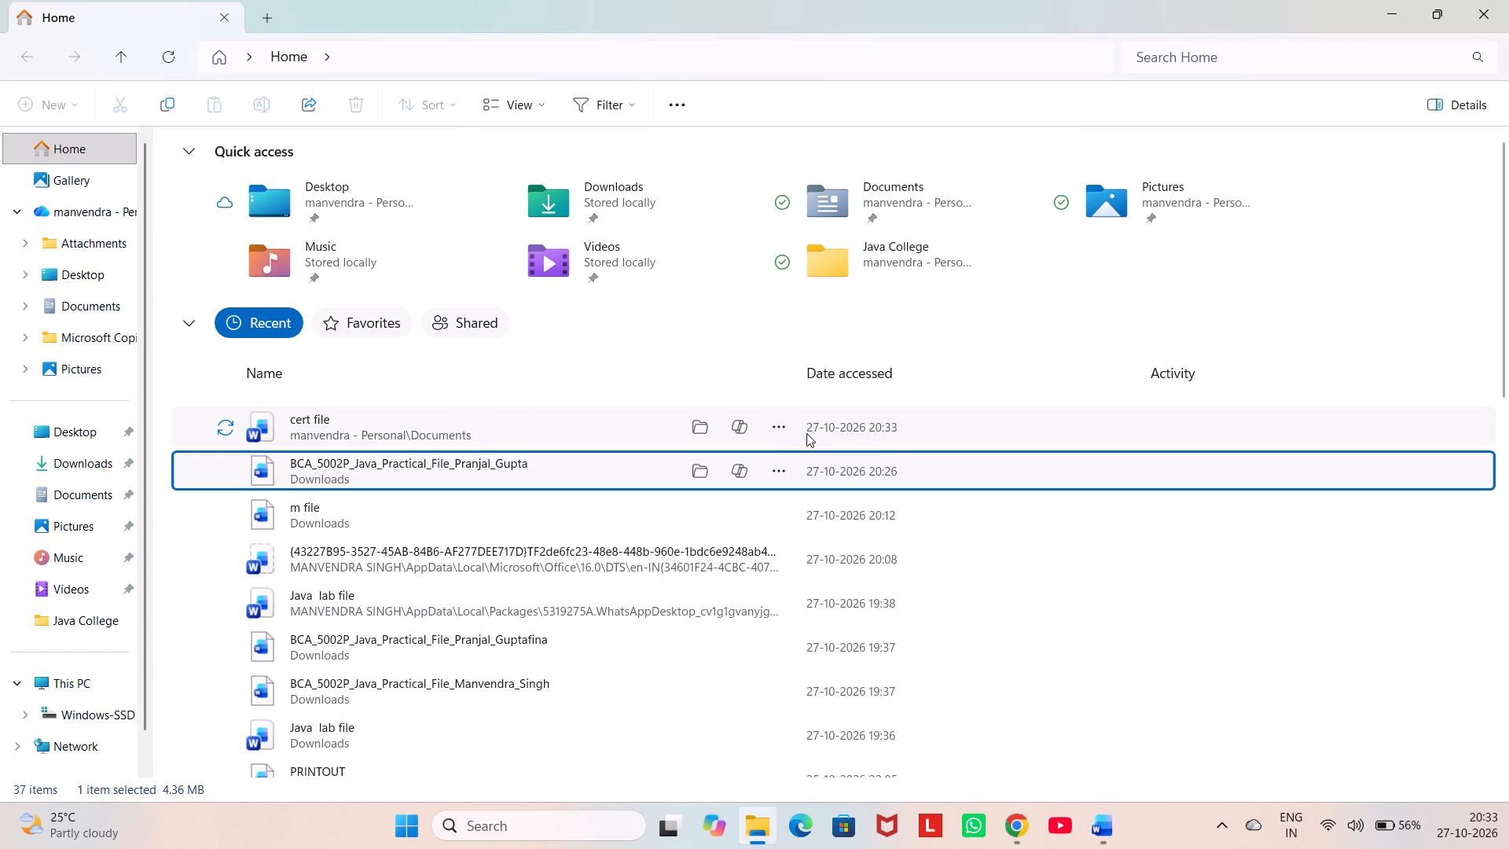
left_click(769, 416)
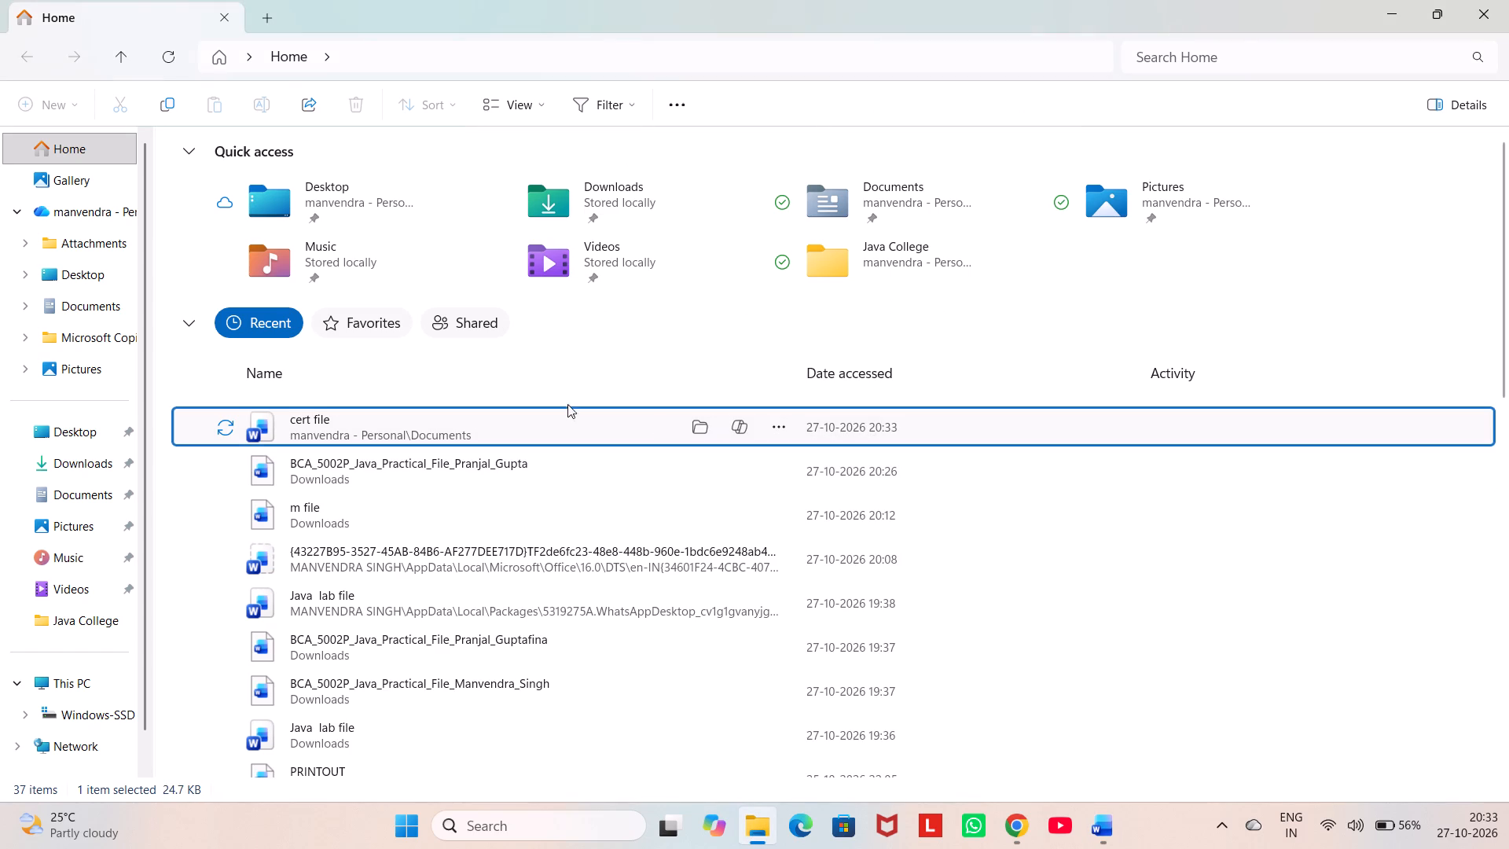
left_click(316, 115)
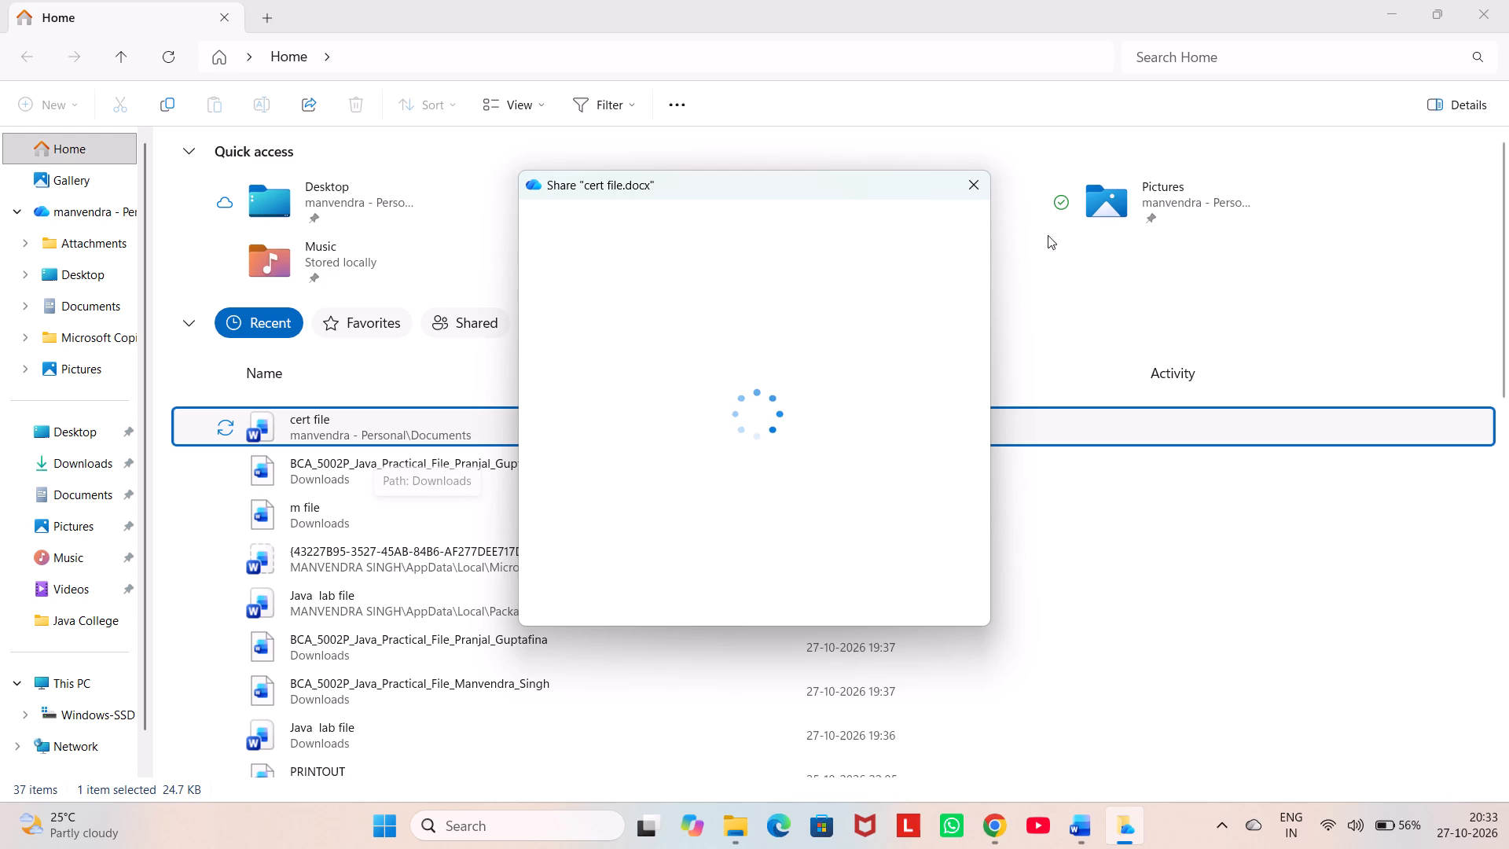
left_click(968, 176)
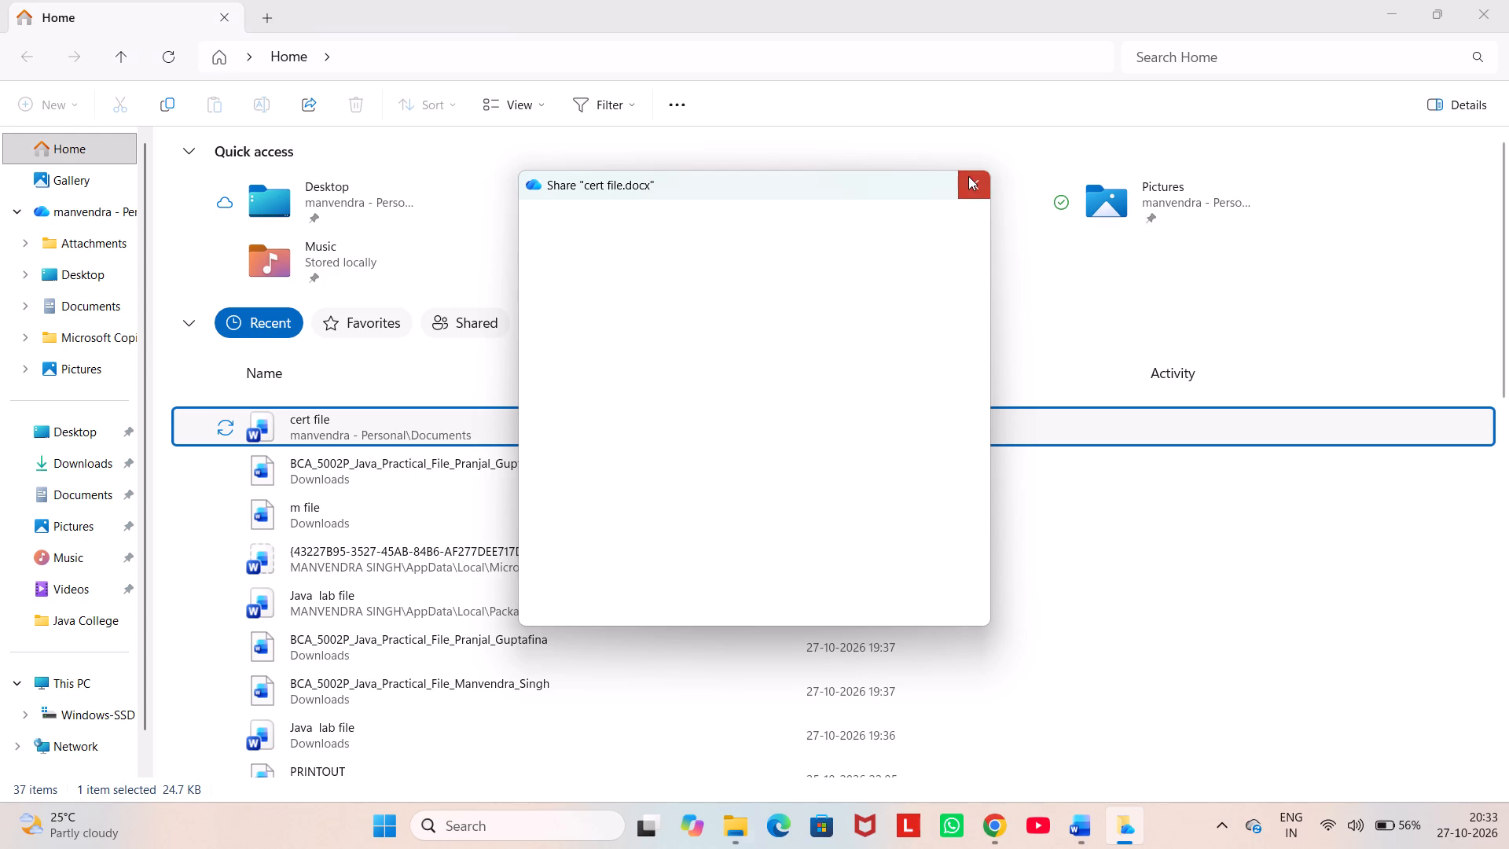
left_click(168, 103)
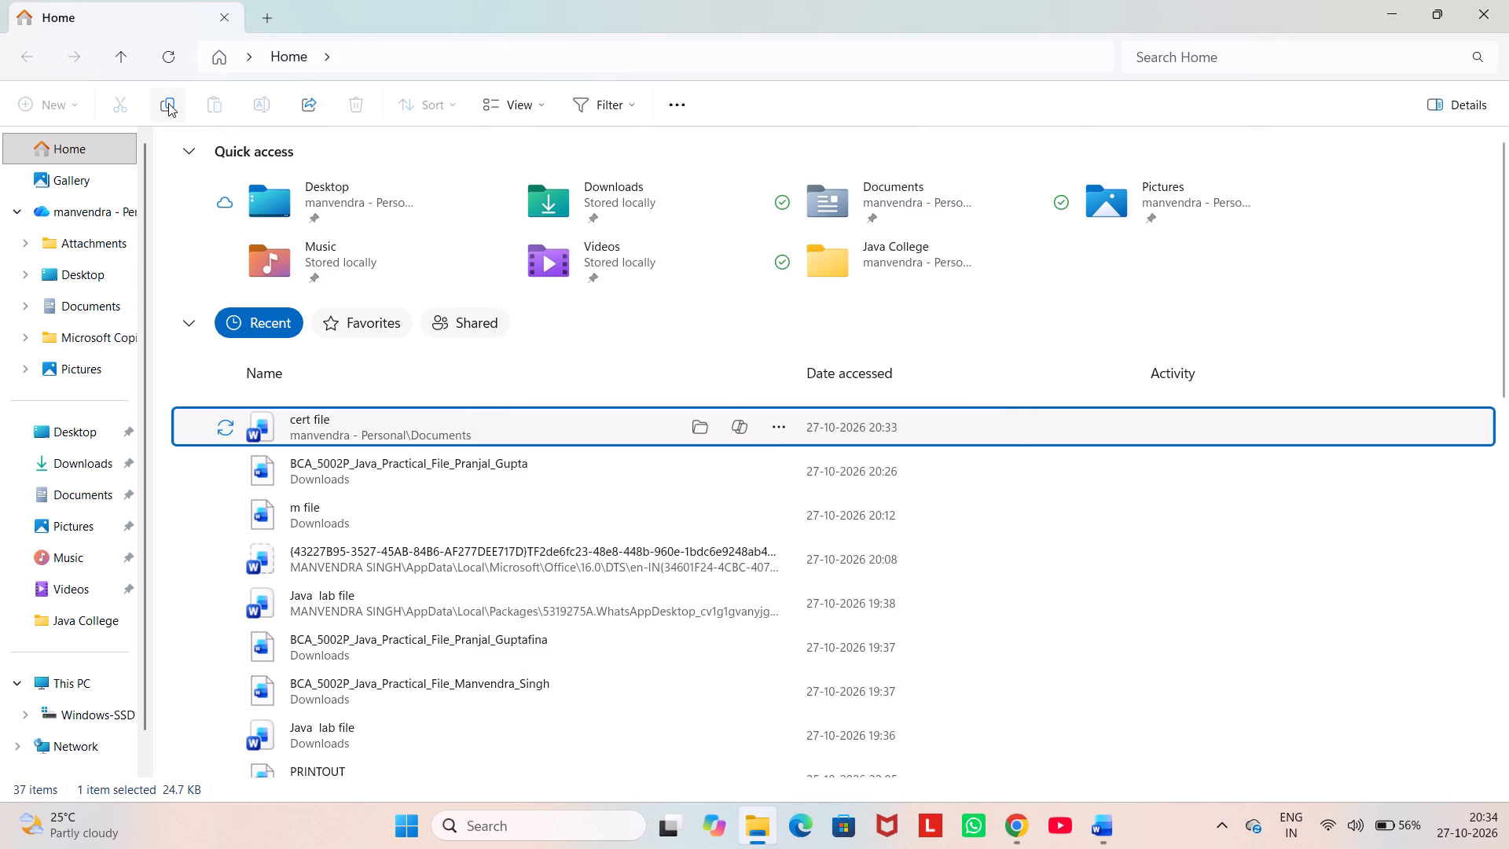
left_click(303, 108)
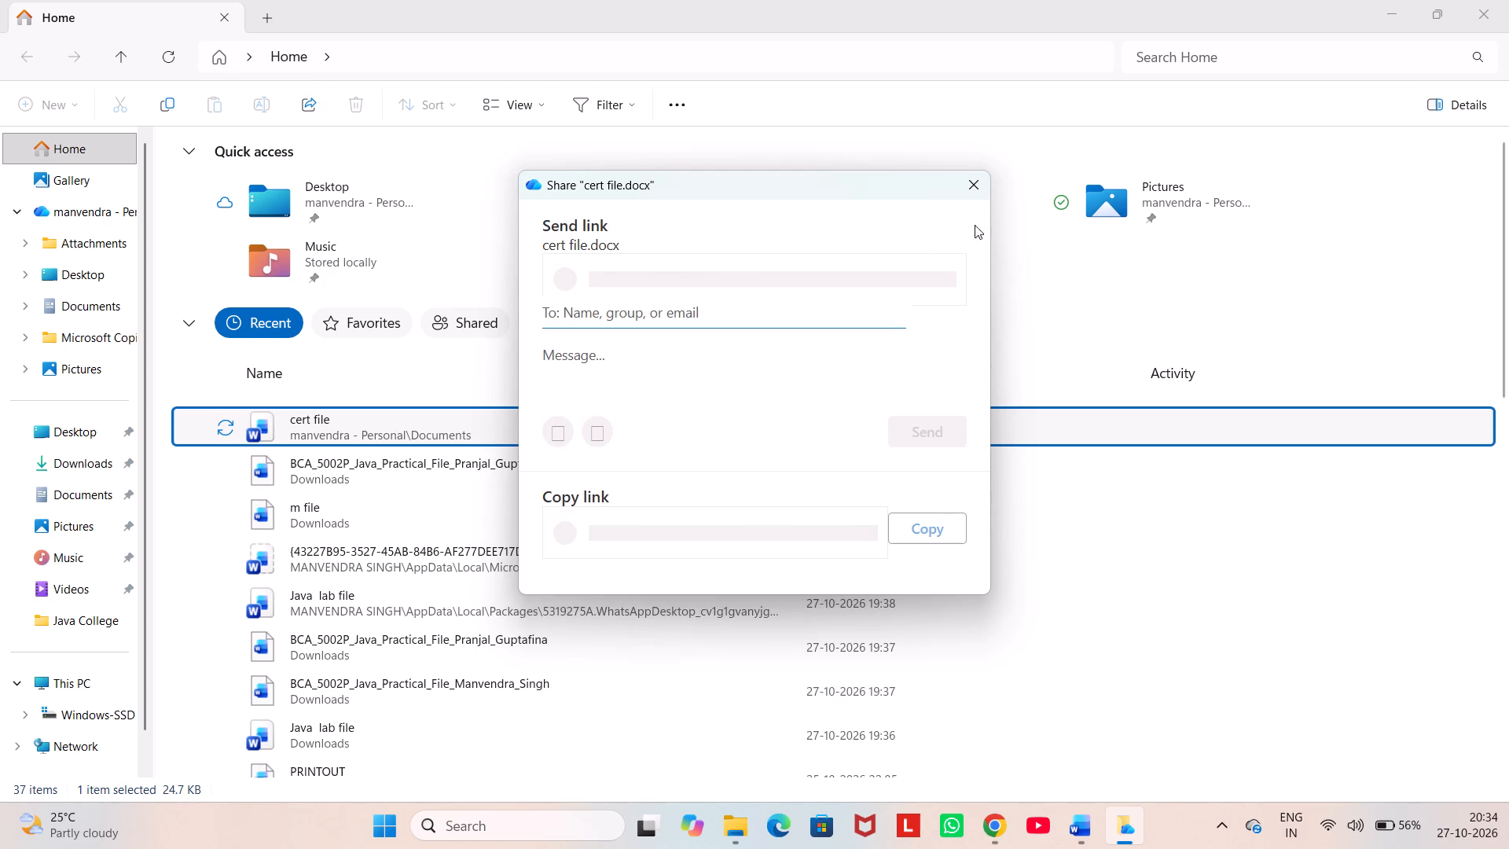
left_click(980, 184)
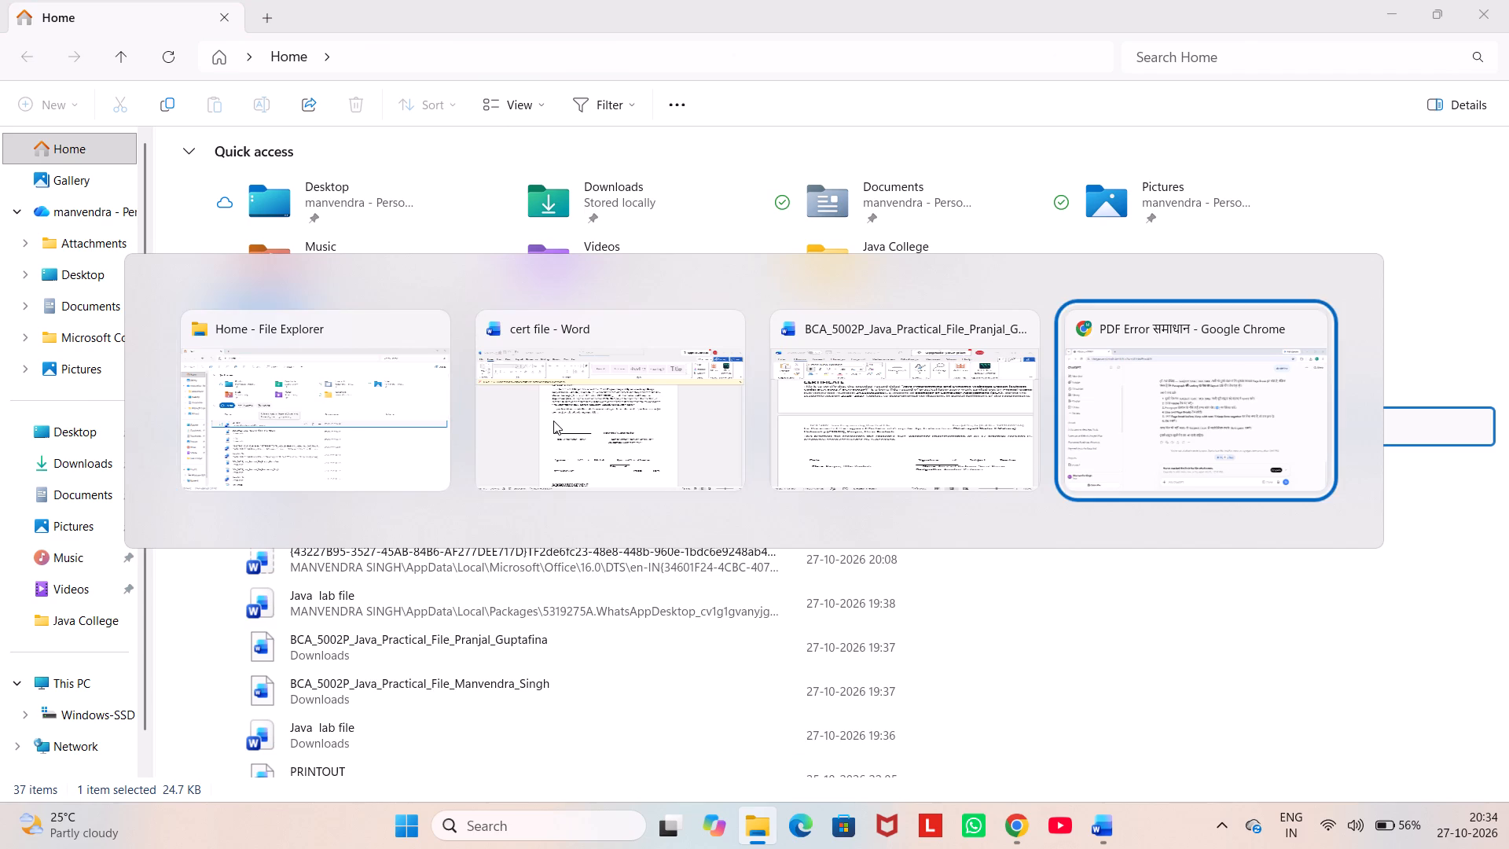
Switch to Chrome, search the web for "word to pdf" in a new tab and open iLovePDF's Word to PDF converter.
left_click(294, 26)
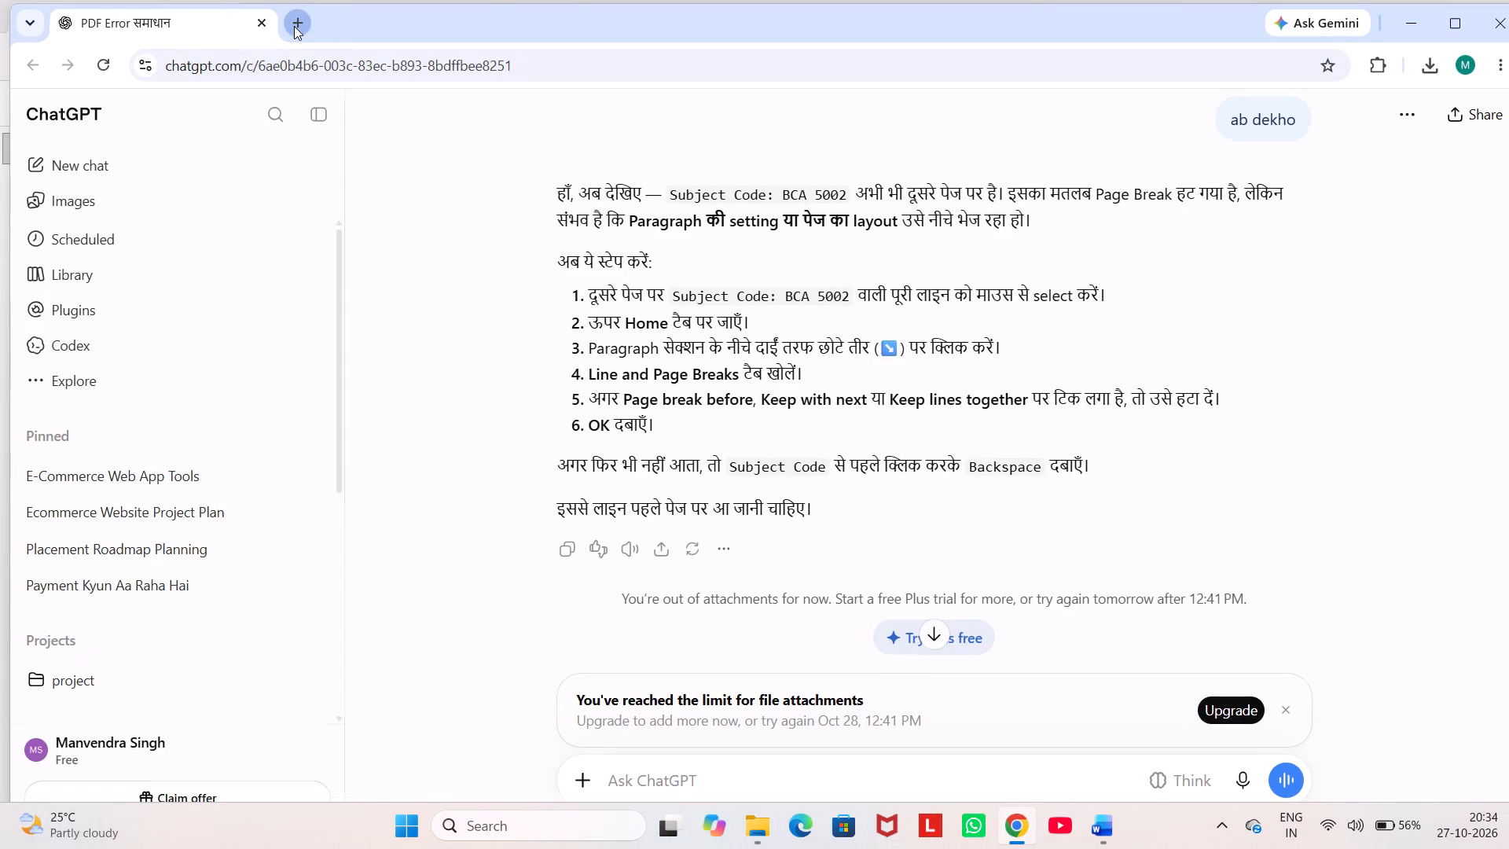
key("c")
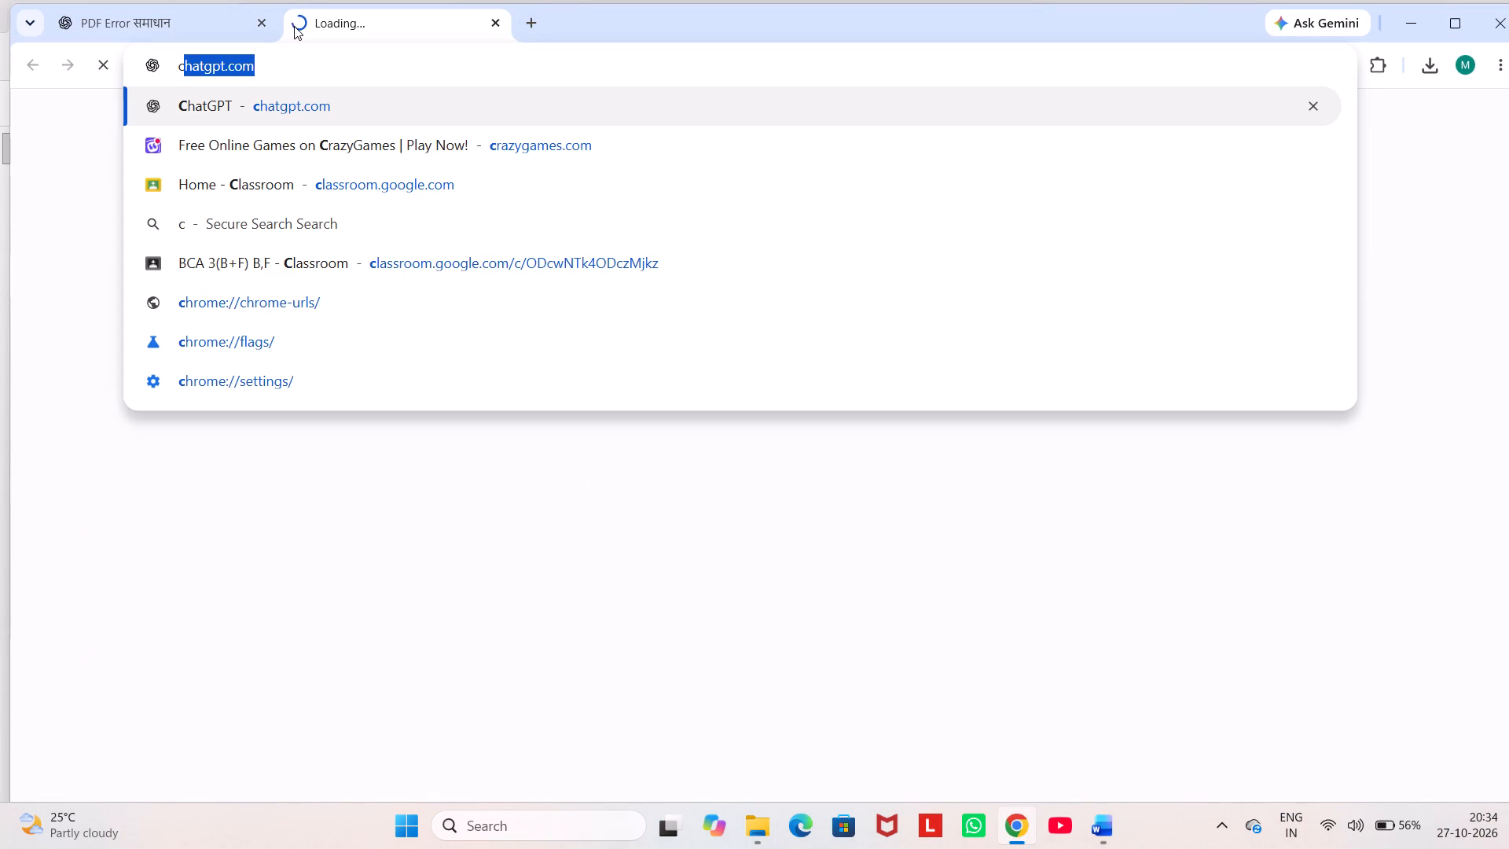
key("BackSpace")
key("BackSpace")
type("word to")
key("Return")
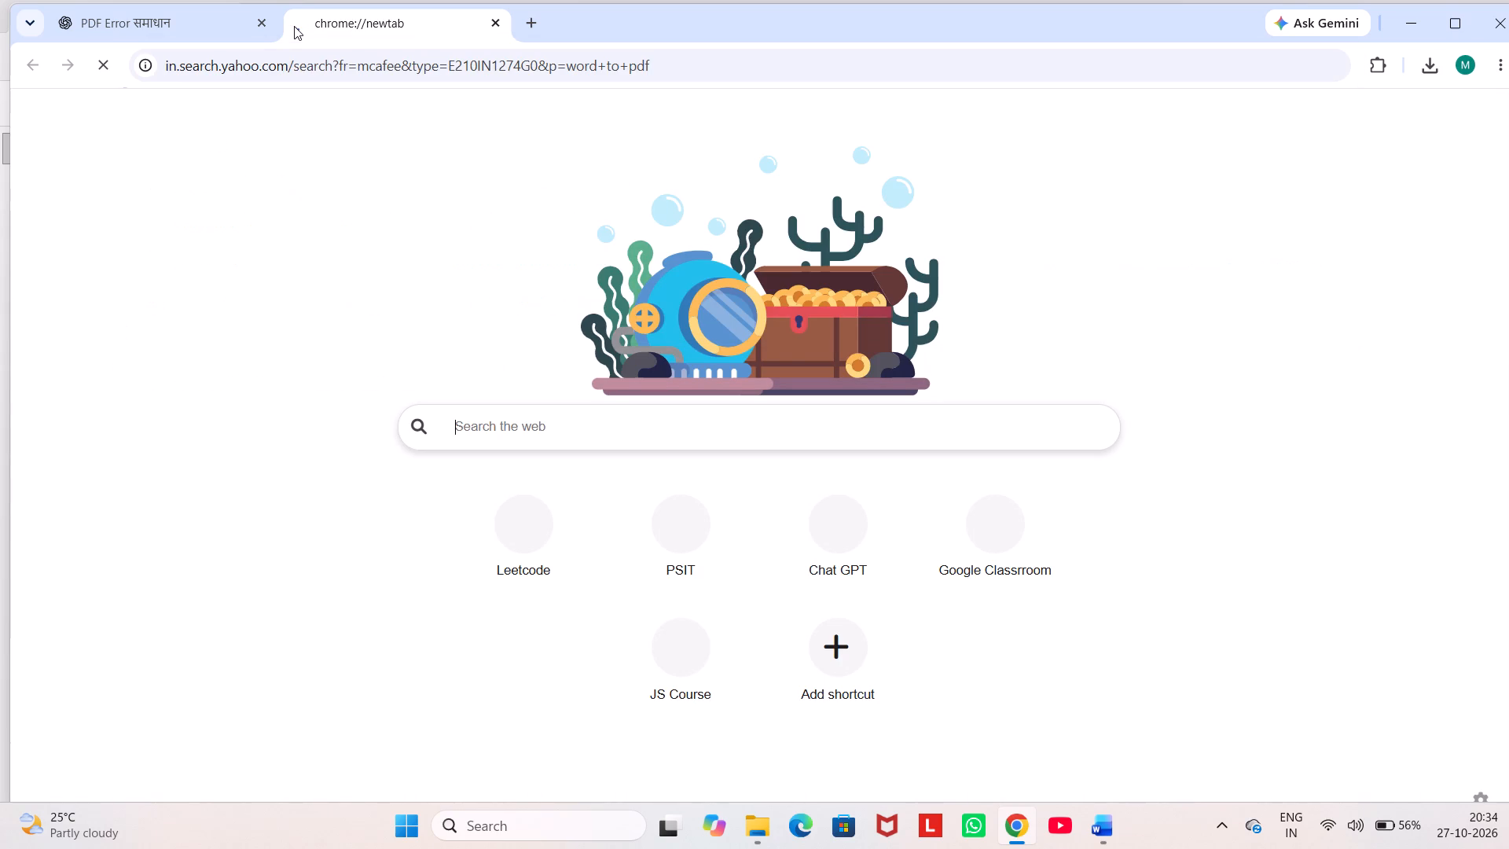
left_click(1439, 16)
left_click(272, 325)
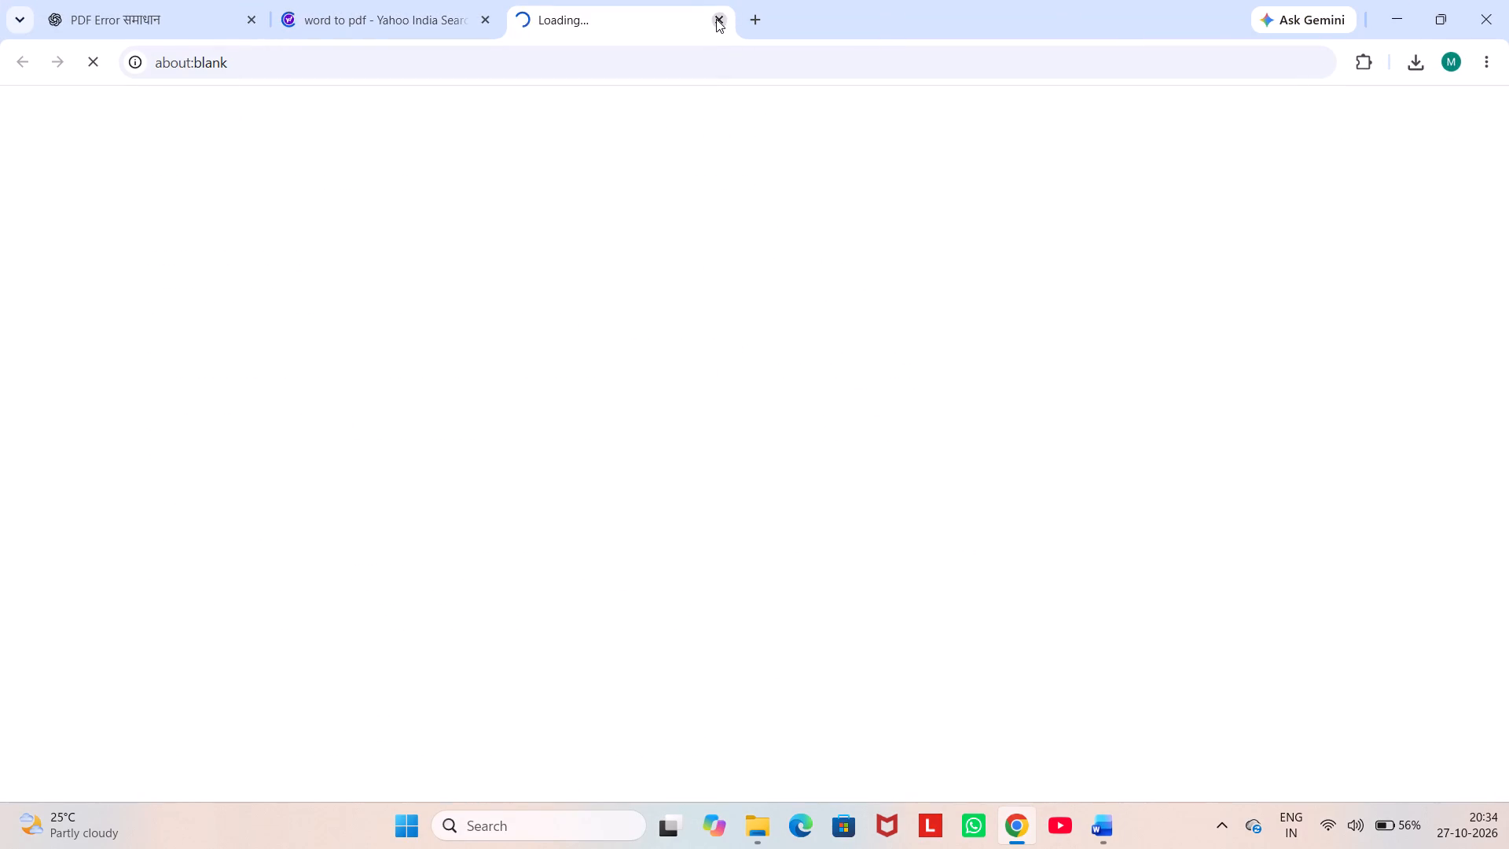
left_click(716, 19)
left_click(362, 584)
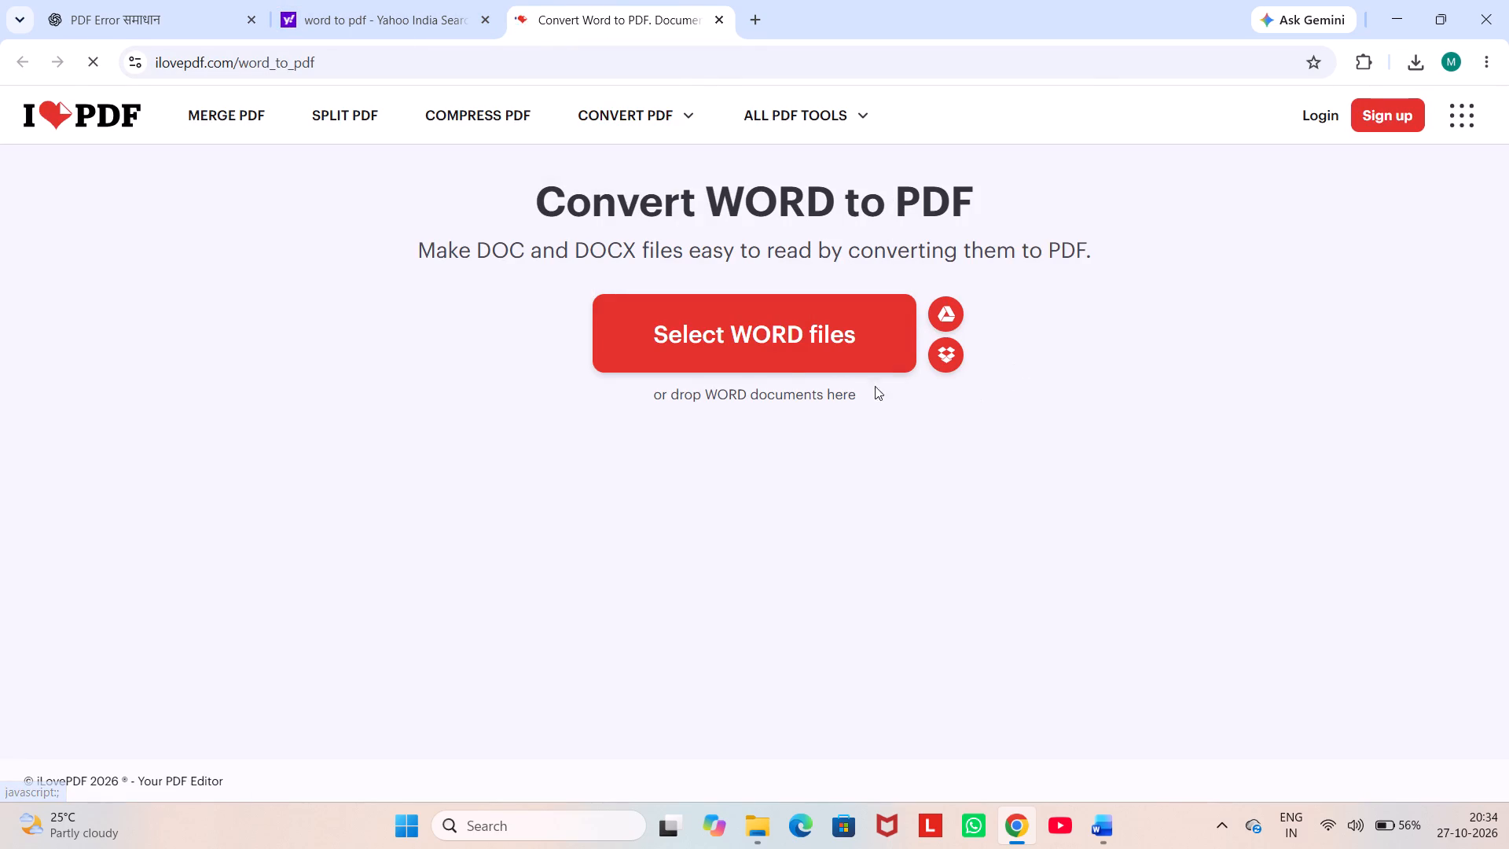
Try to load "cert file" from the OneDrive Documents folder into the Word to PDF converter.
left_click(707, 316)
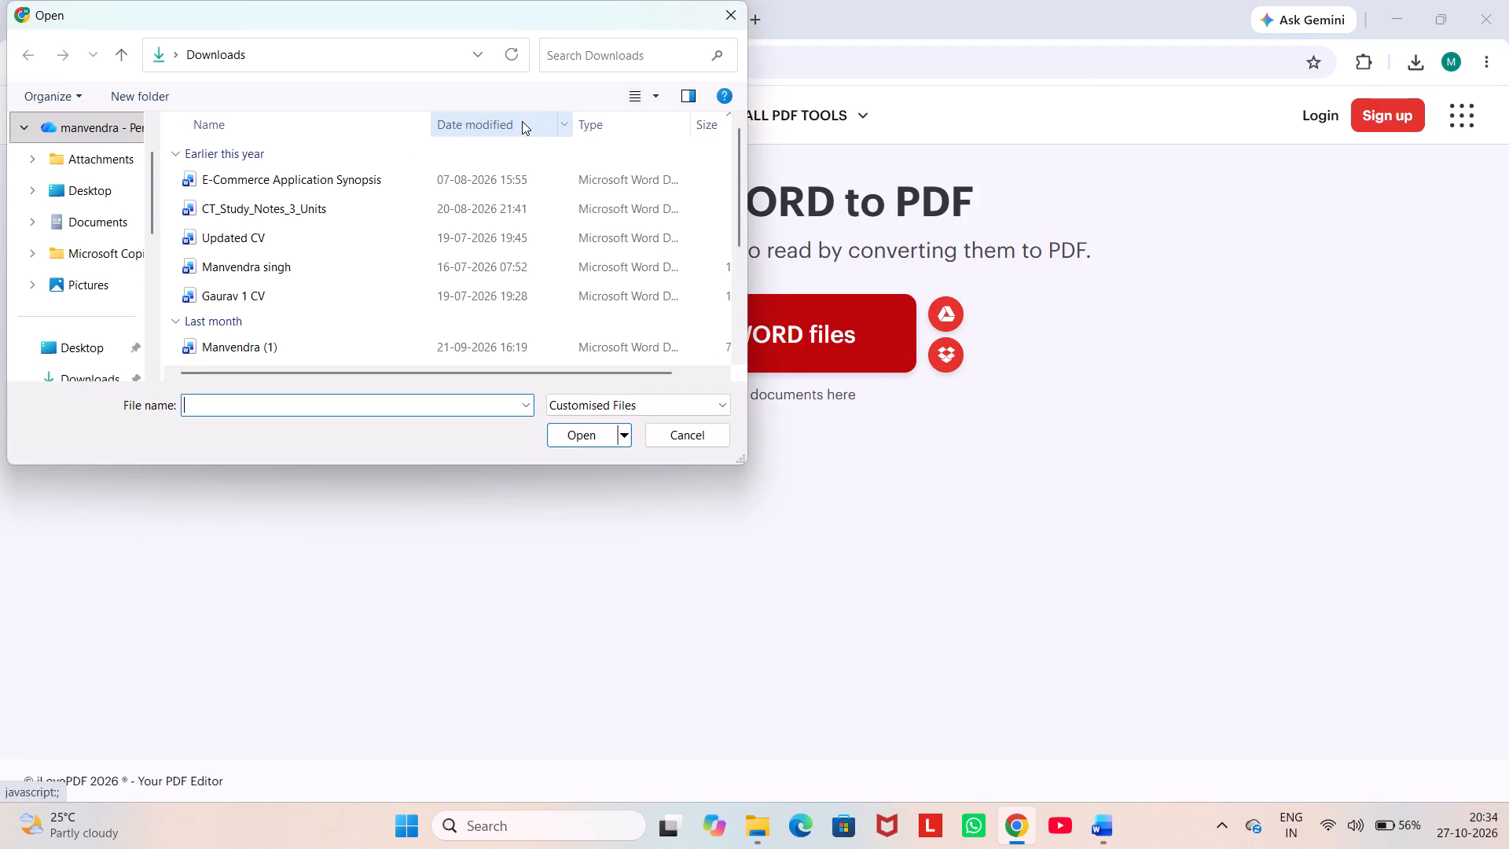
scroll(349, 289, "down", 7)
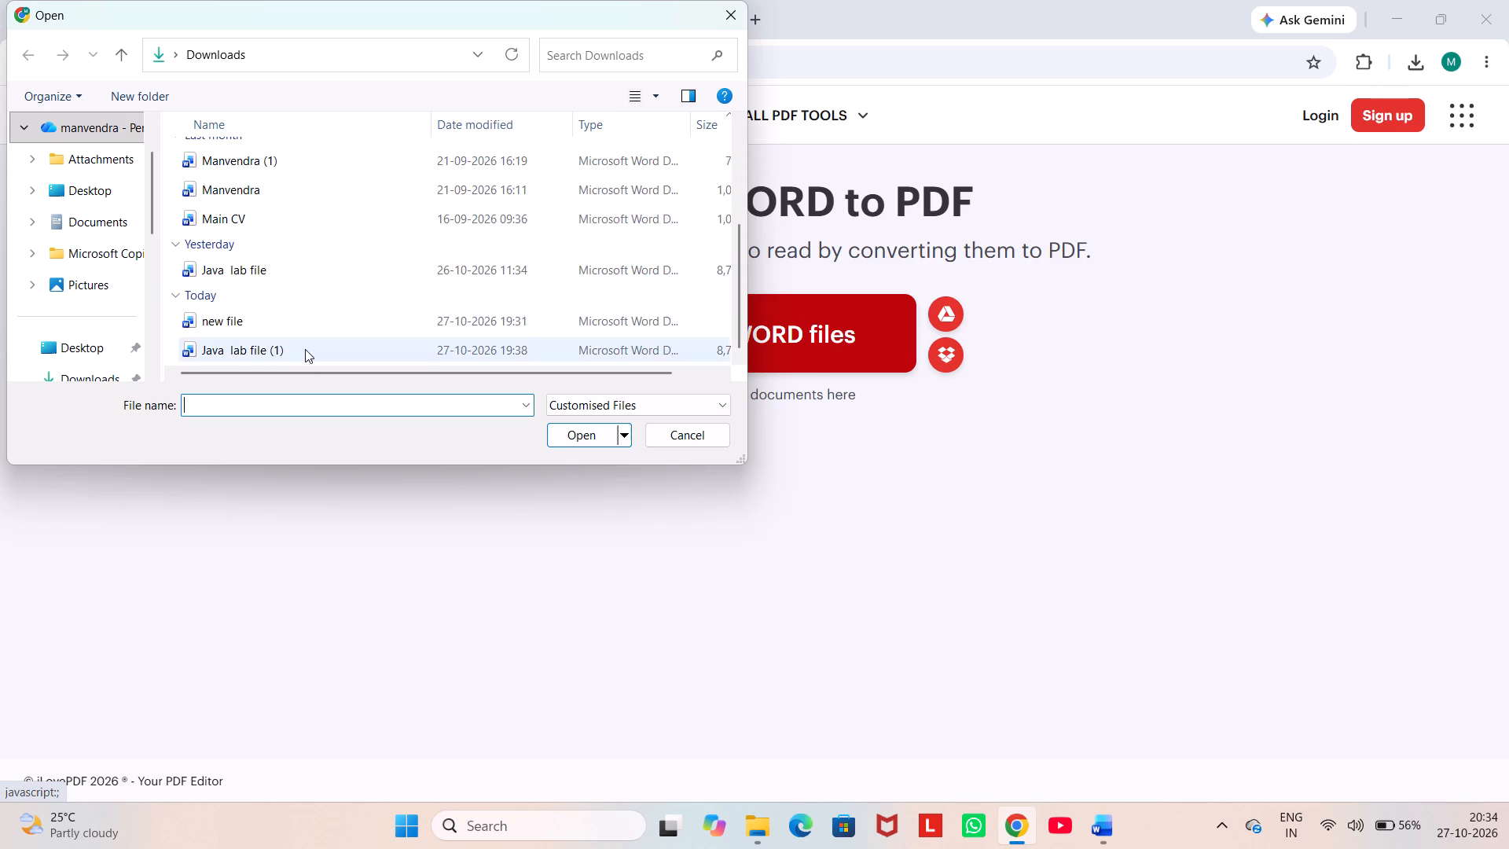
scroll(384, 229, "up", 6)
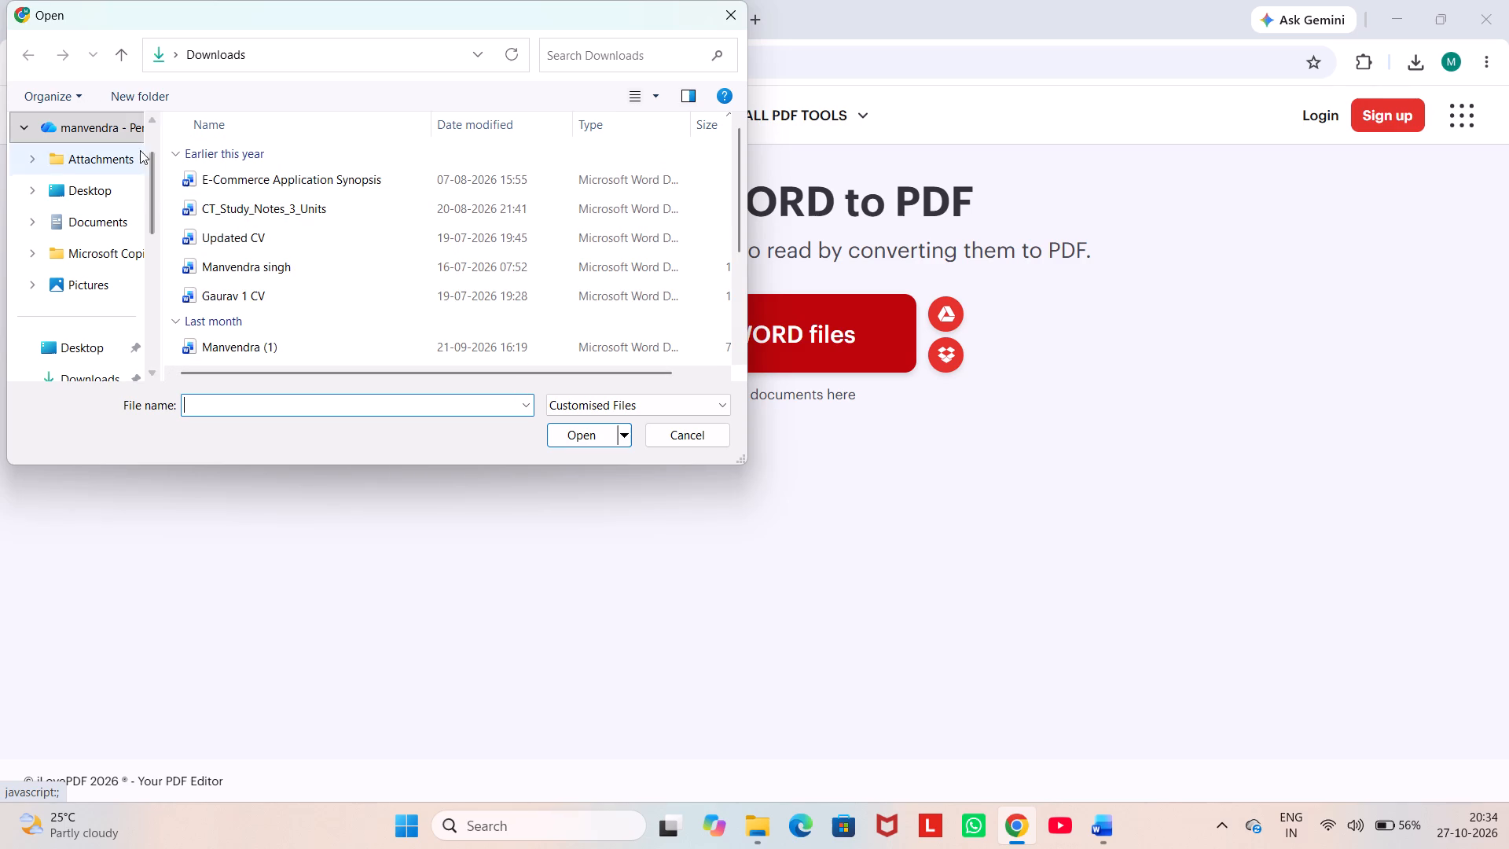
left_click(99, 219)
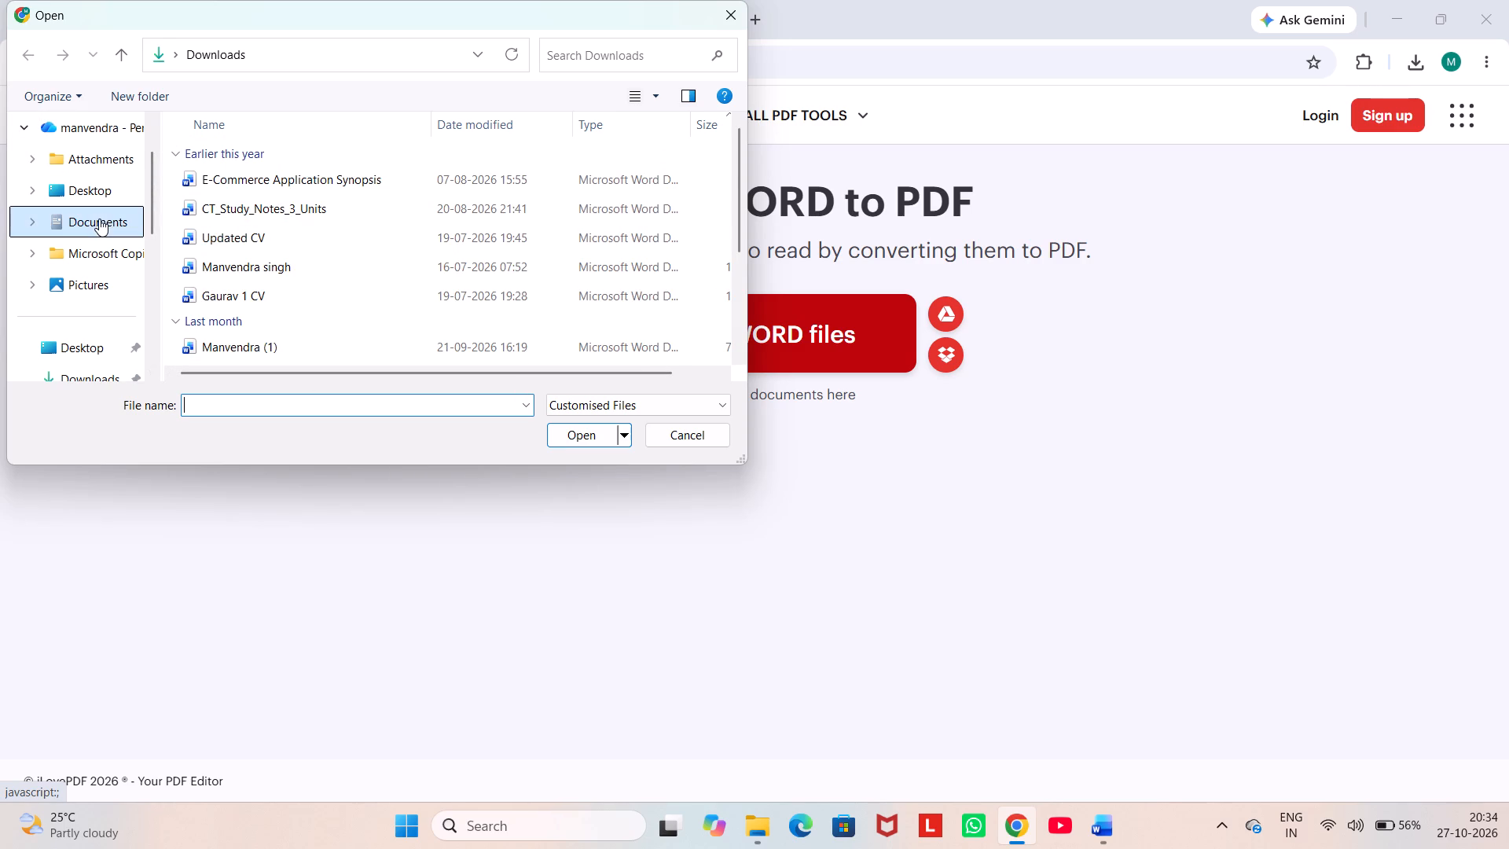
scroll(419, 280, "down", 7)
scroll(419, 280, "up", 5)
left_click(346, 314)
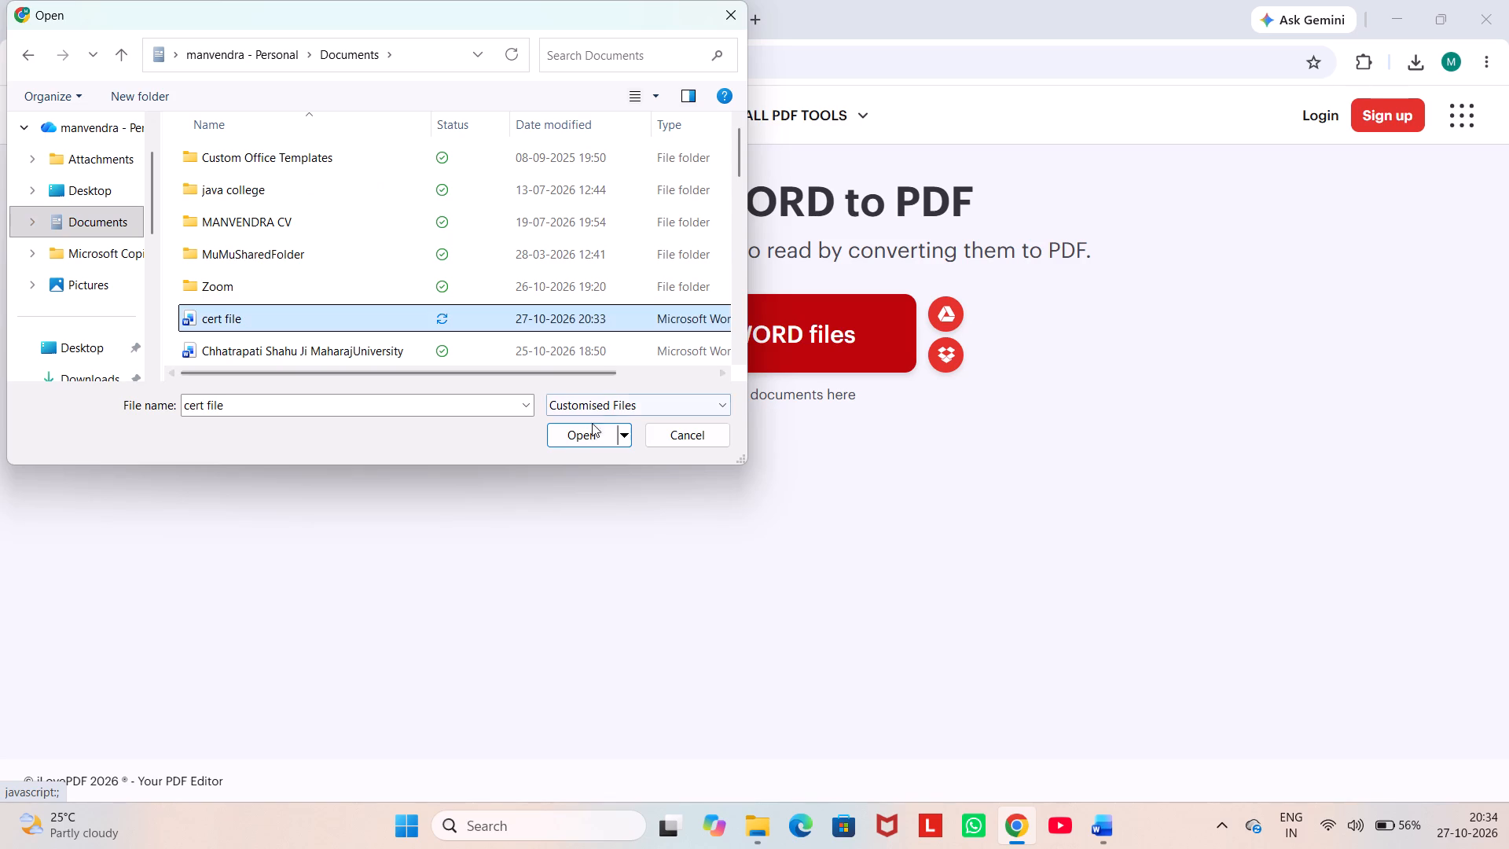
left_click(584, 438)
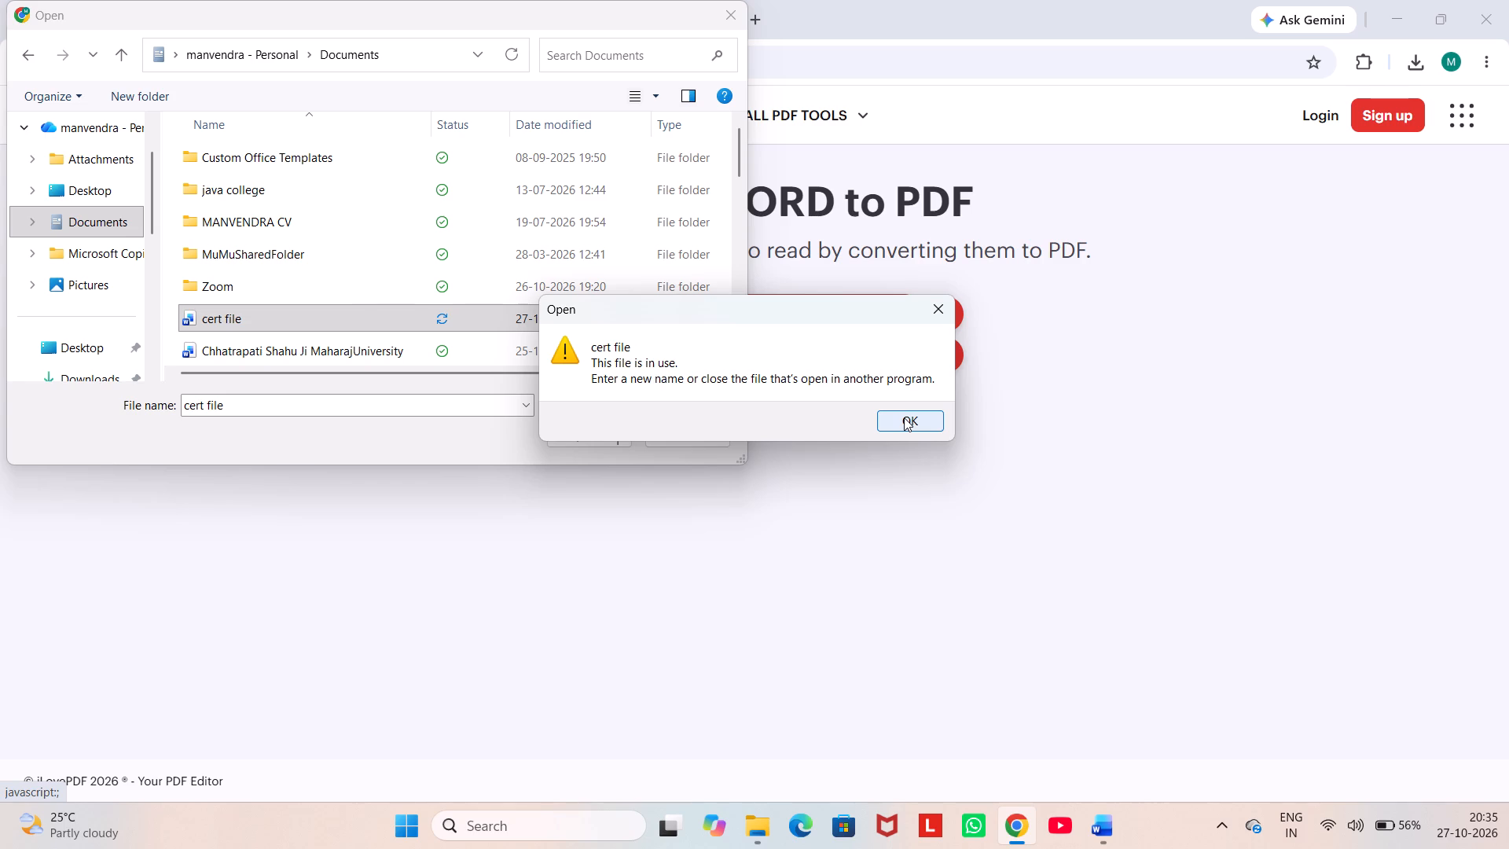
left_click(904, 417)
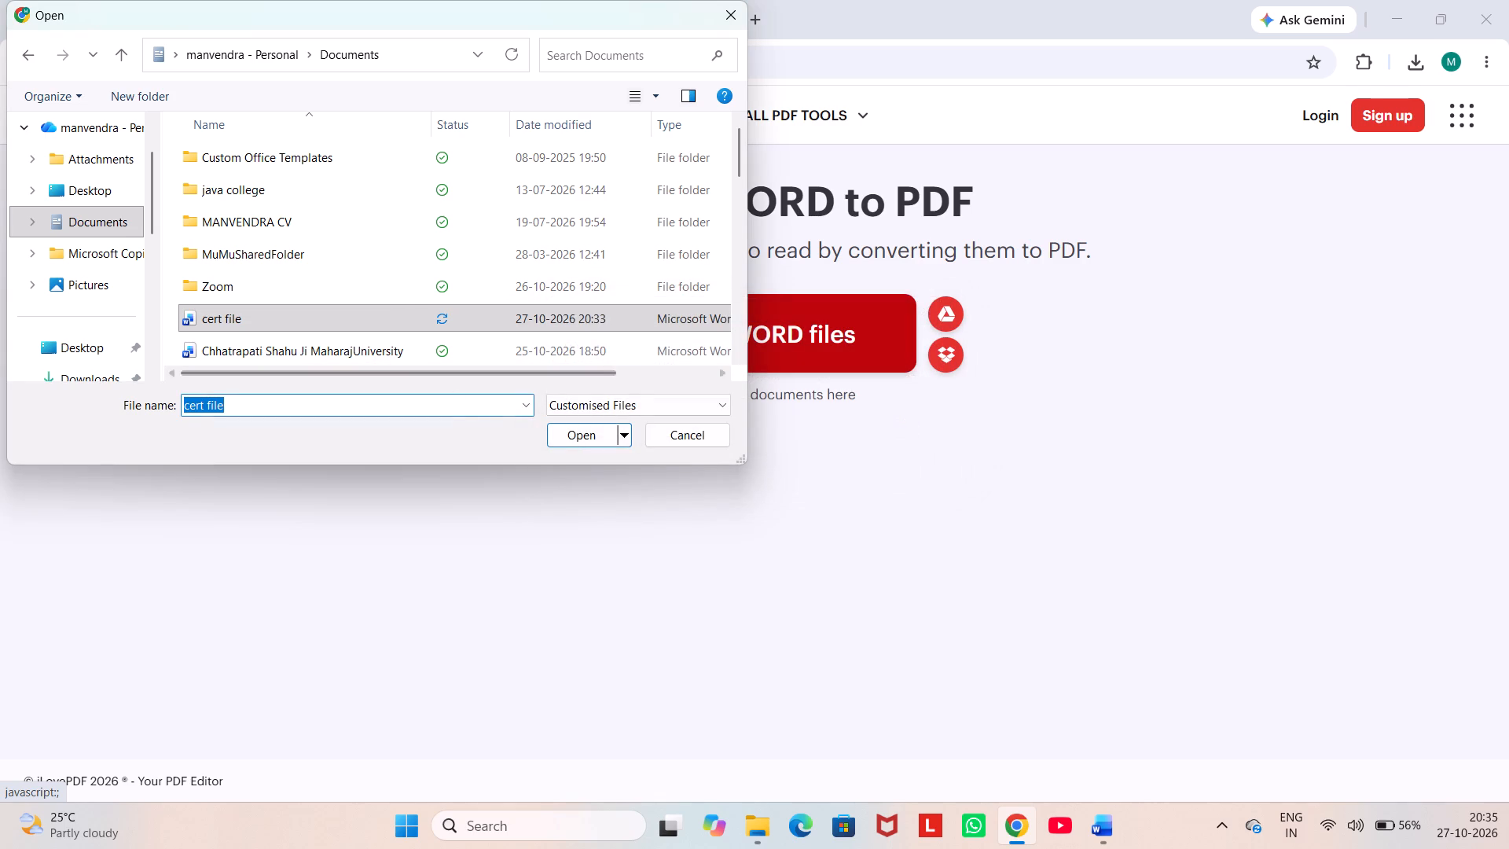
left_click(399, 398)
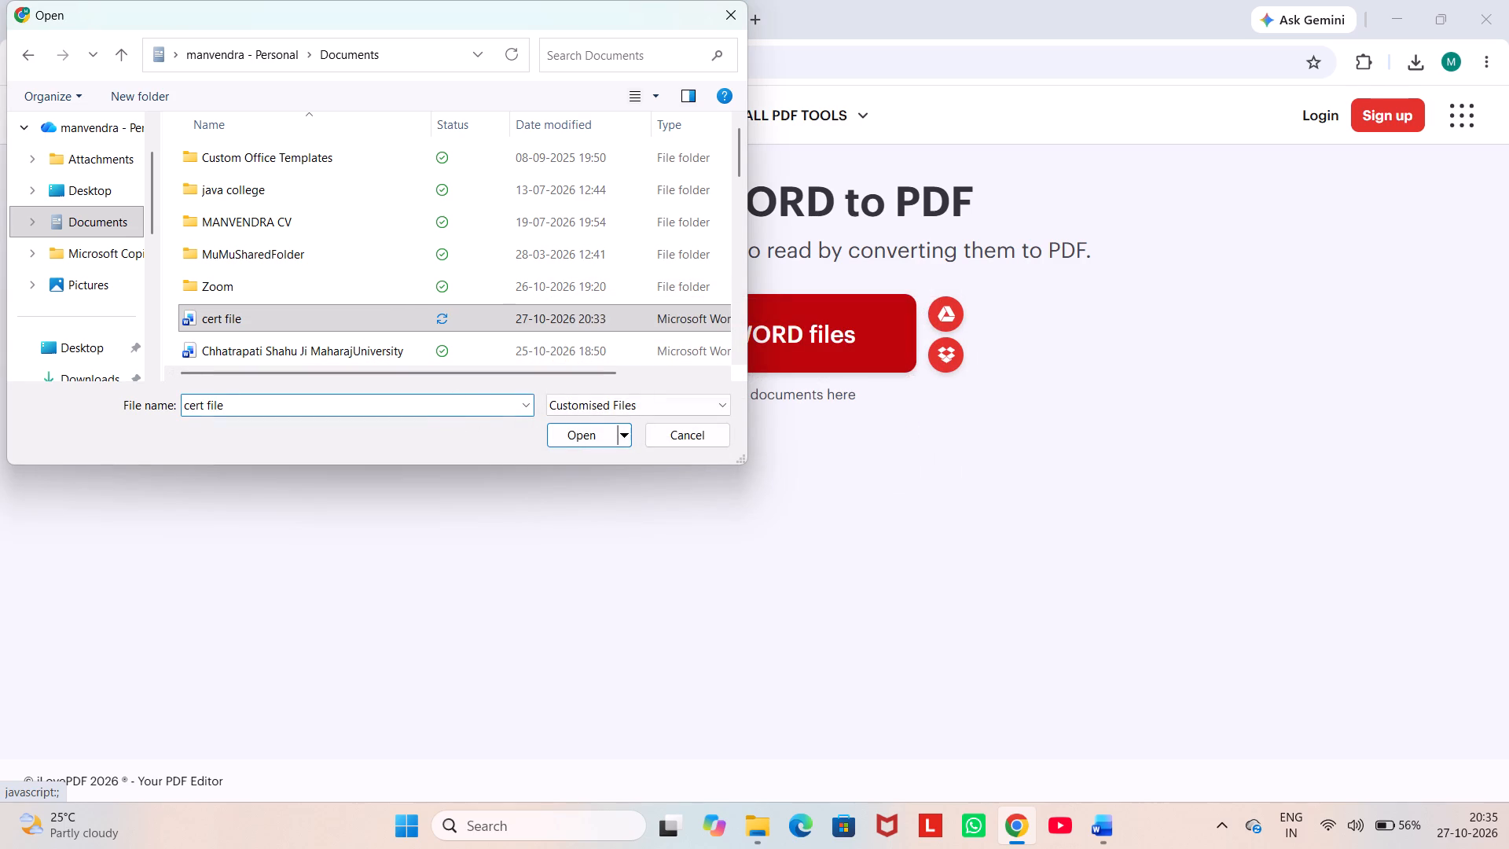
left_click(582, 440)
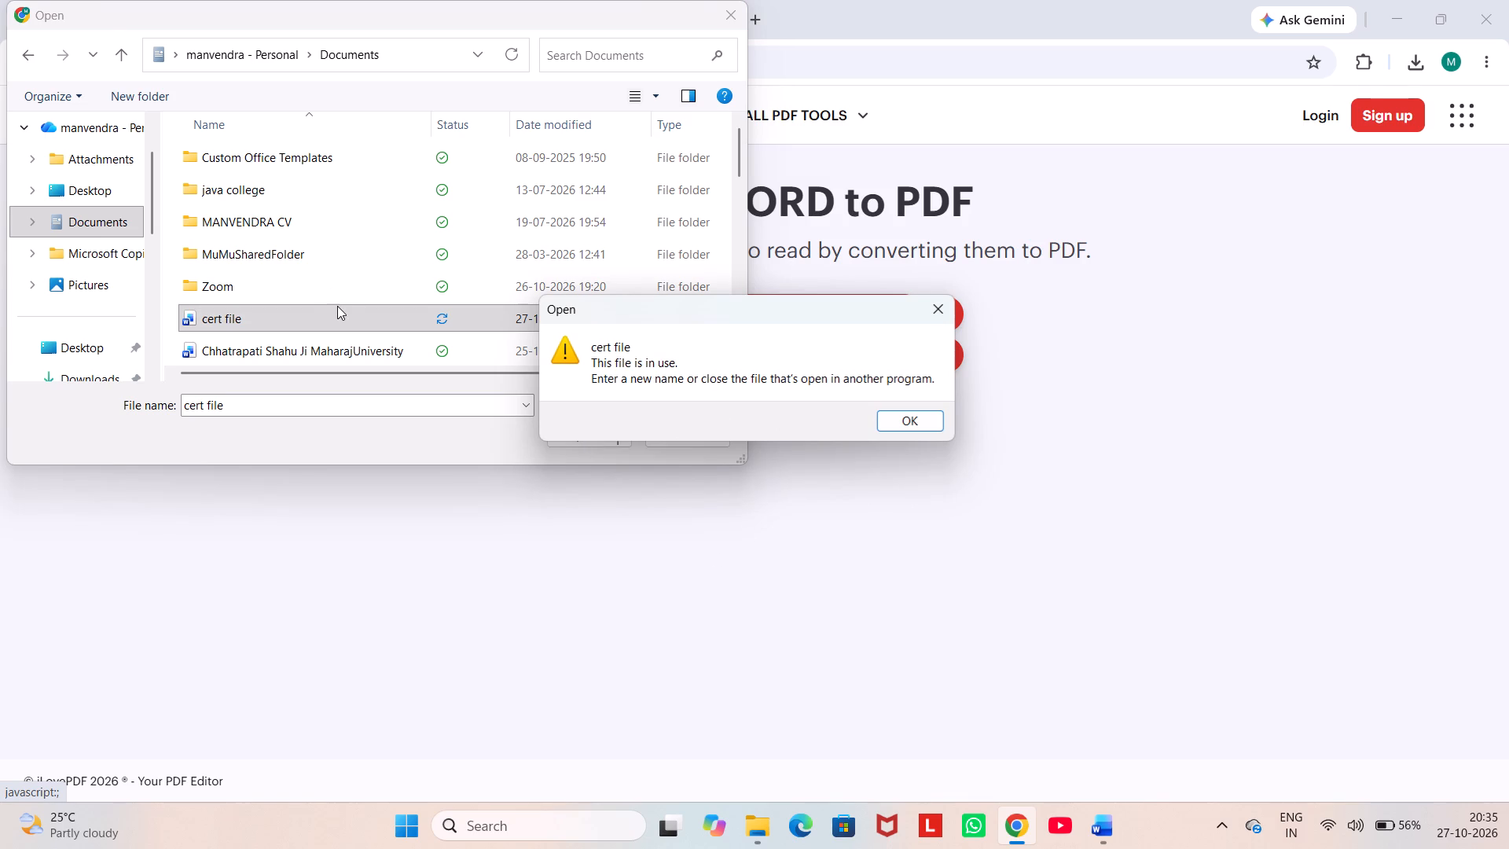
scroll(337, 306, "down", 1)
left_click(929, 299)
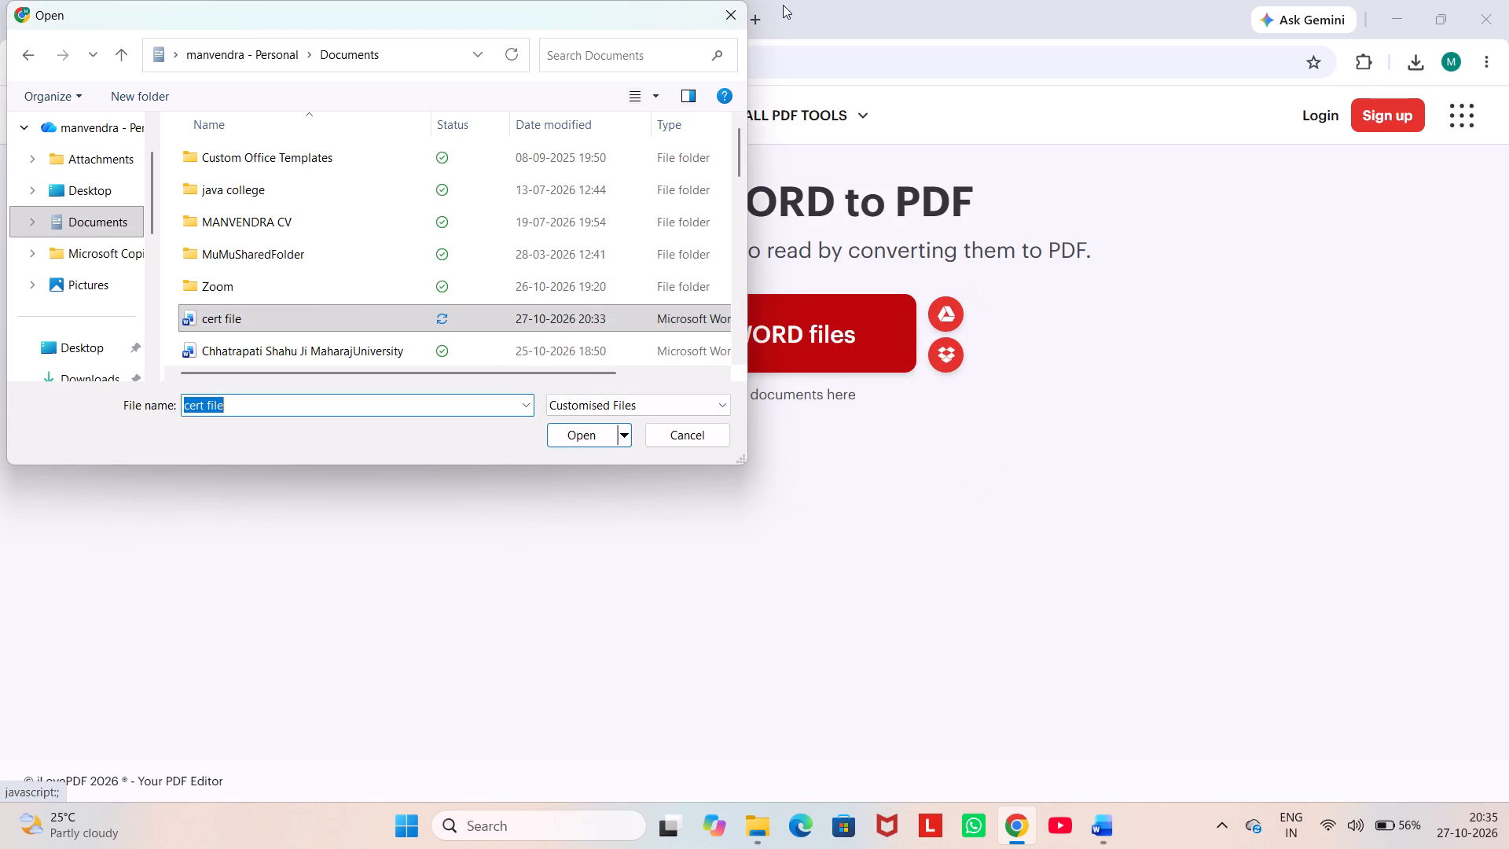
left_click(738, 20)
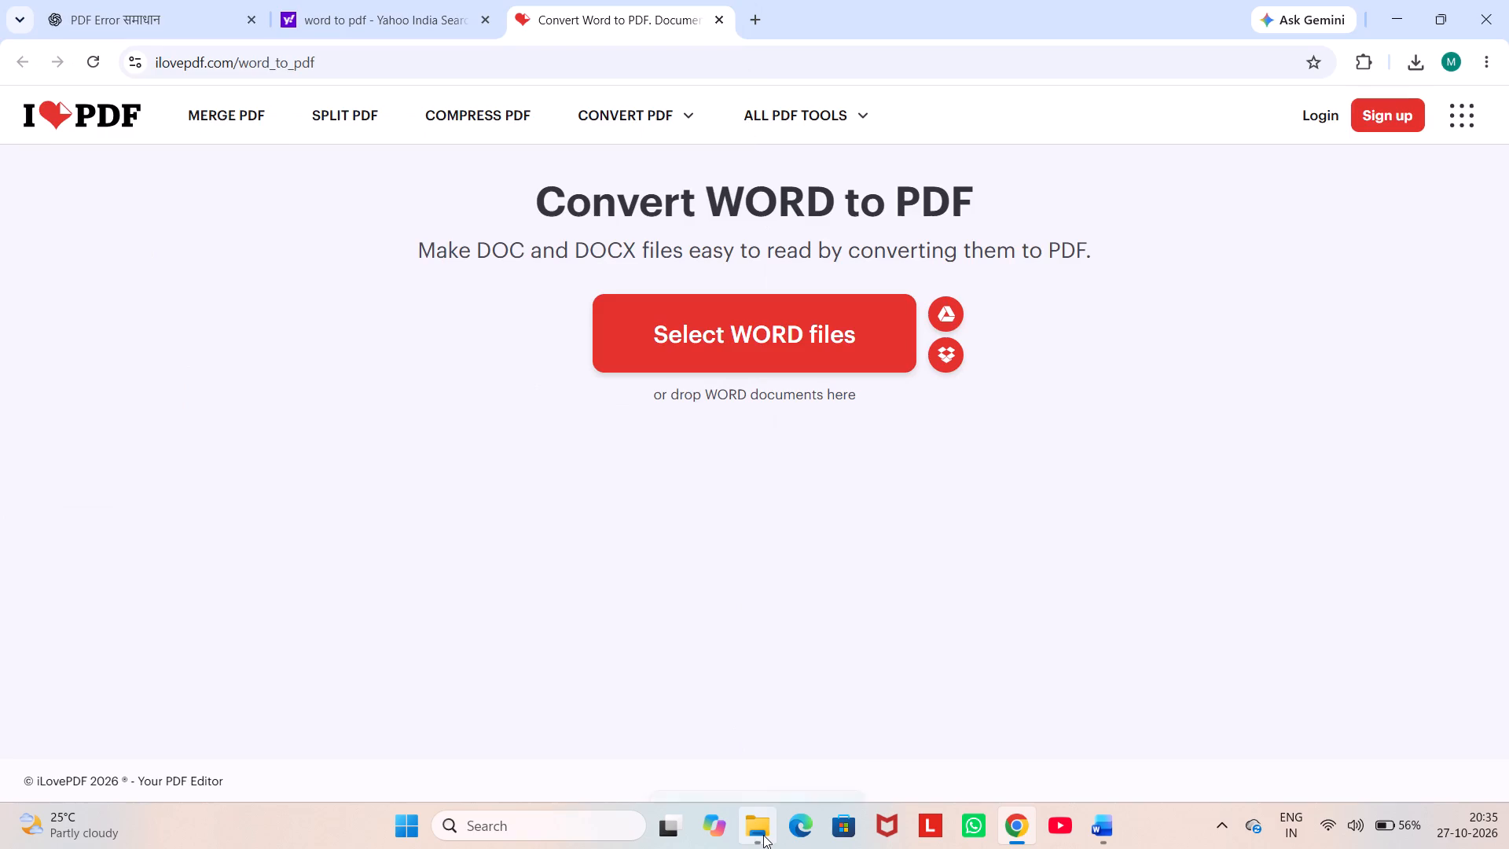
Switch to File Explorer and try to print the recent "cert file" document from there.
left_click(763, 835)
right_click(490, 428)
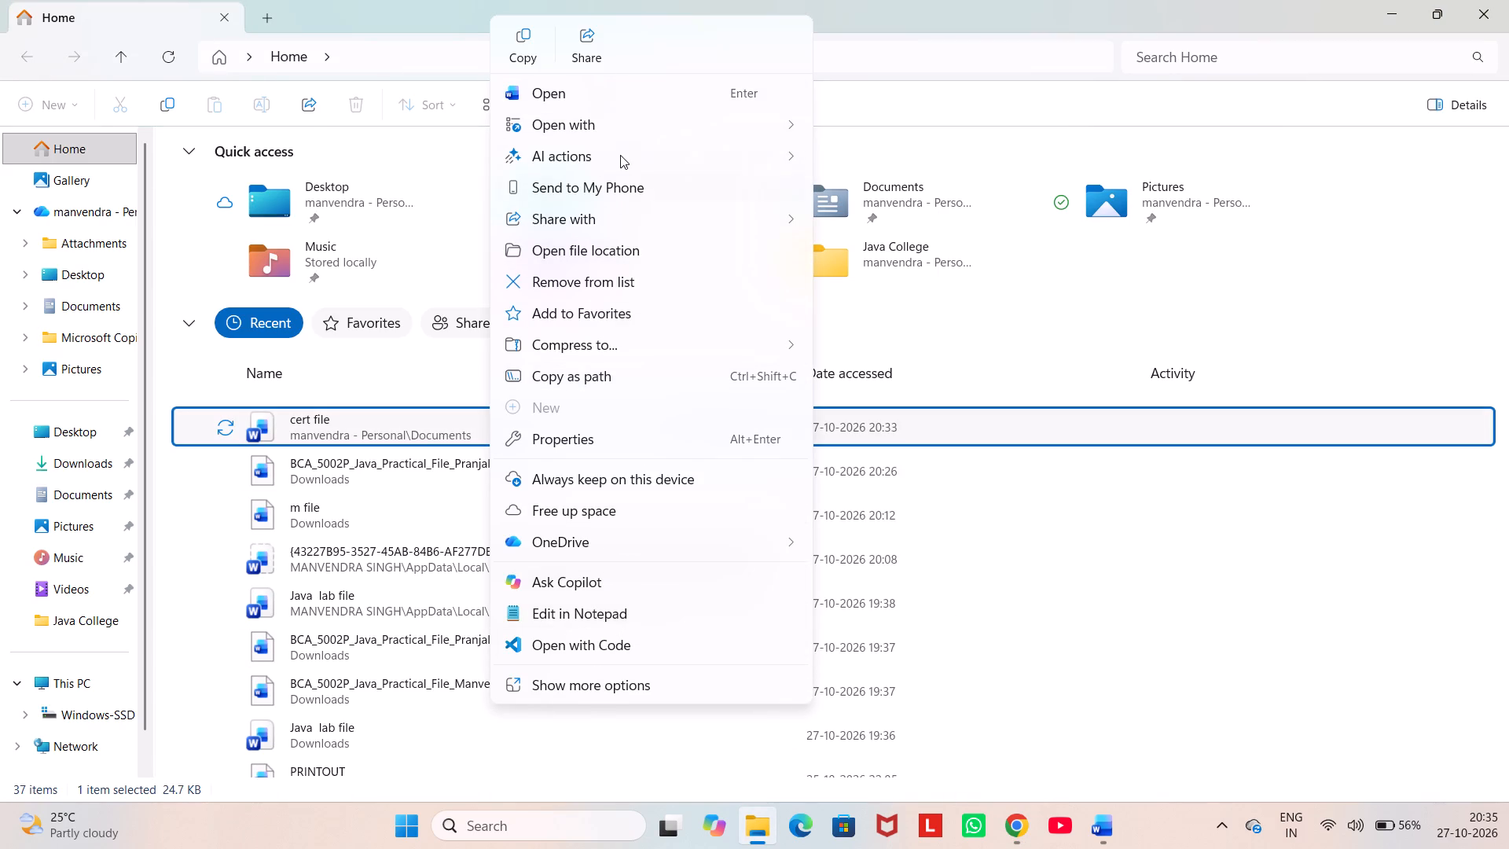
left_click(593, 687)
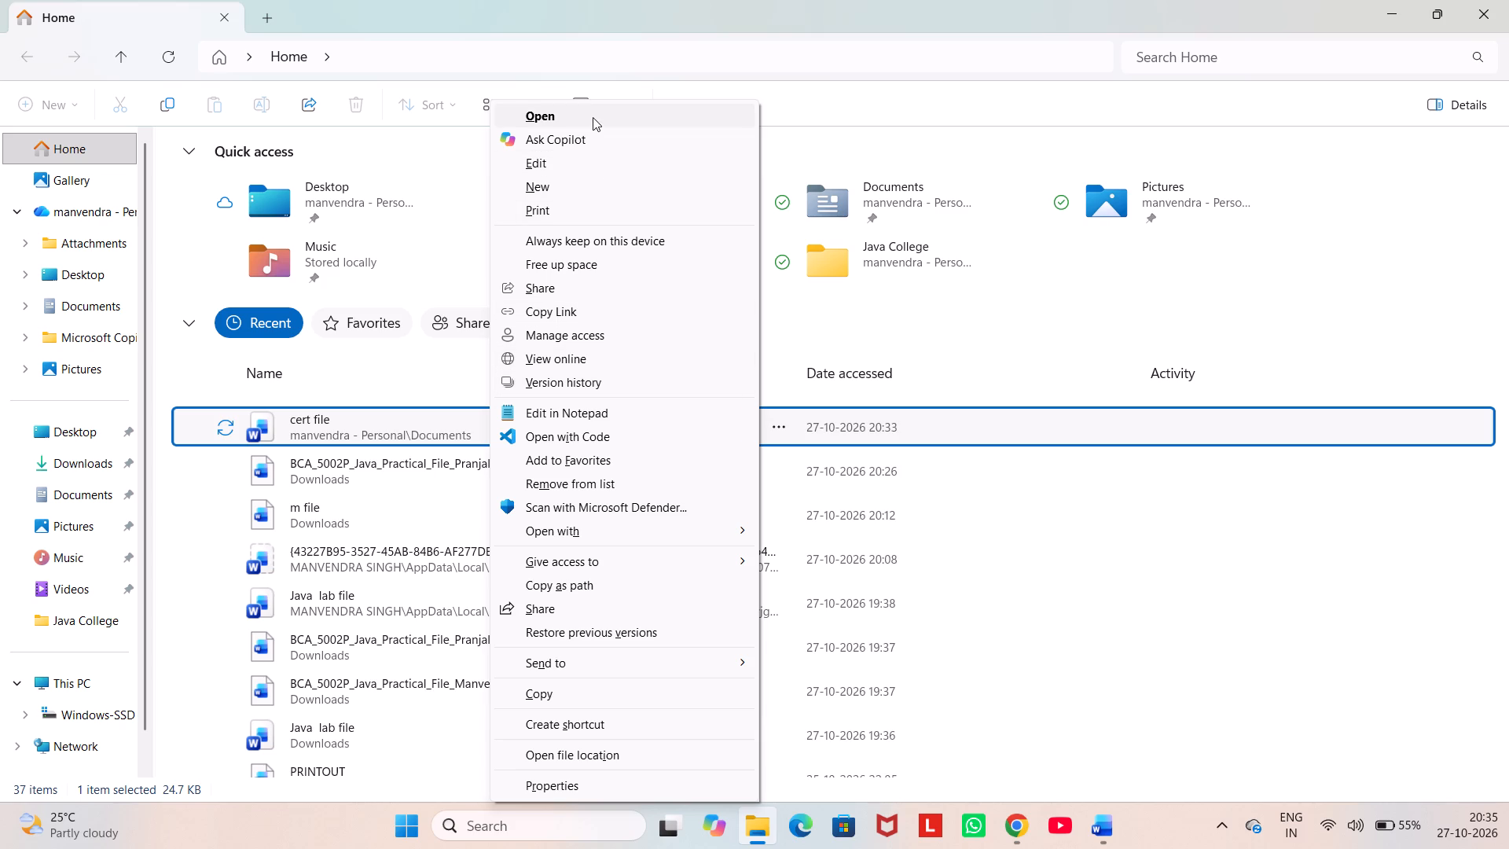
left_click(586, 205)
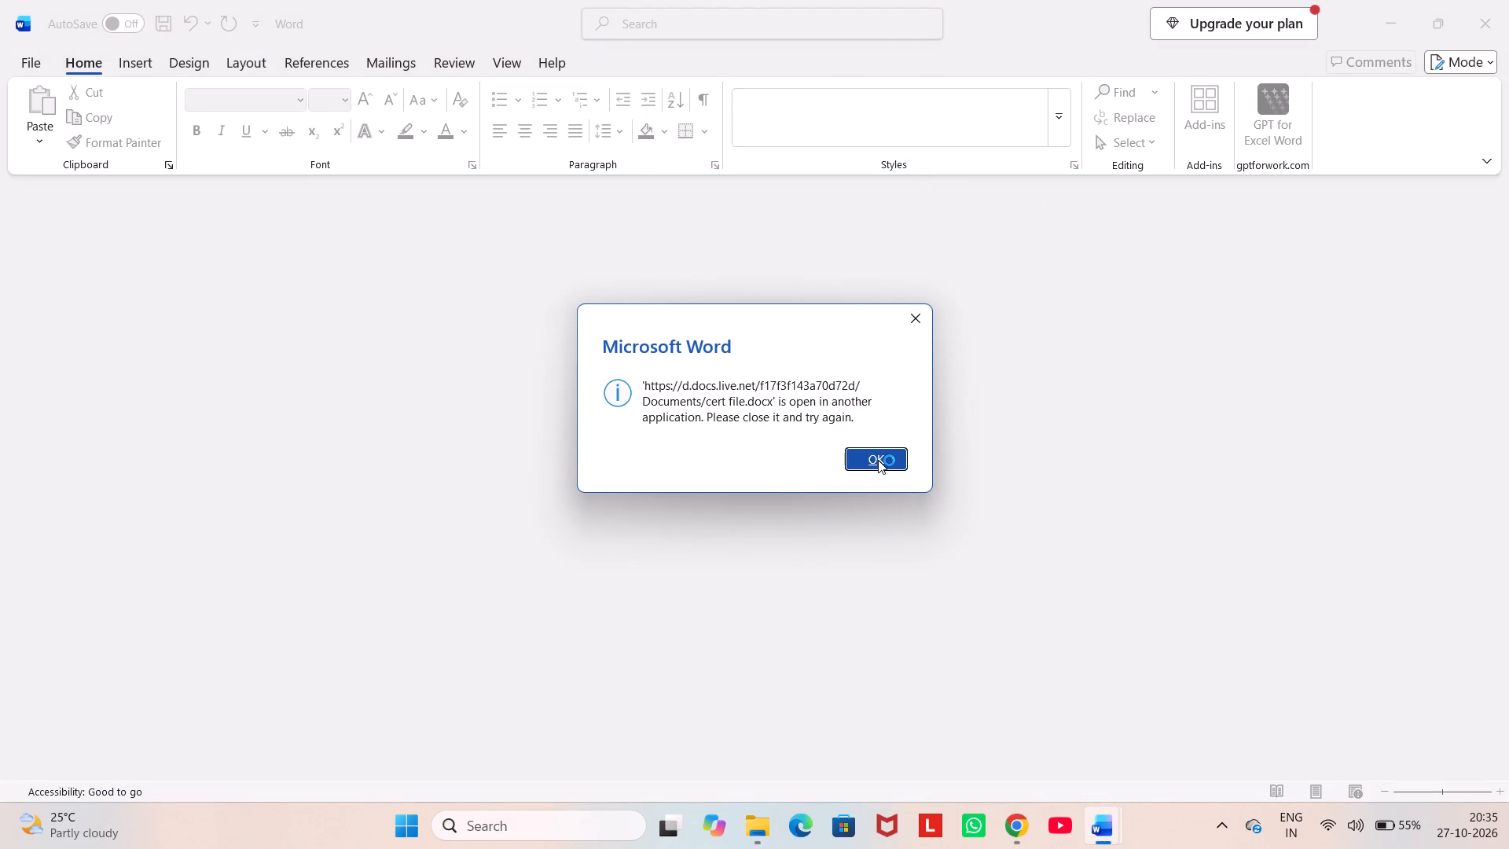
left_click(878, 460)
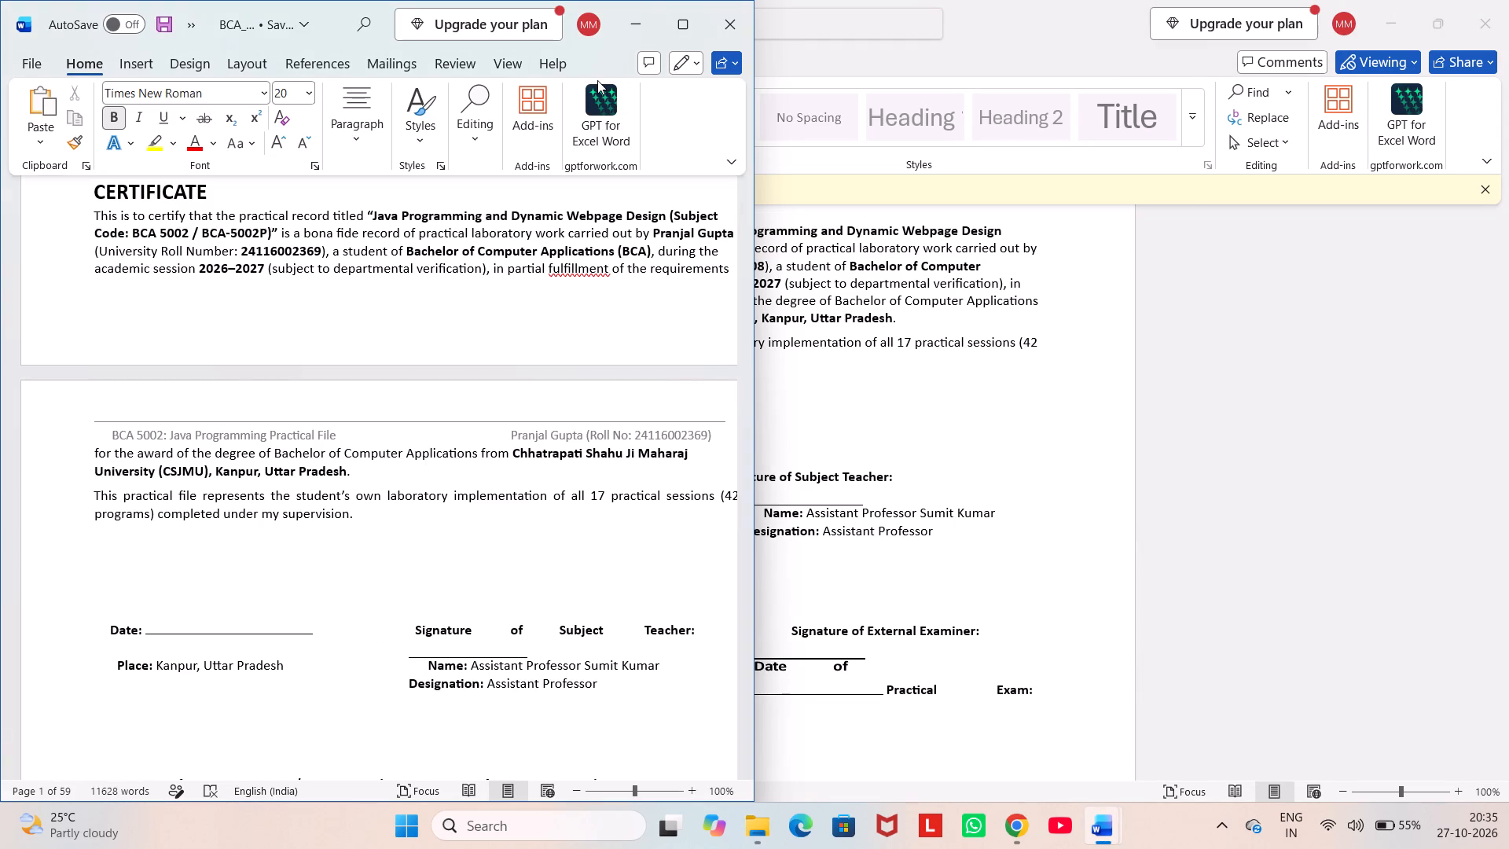
Close the Word window of the original practical file.
left_click(721, 19)
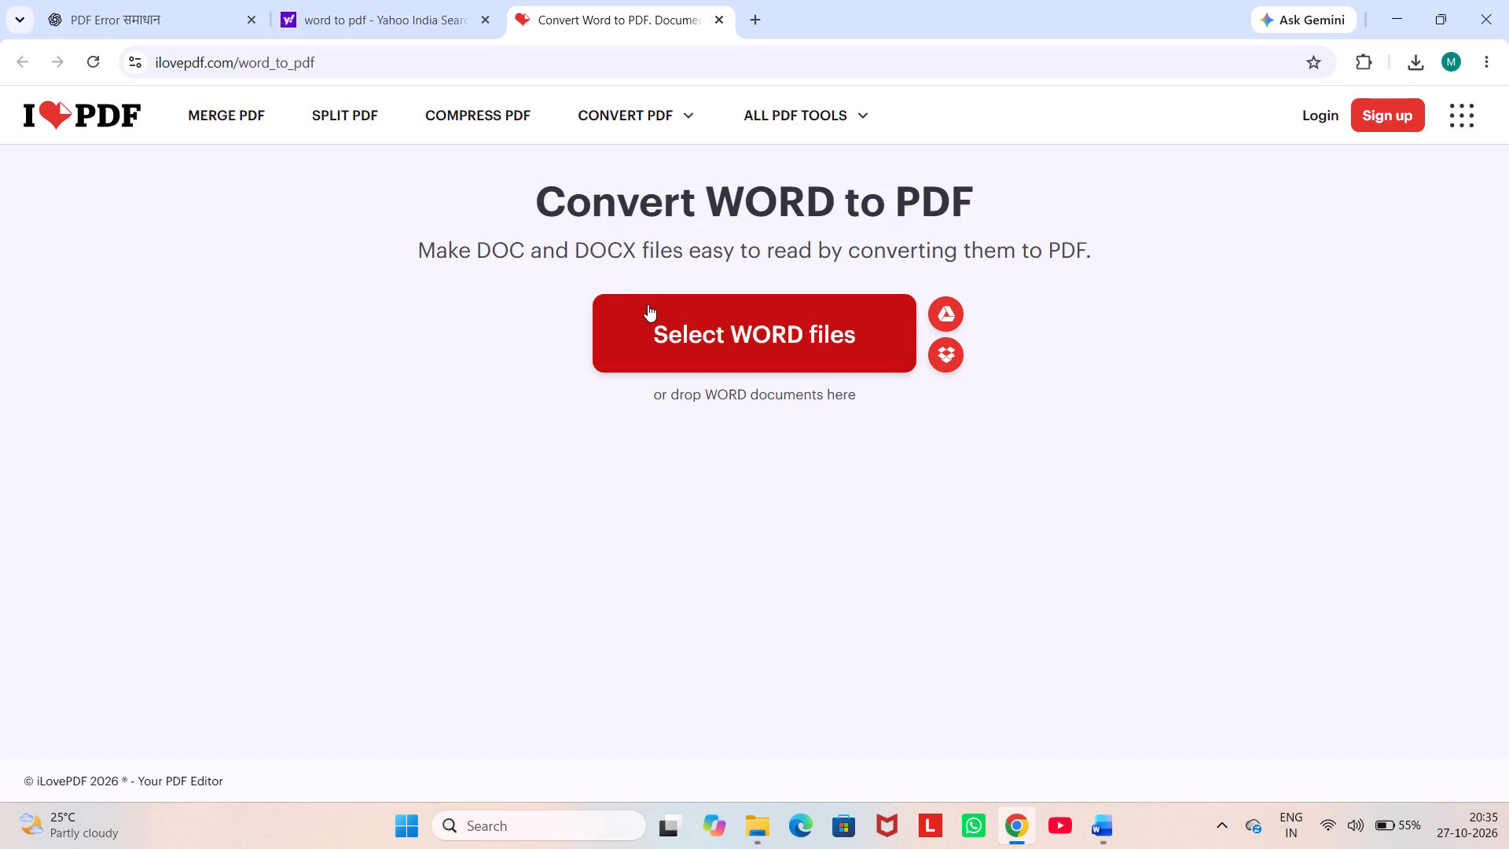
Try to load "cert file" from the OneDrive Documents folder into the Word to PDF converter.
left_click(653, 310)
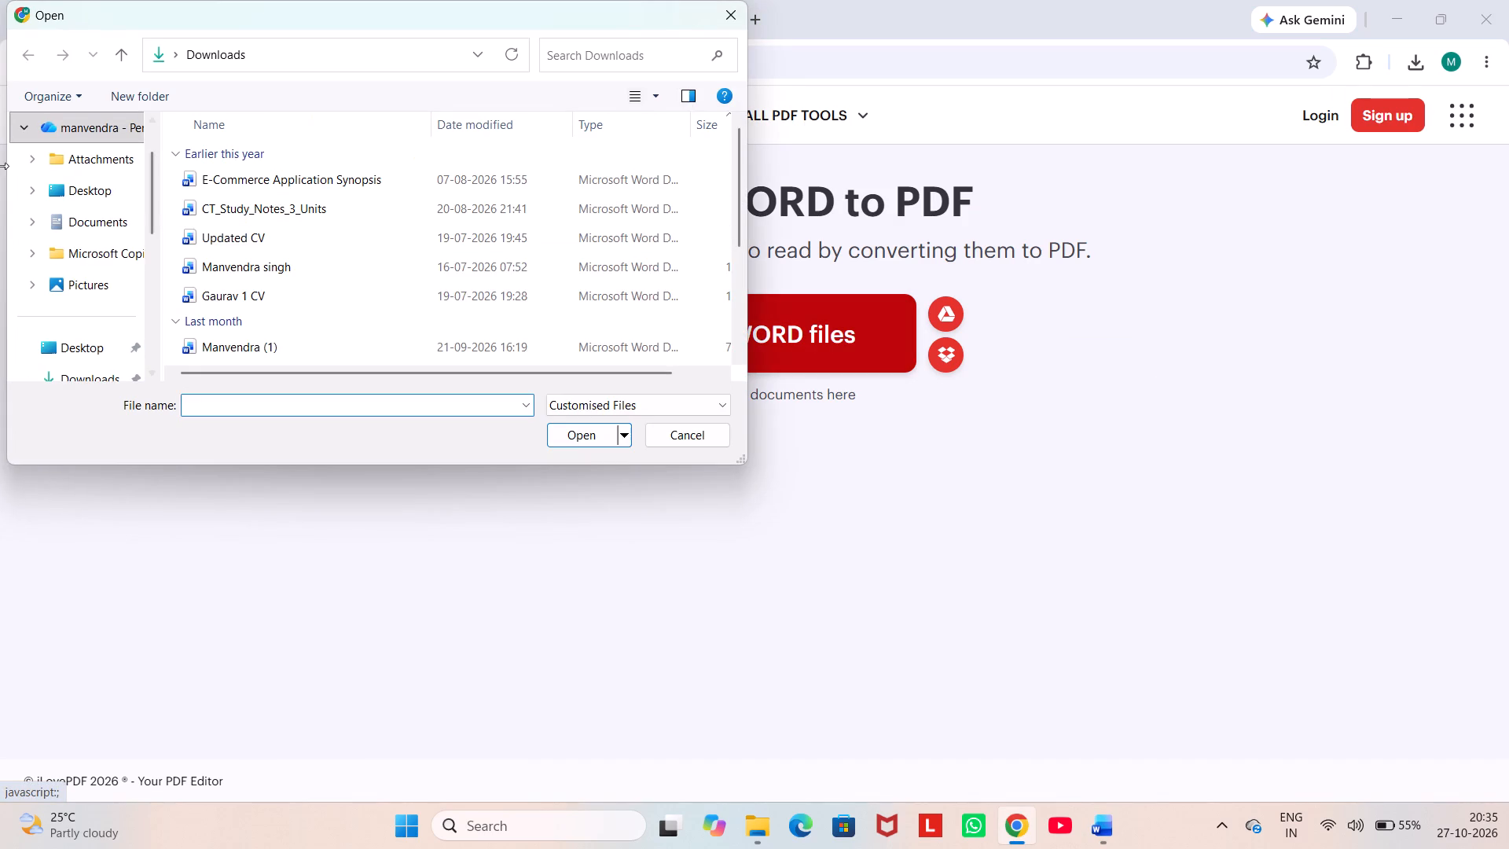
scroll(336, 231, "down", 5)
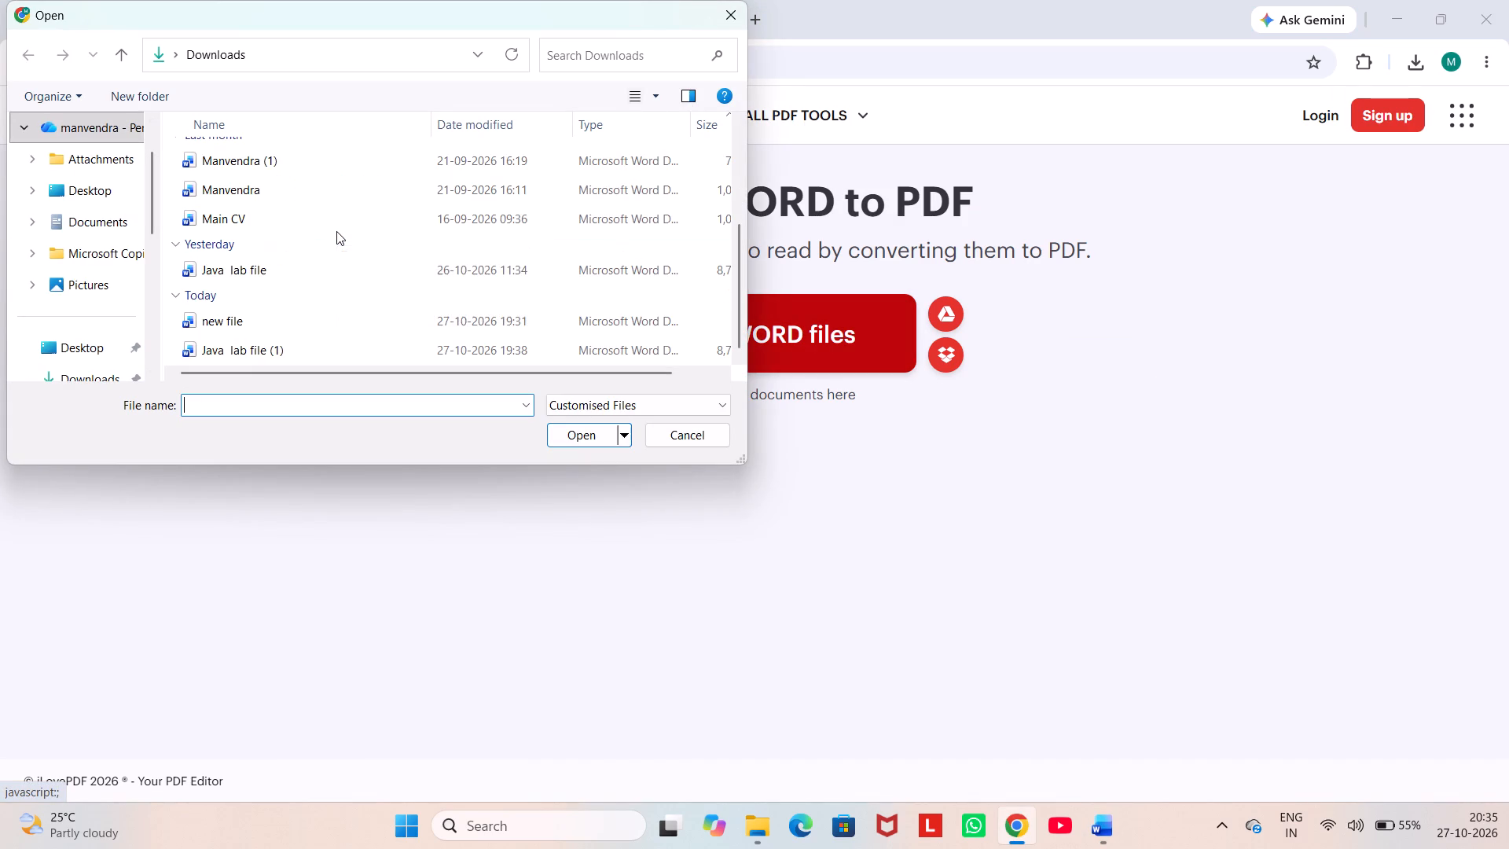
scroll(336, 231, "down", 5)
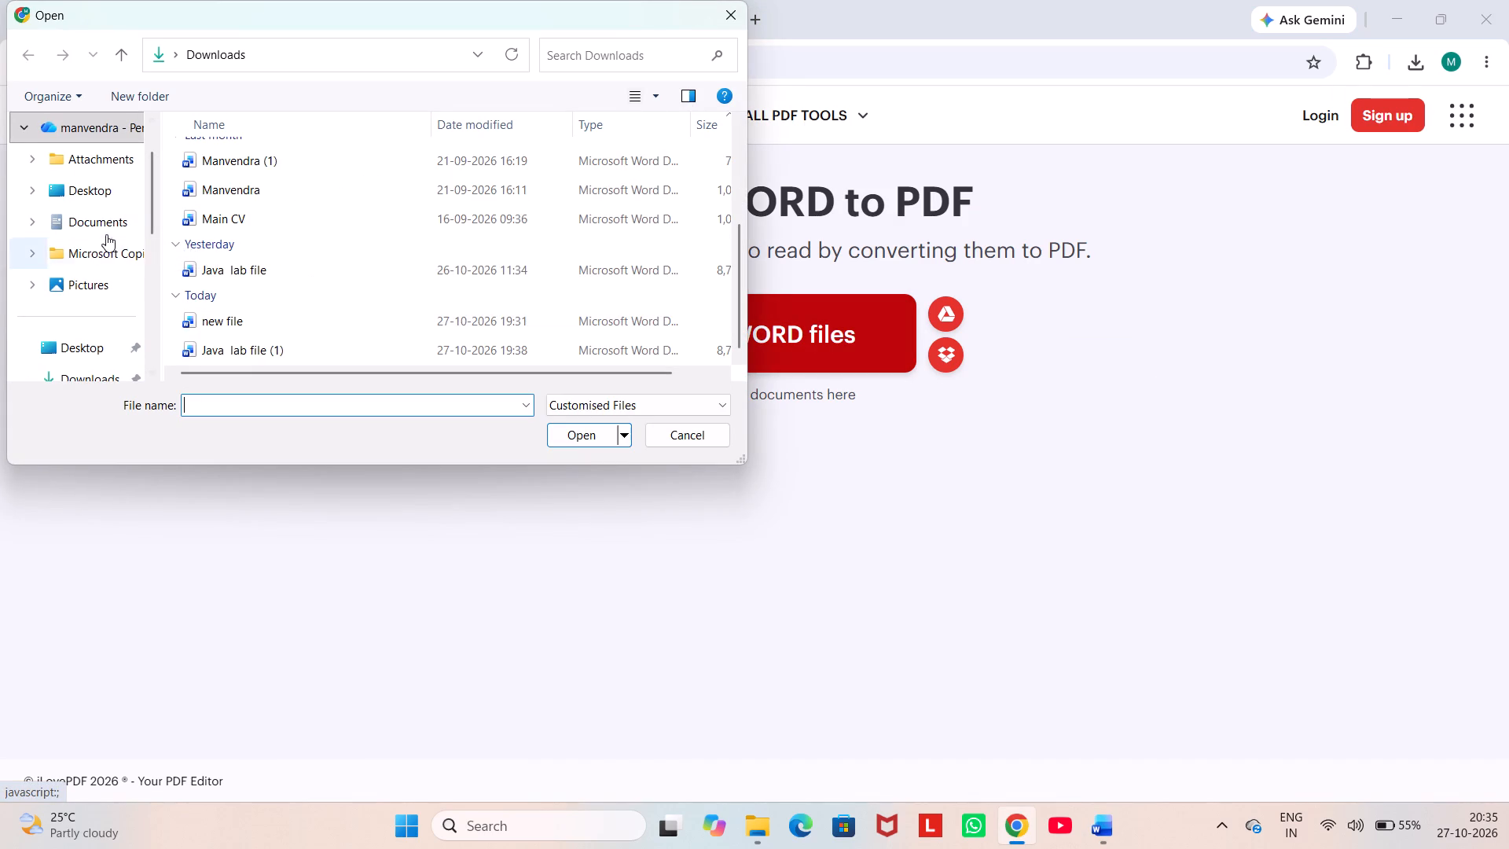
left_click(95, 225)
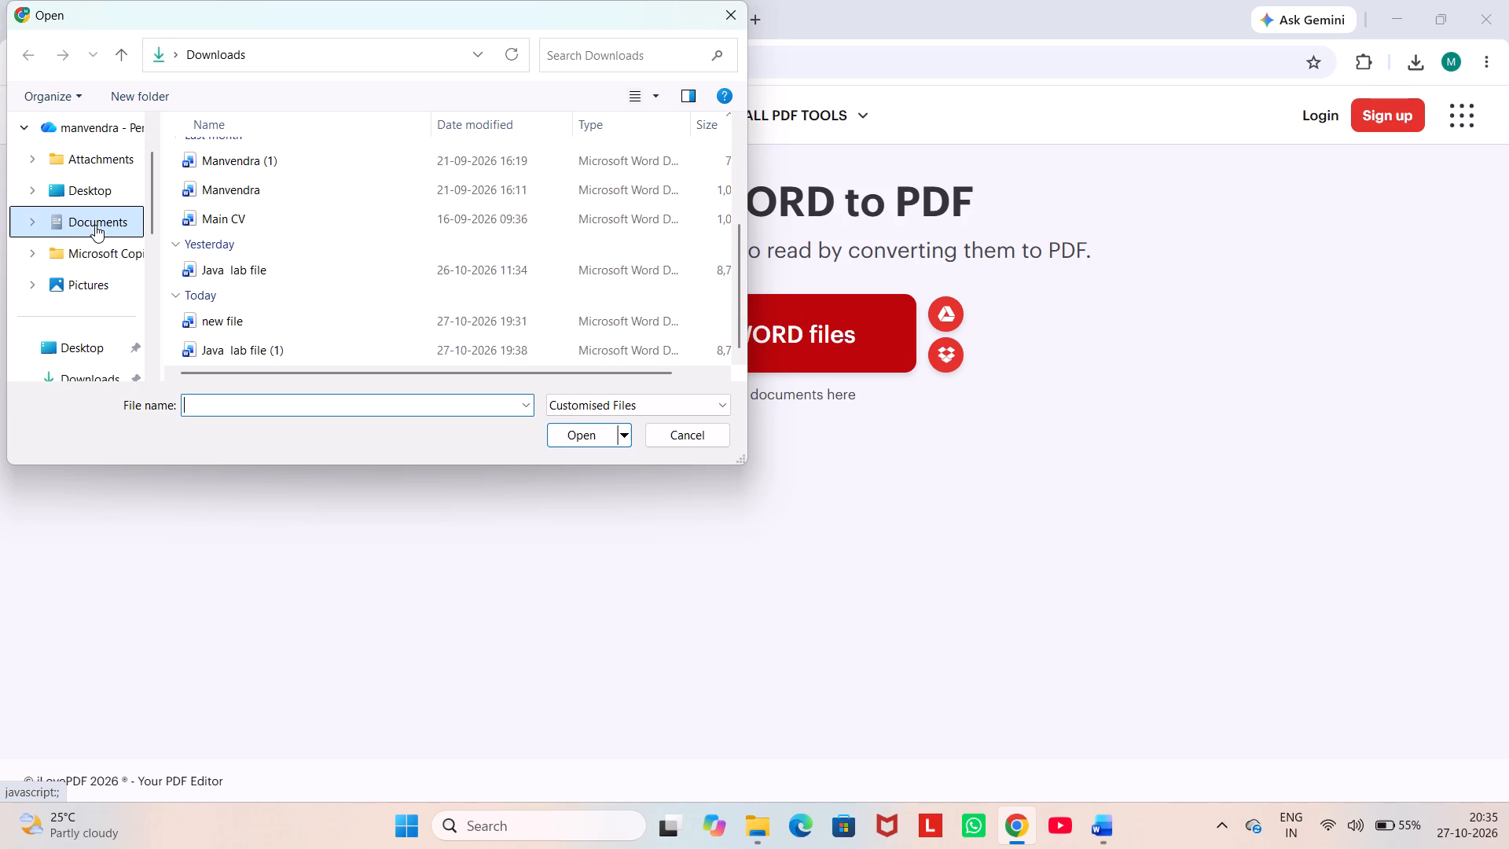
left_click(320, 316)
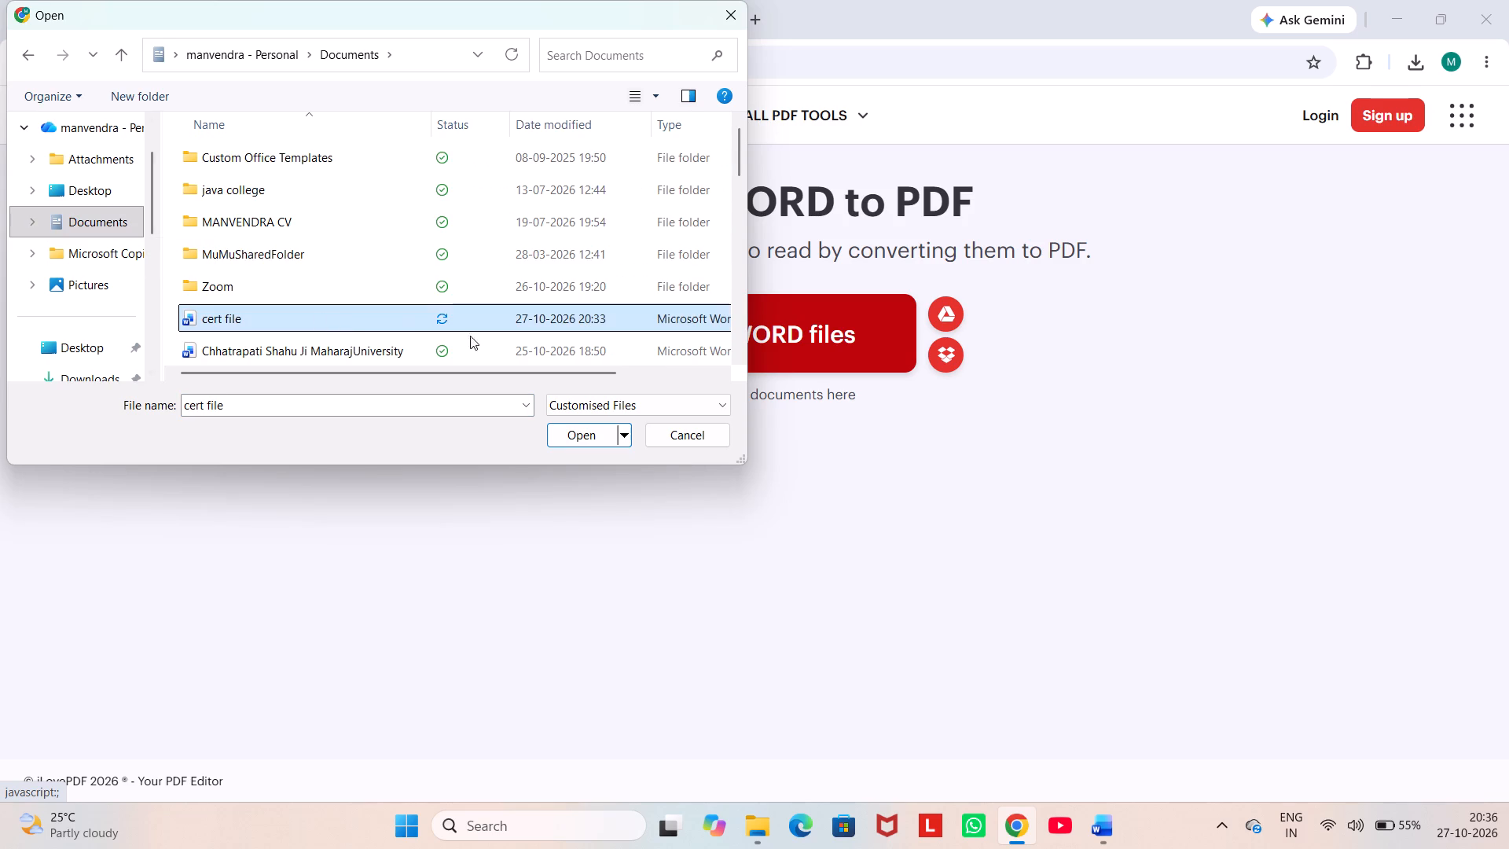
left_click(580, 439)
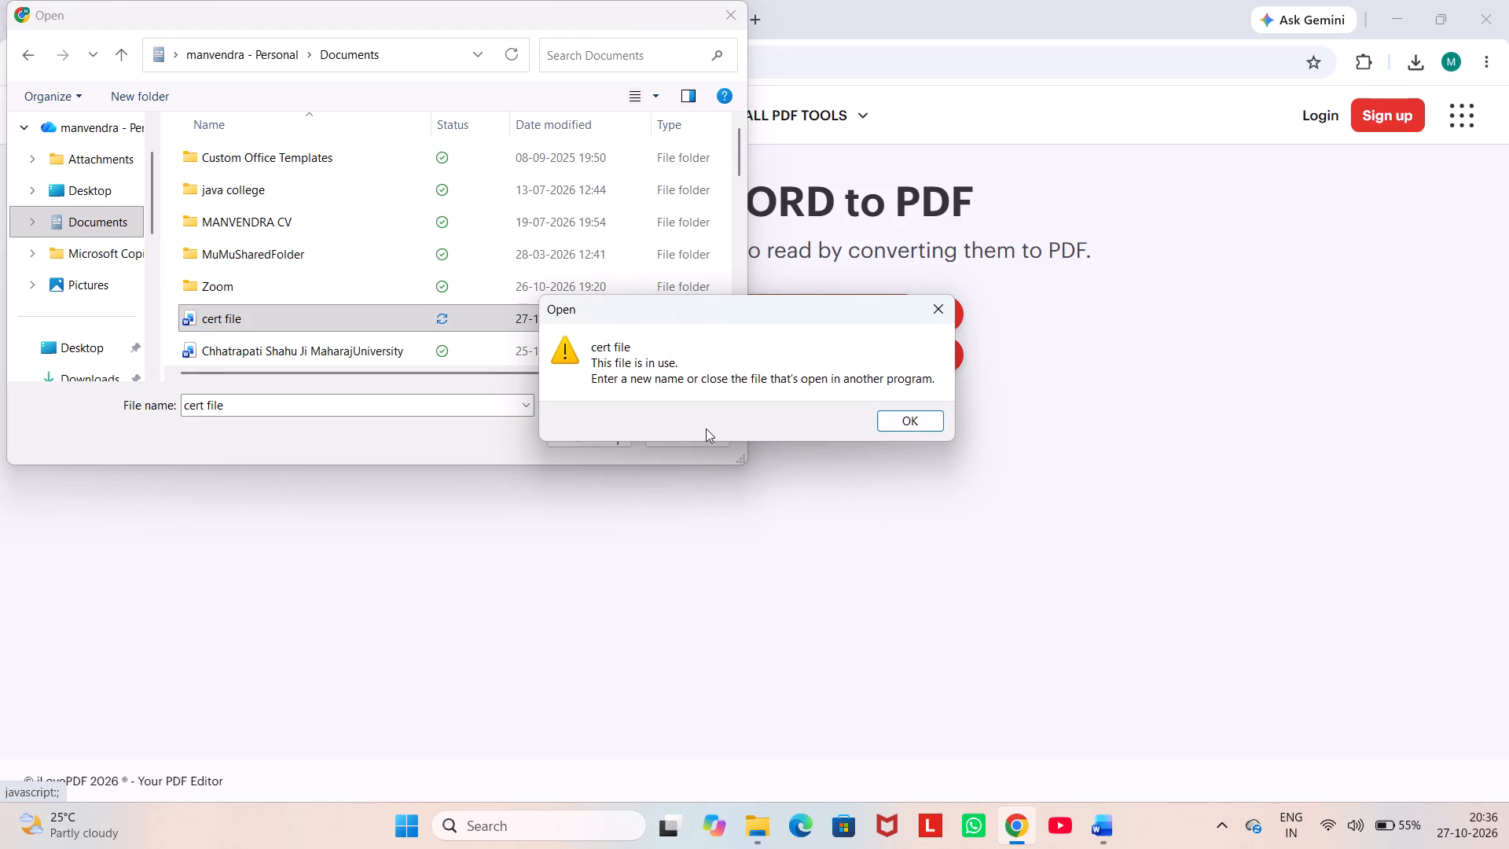
key("shift+super+s")
left_click_drag(527, 295, 995, 439)
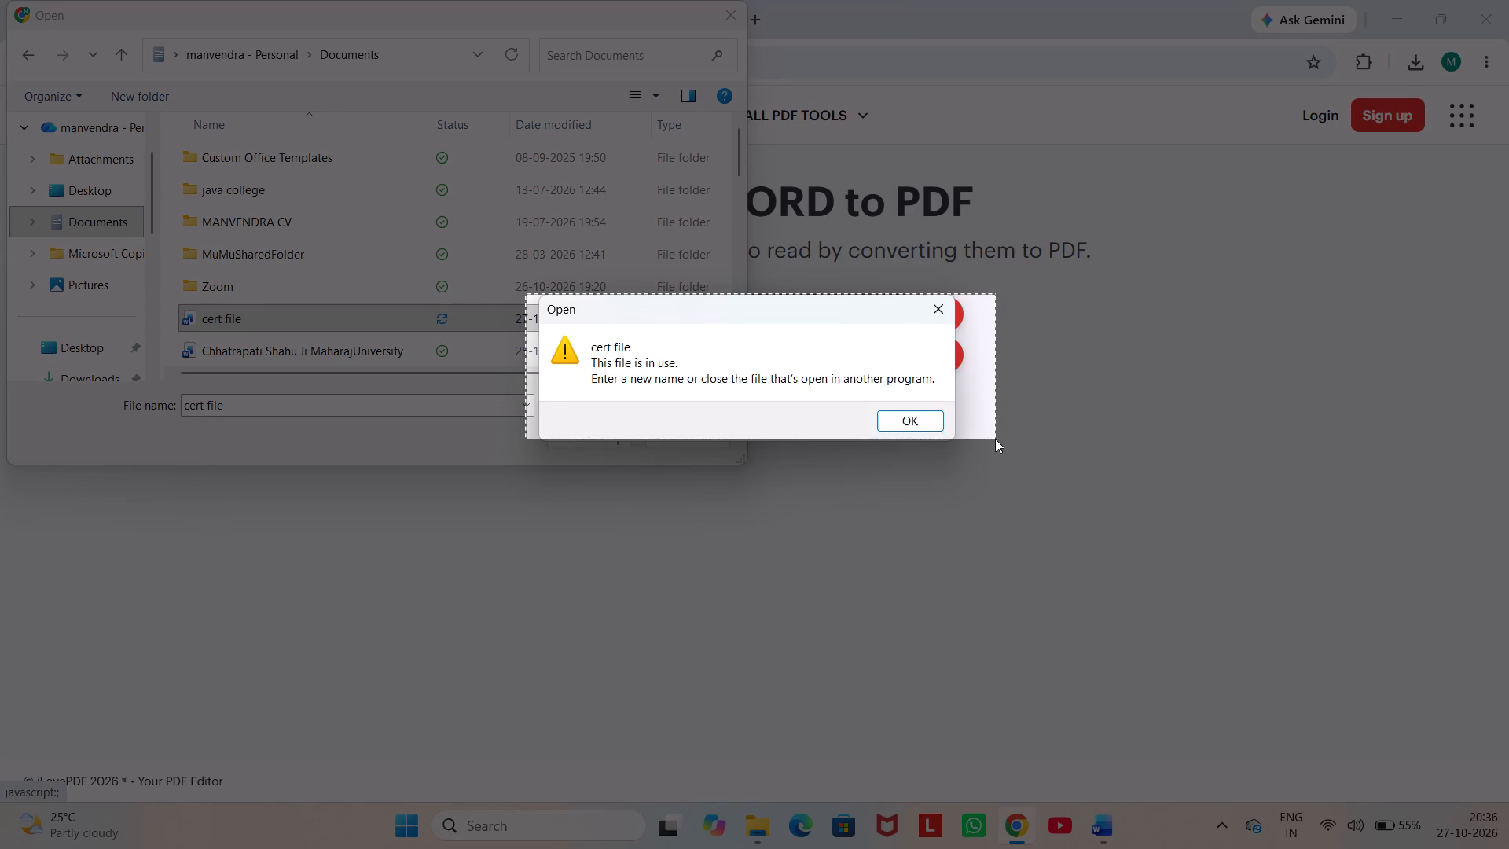
left_click_drag(995, 439, 981, 466)
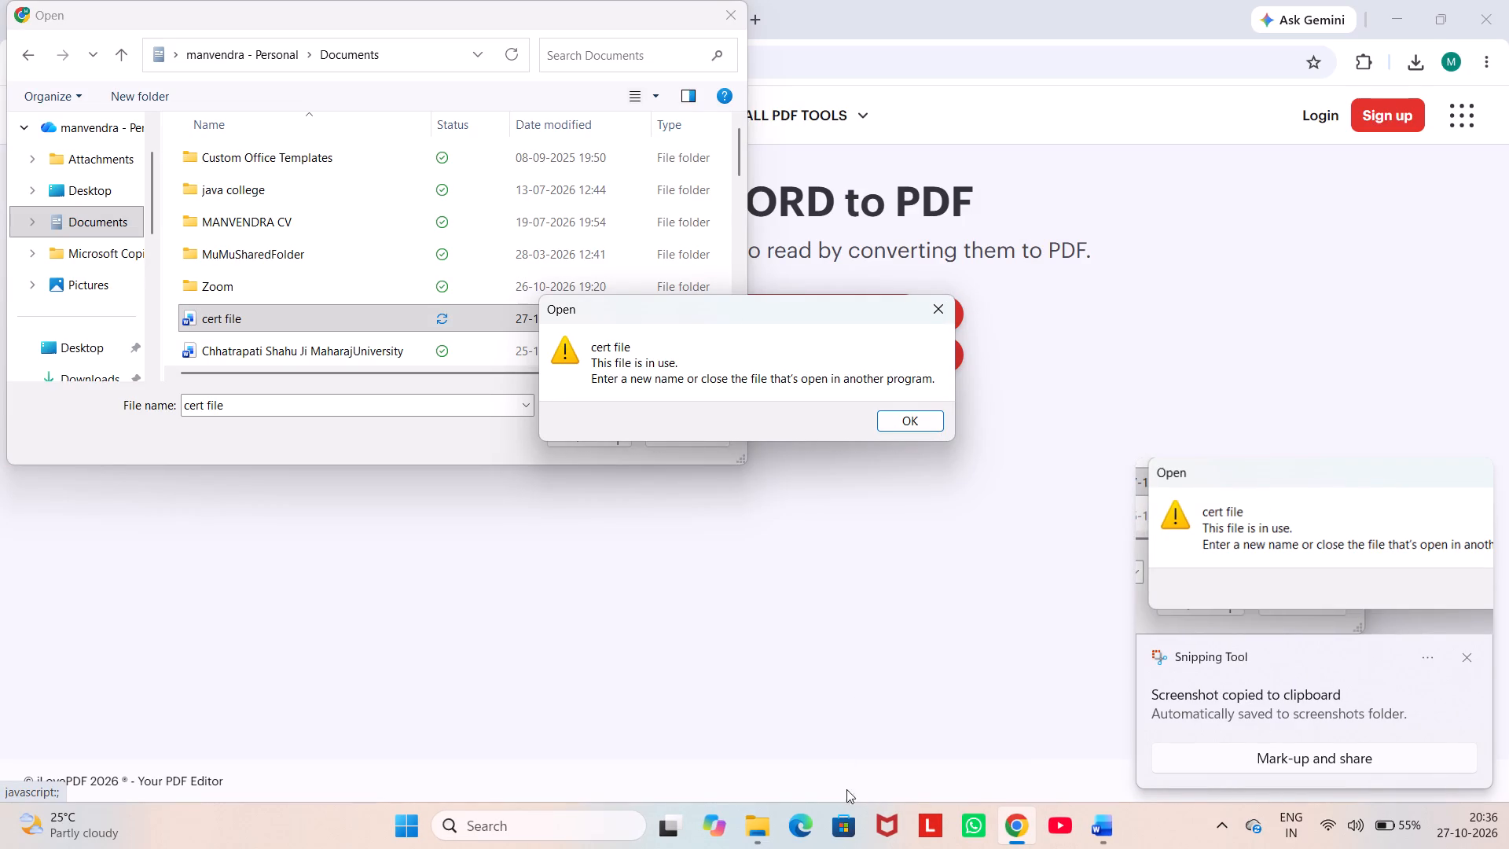
left_click(1024, 835)
left_click(762, 15)
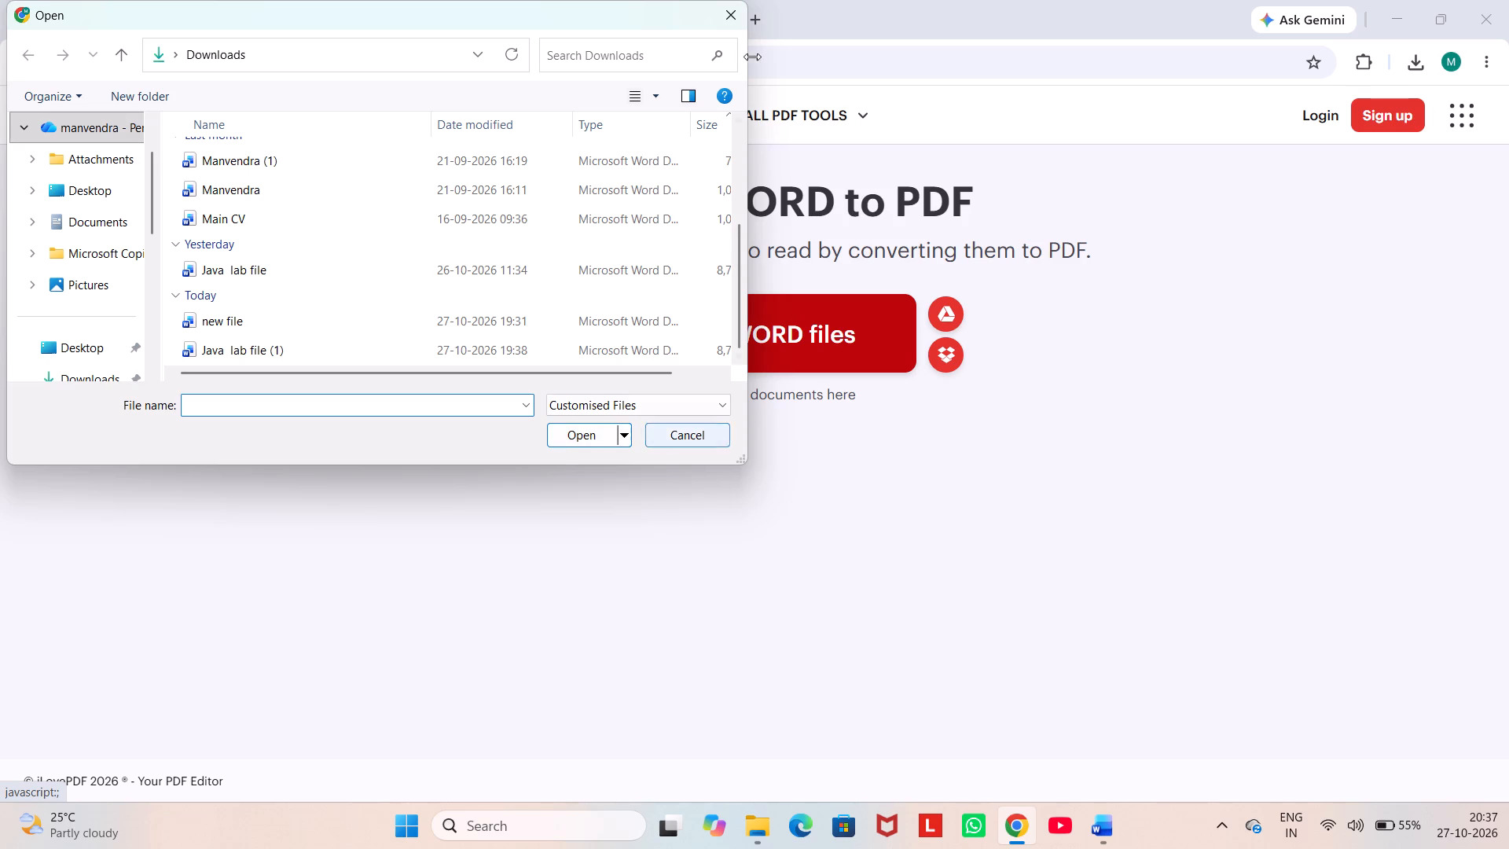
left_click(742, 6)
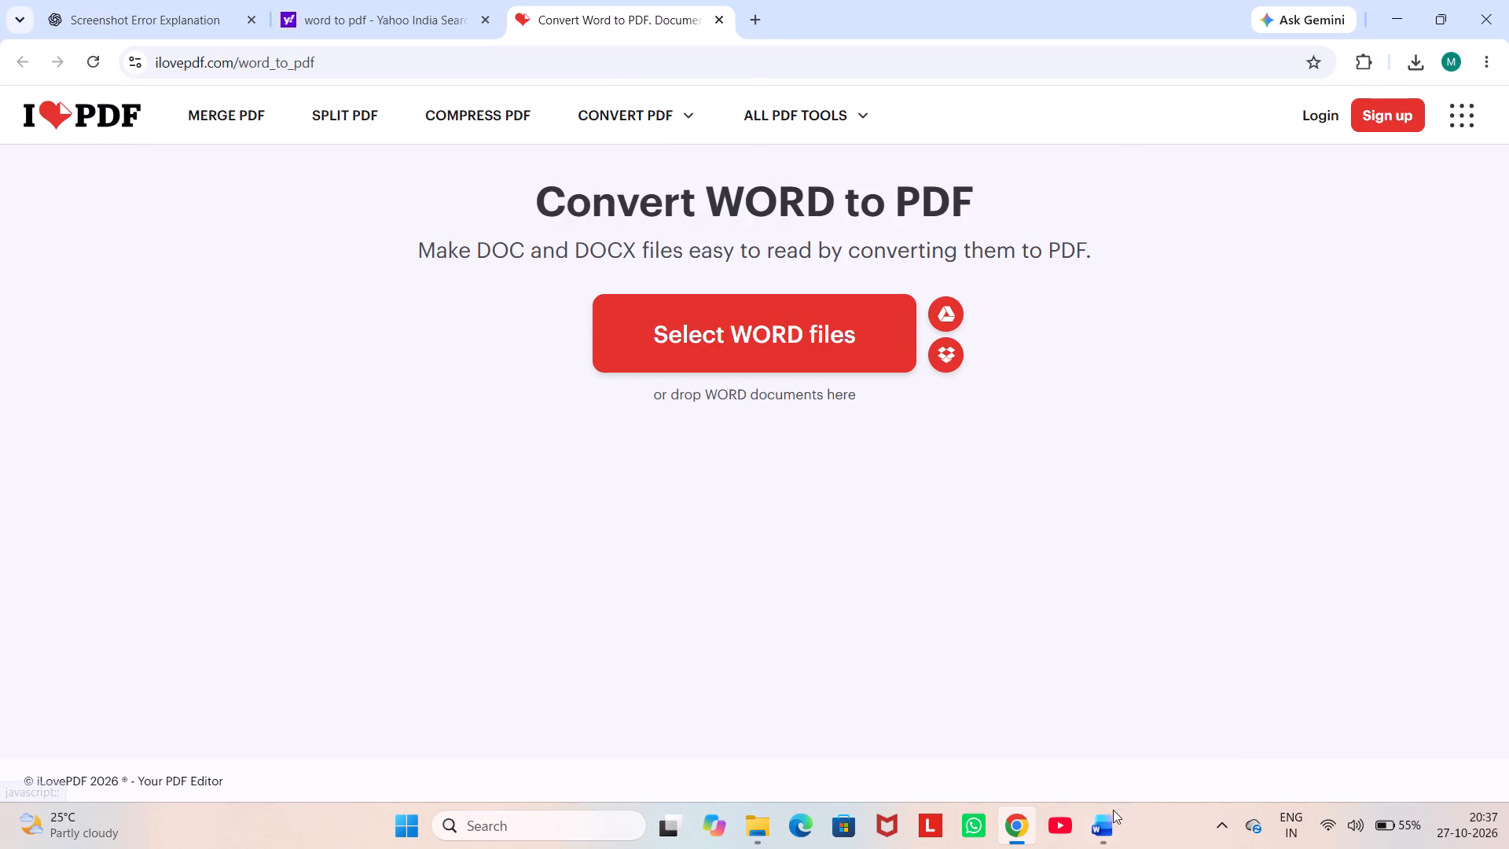
Save a copy of the read-only cert file in Word to the Downloads folder as a Word document named "certificate file".
left_click(1096, 847)
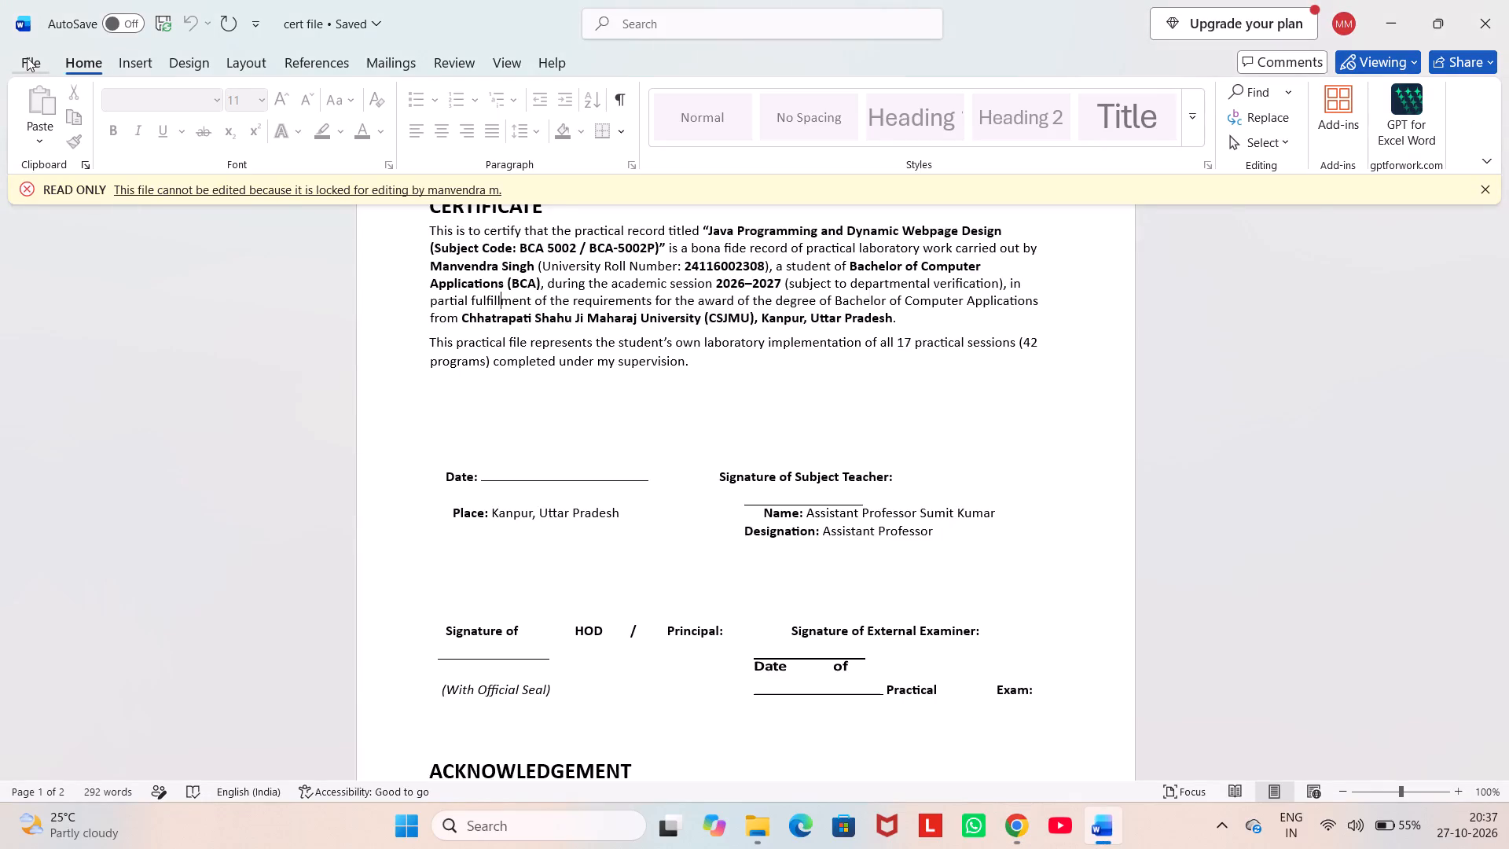
left_click(27, 57)
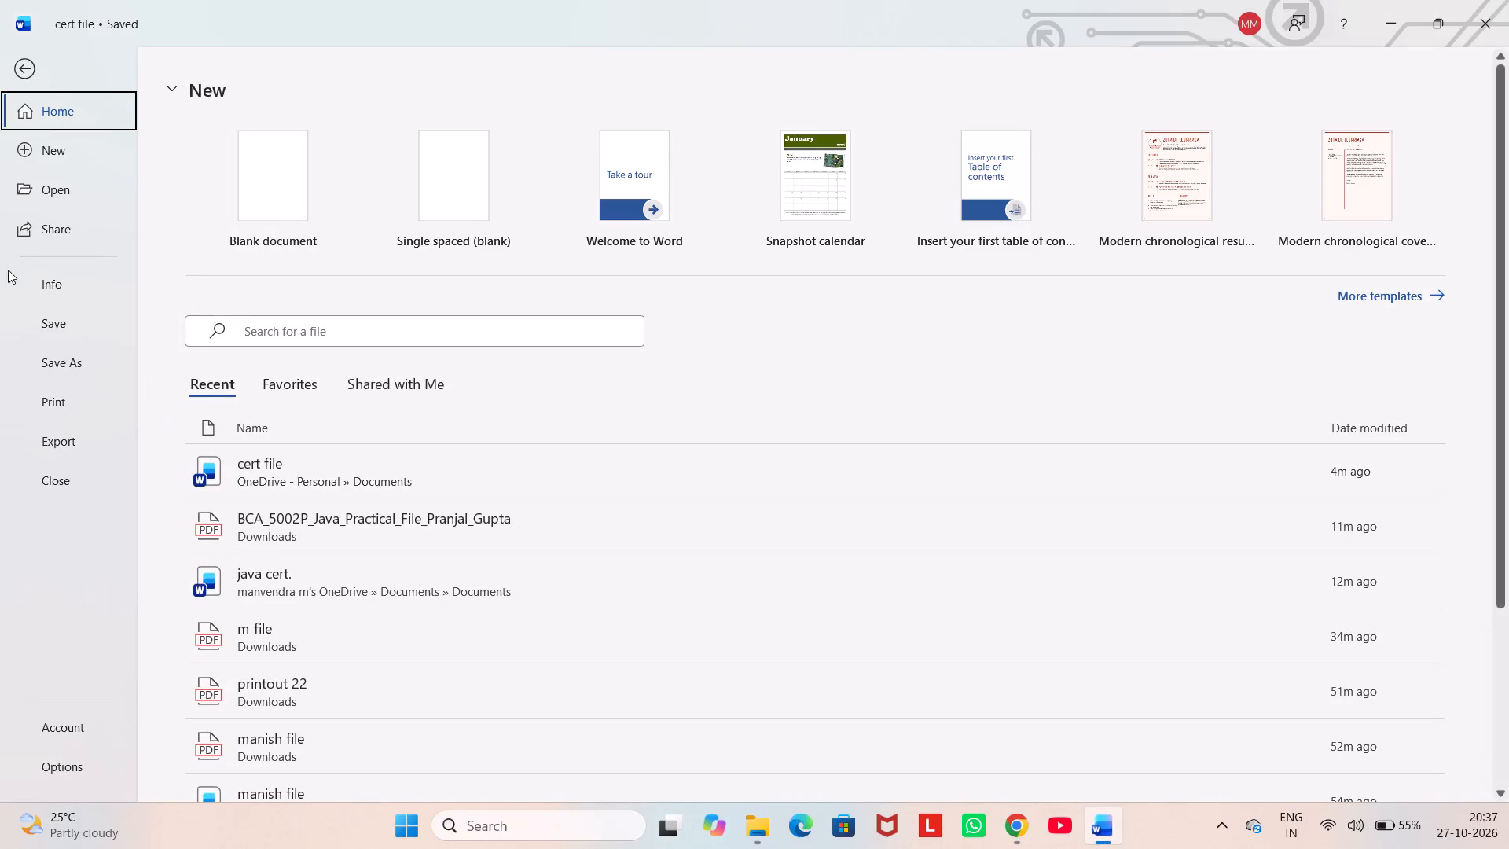
left_click(68, 361)
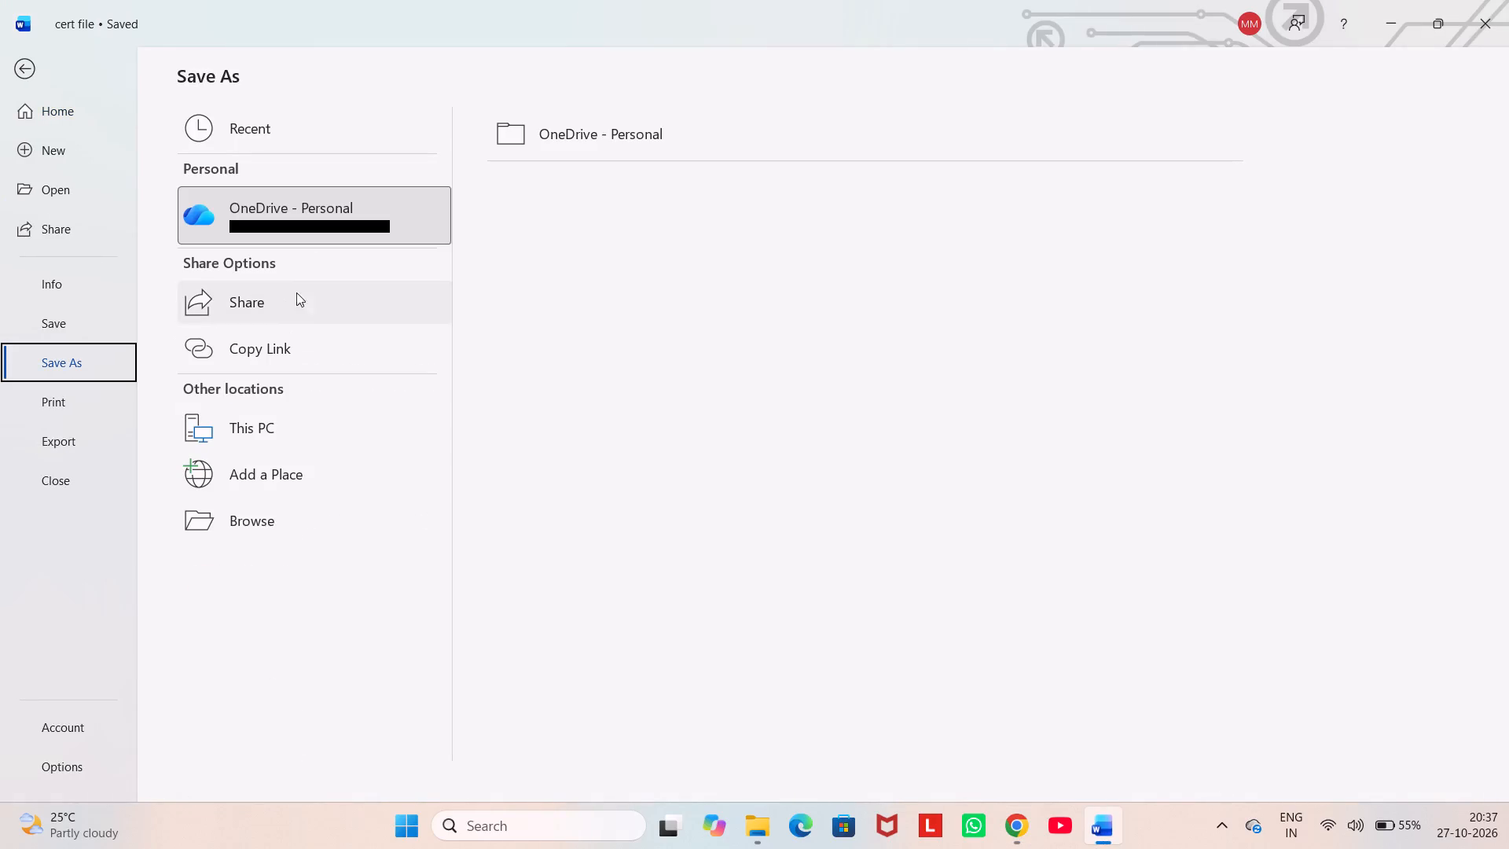
left_click(294, 414)
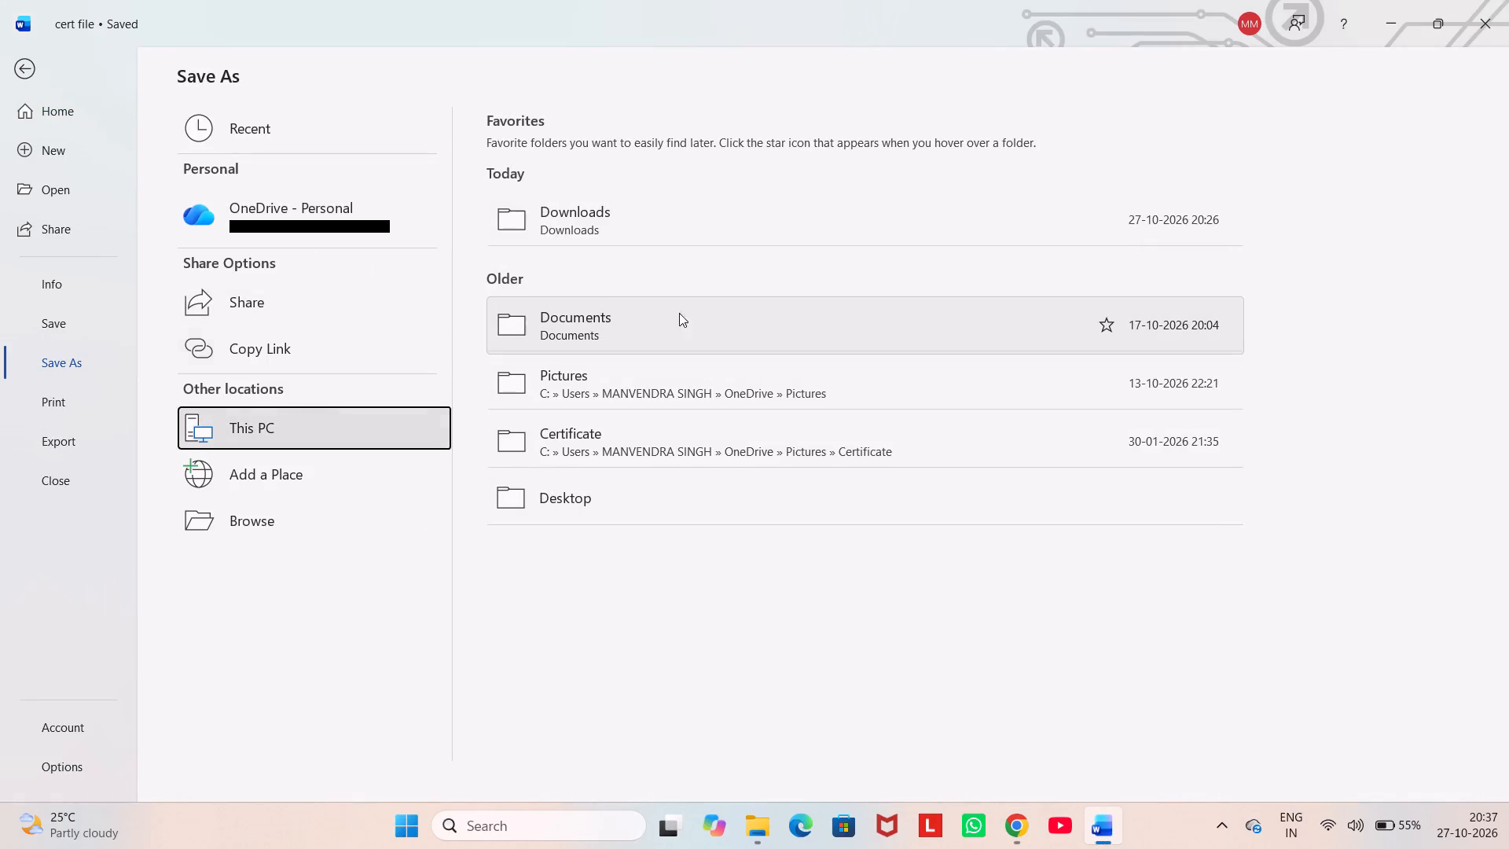
left_click(692, 222)
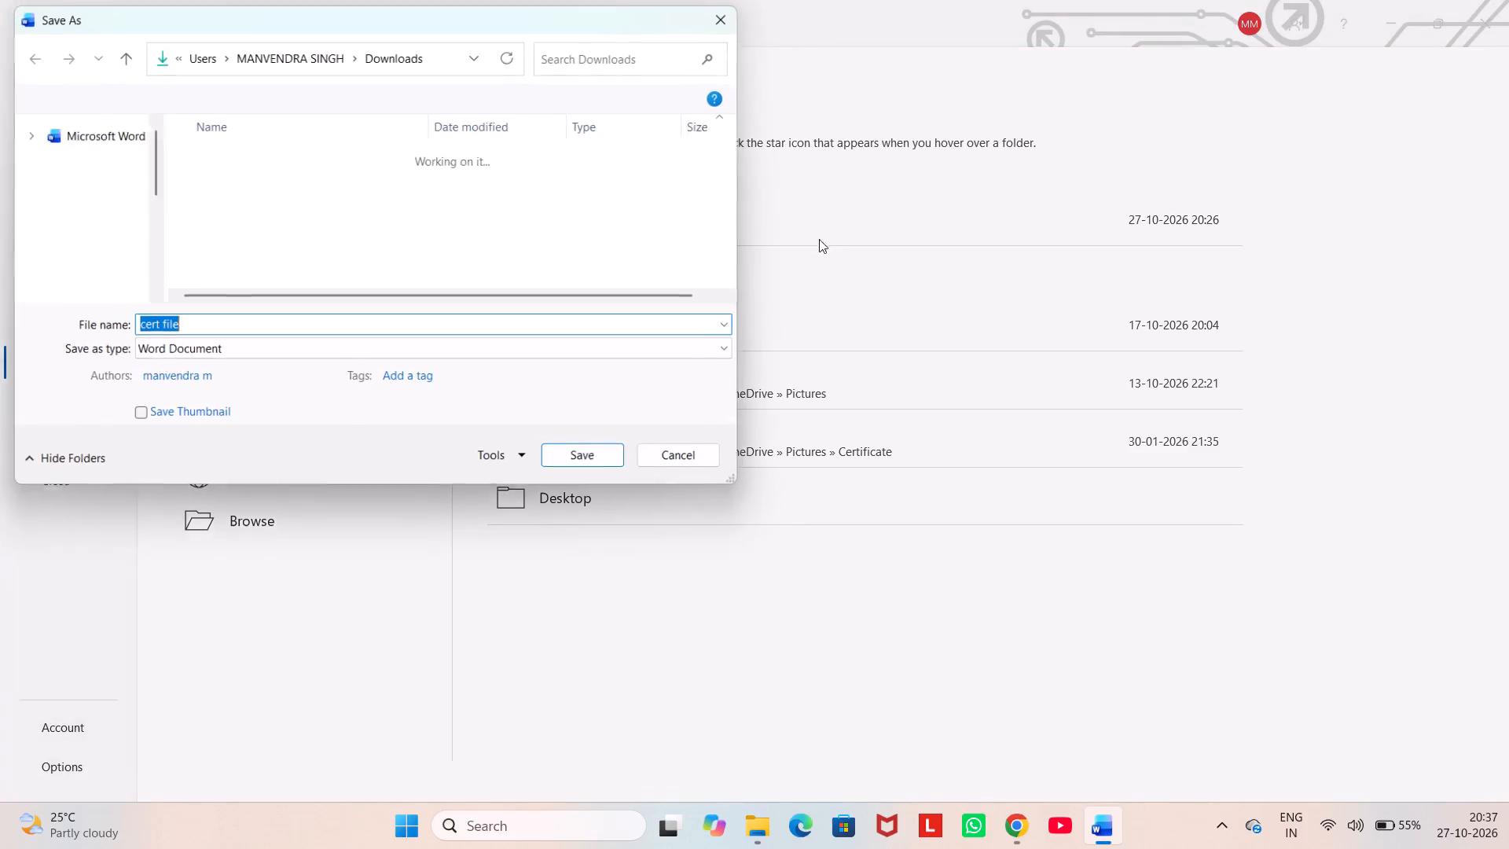
left_click(464, 329)
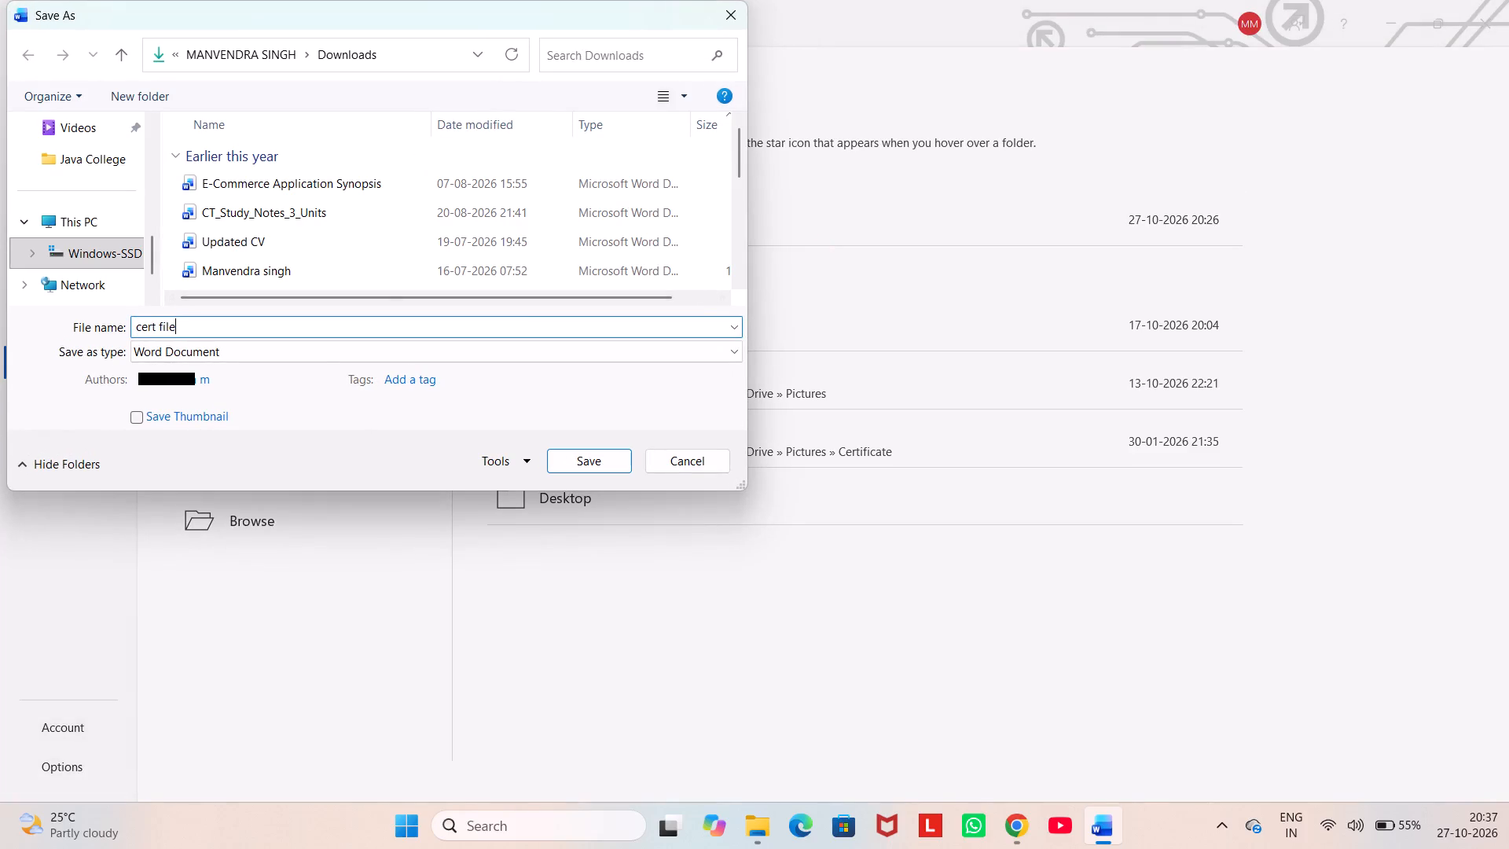
left_click(154, 326)
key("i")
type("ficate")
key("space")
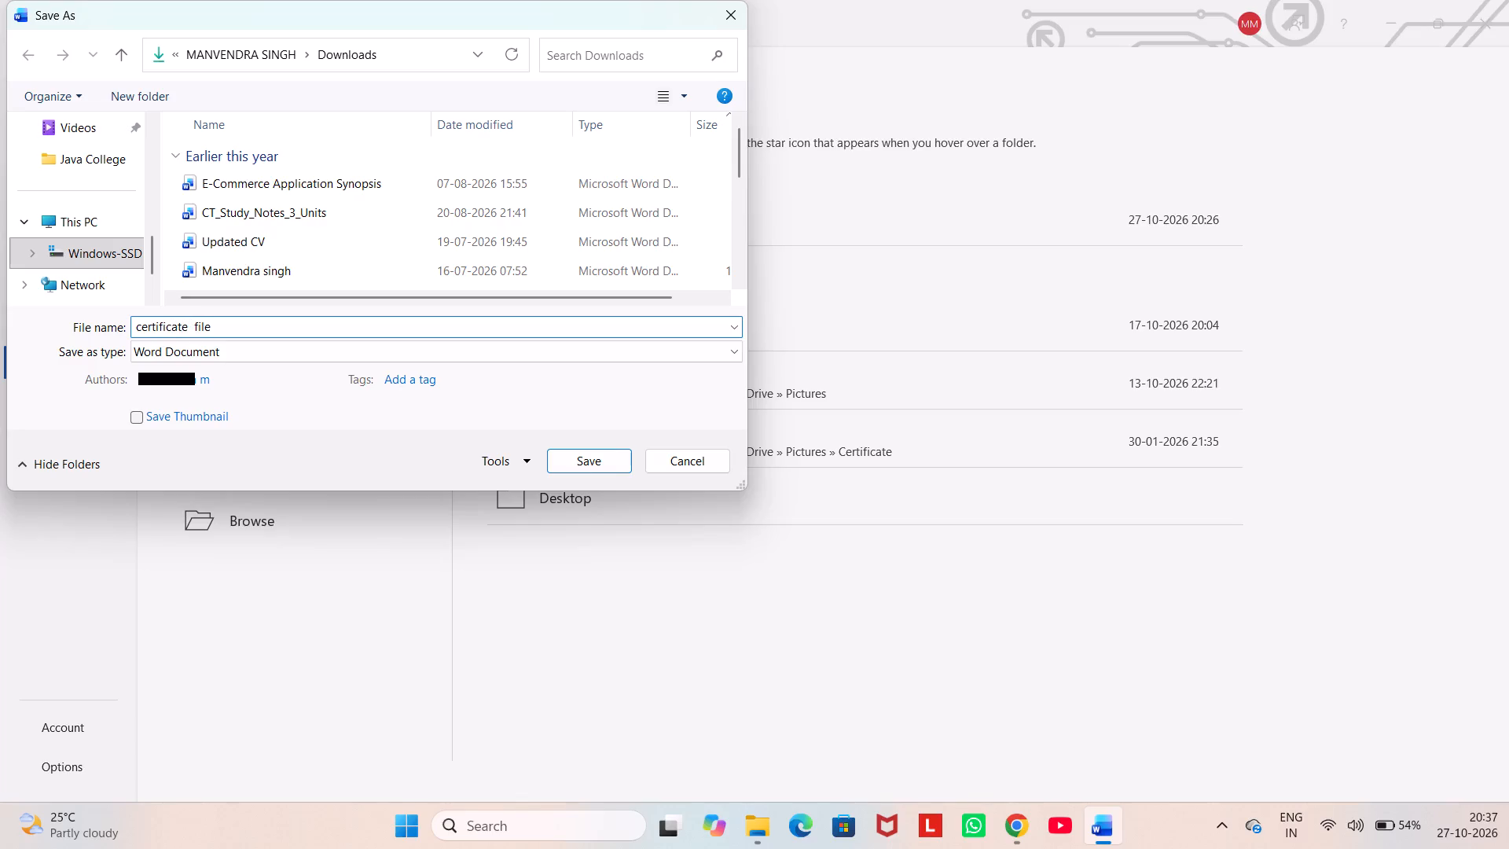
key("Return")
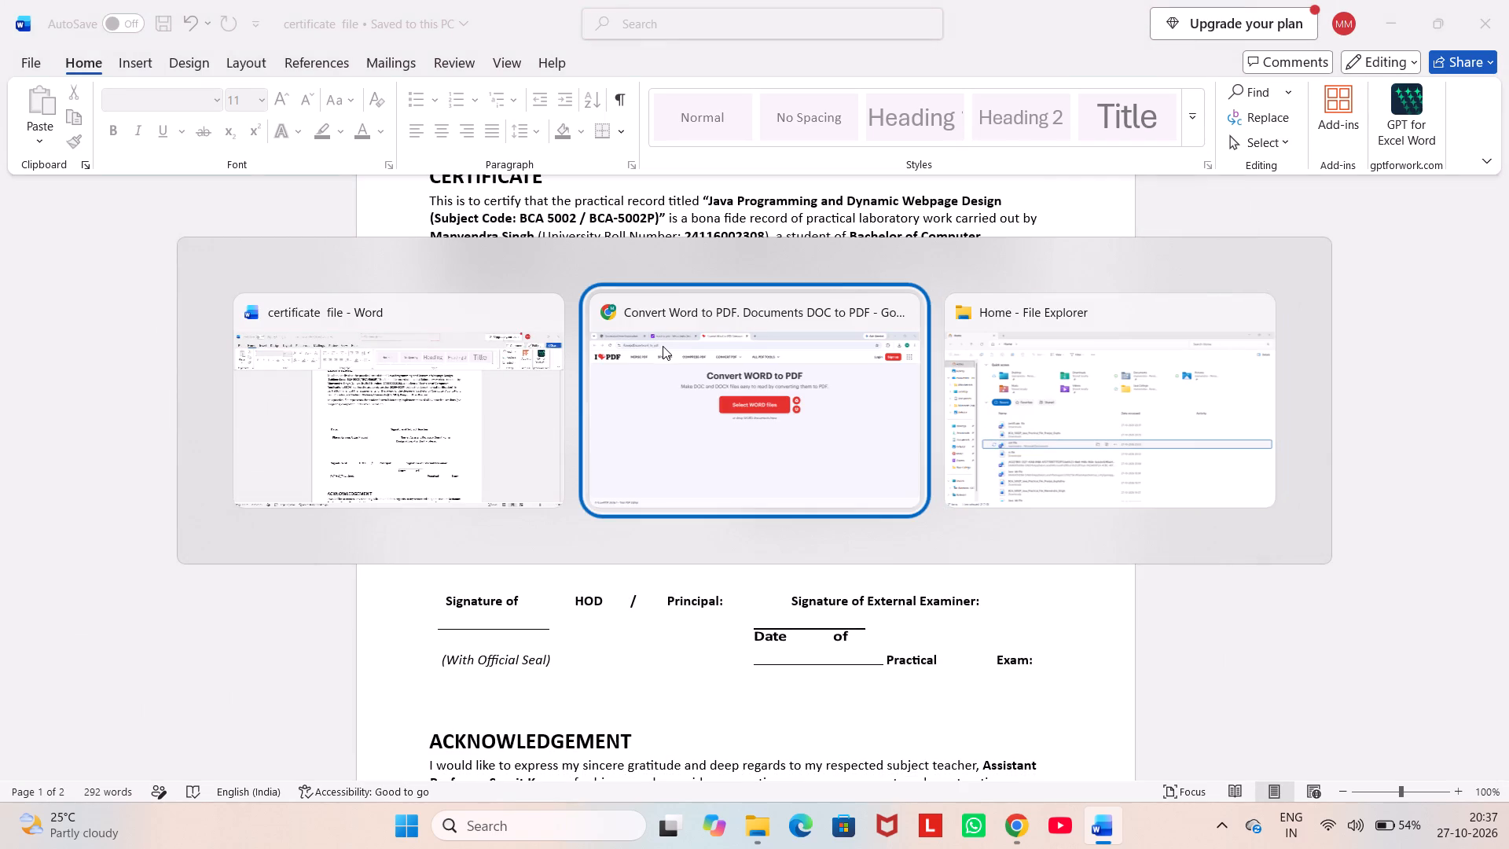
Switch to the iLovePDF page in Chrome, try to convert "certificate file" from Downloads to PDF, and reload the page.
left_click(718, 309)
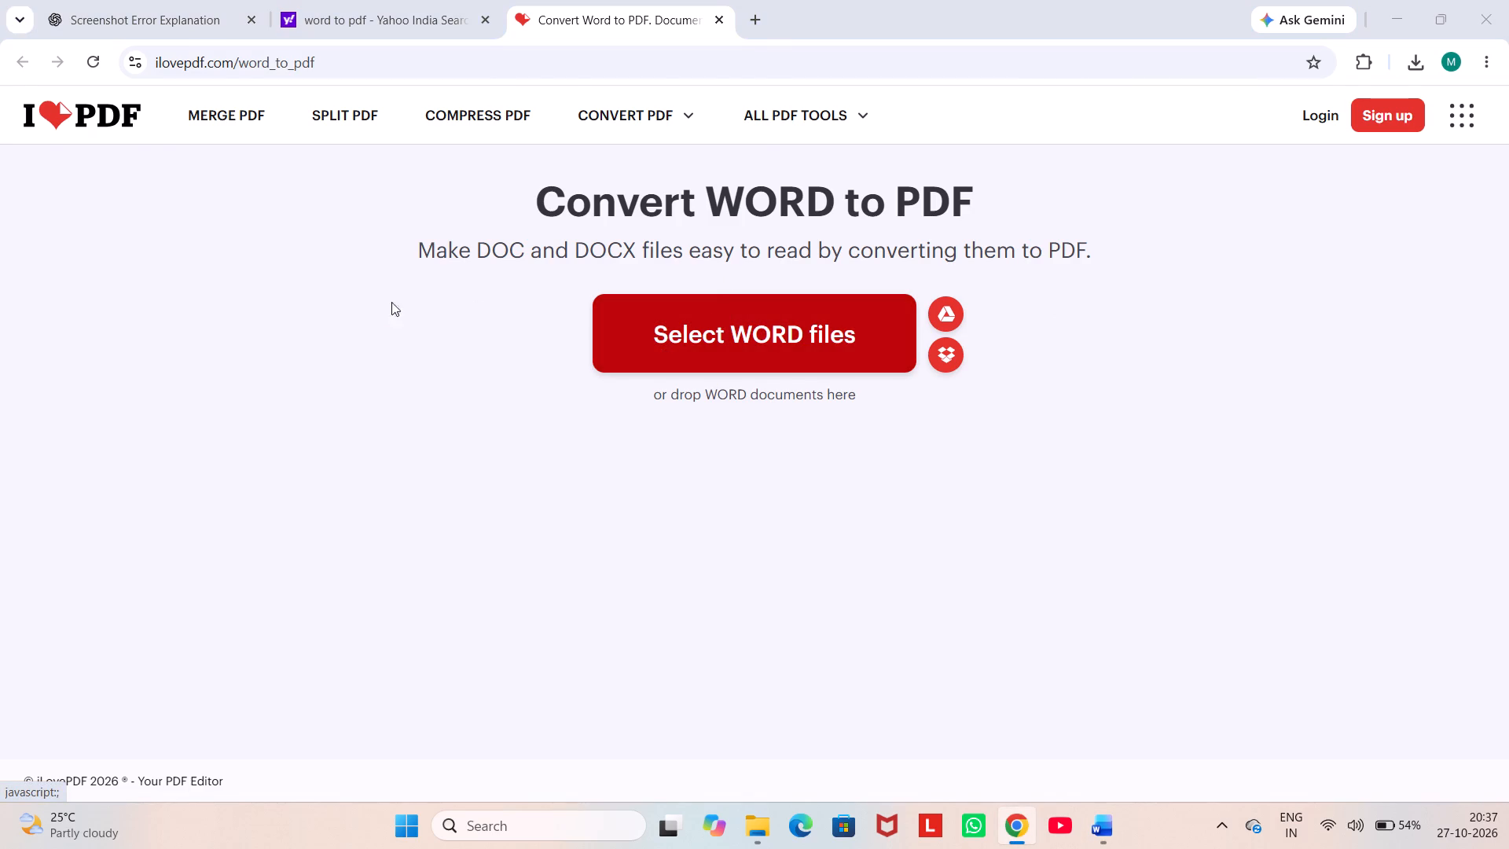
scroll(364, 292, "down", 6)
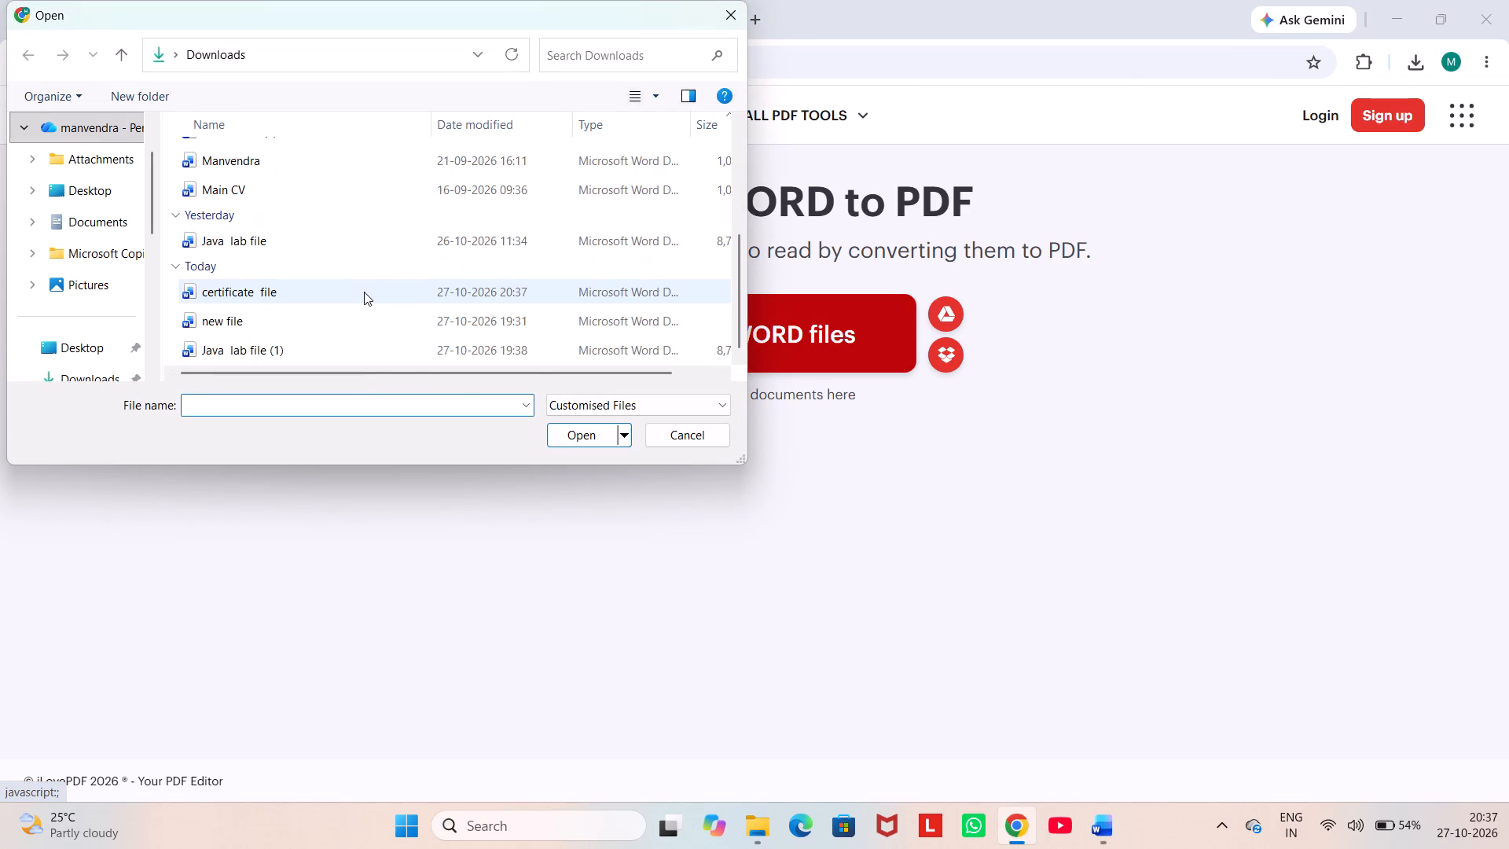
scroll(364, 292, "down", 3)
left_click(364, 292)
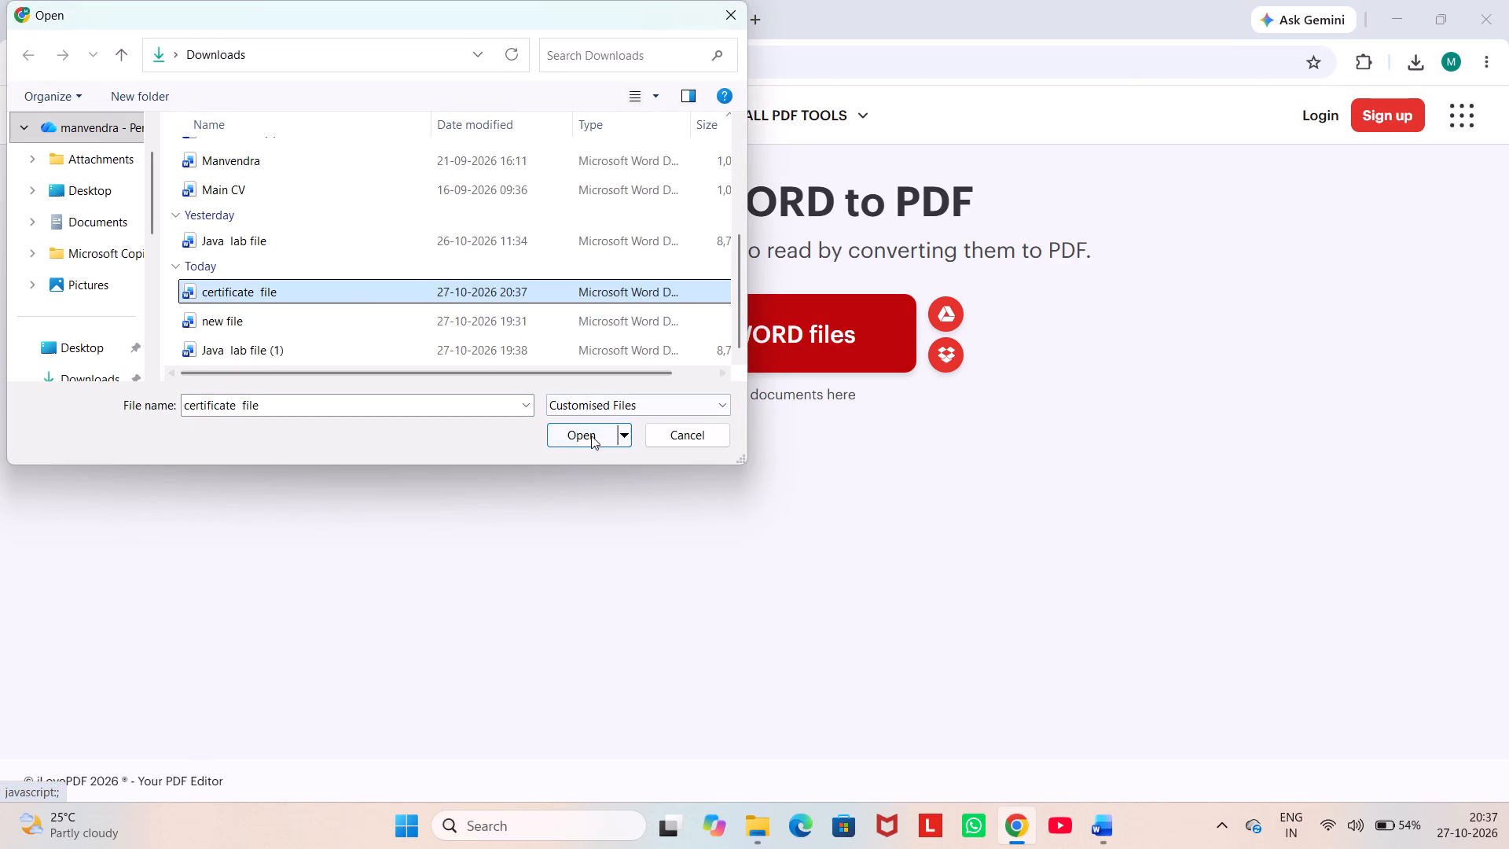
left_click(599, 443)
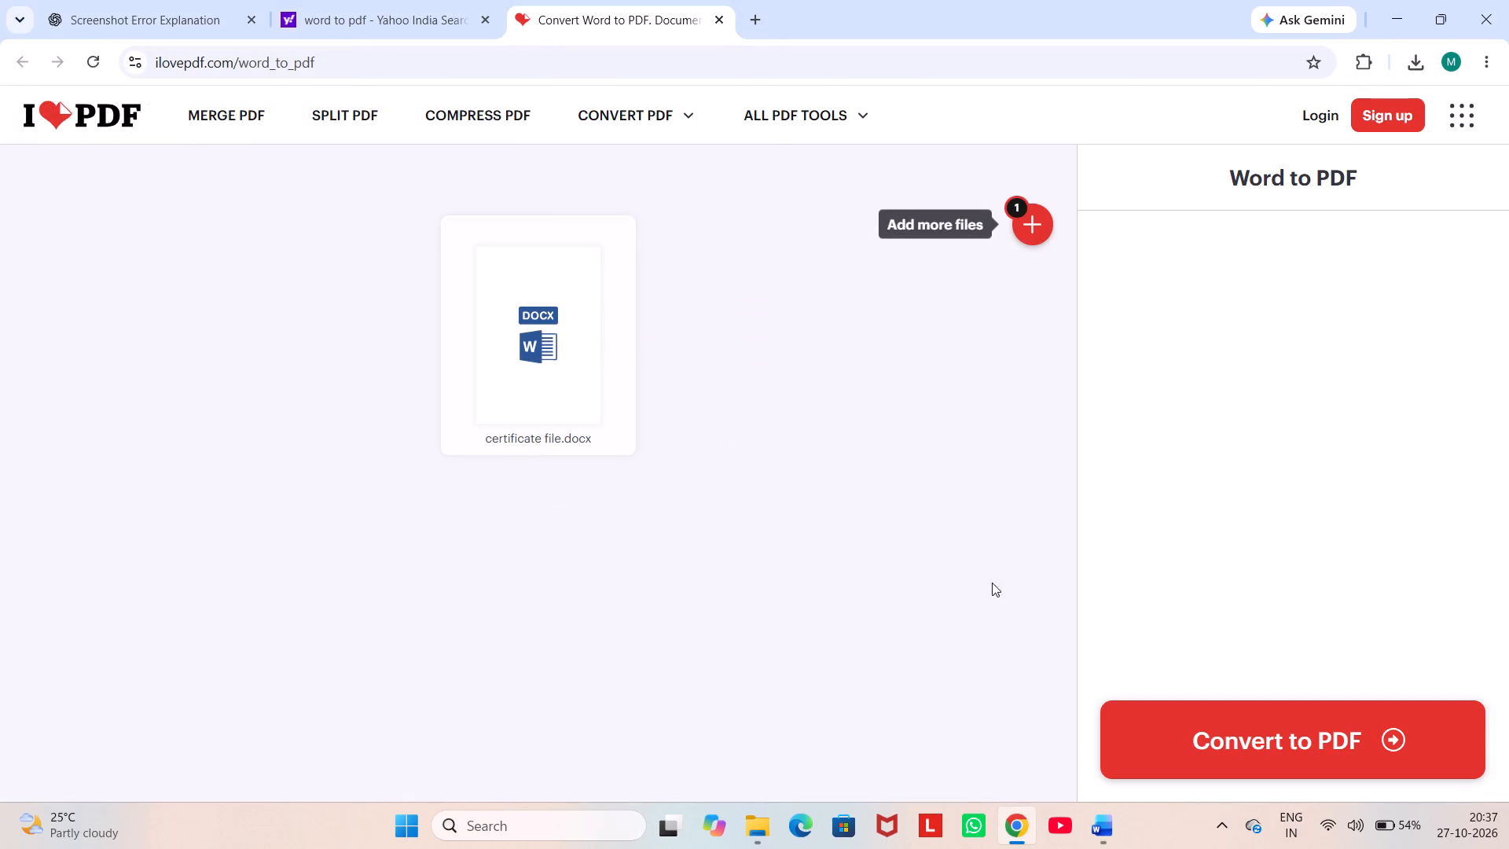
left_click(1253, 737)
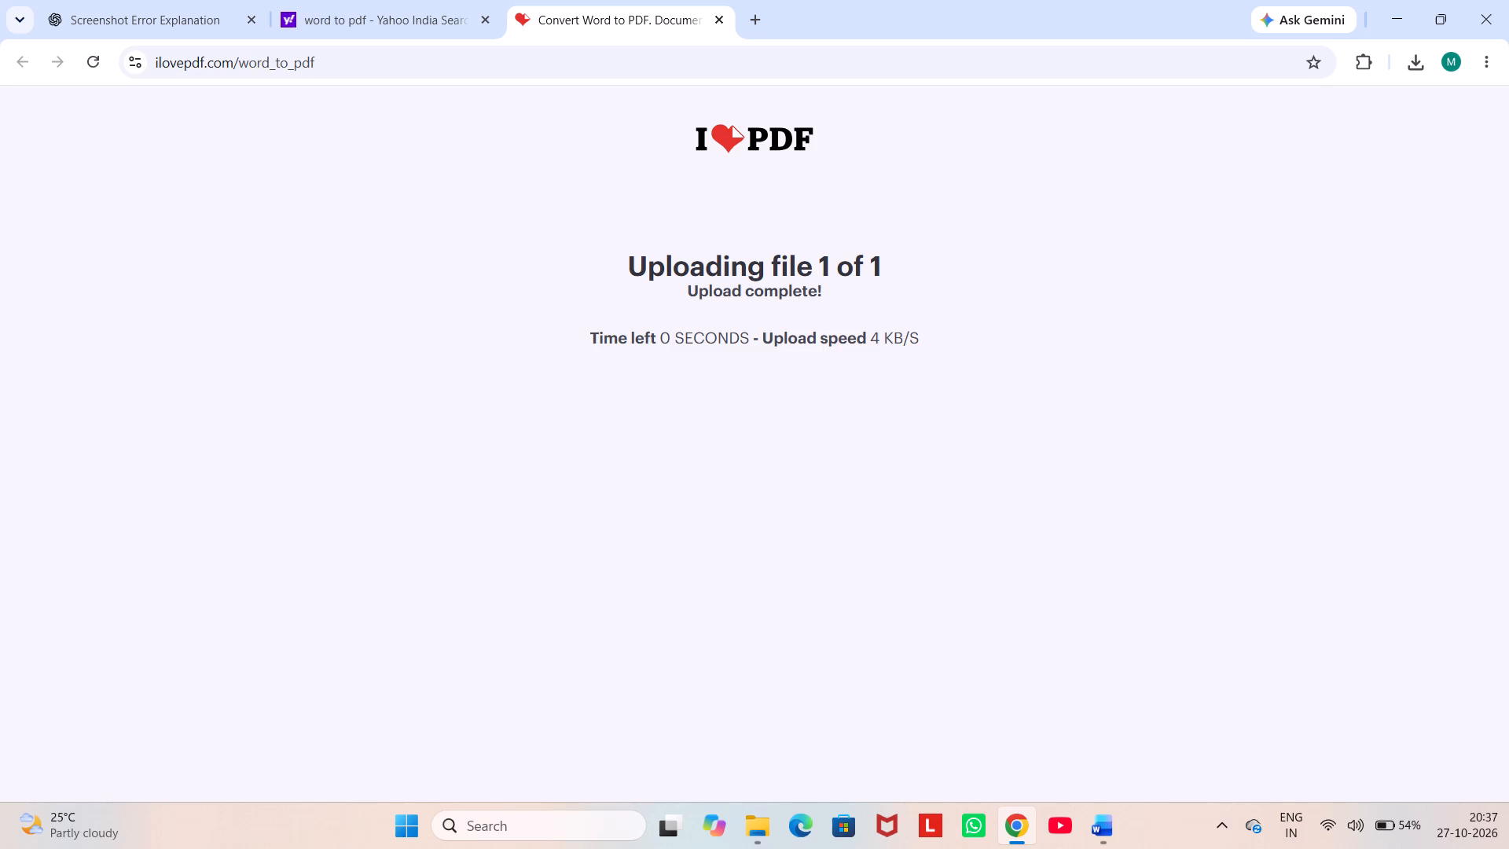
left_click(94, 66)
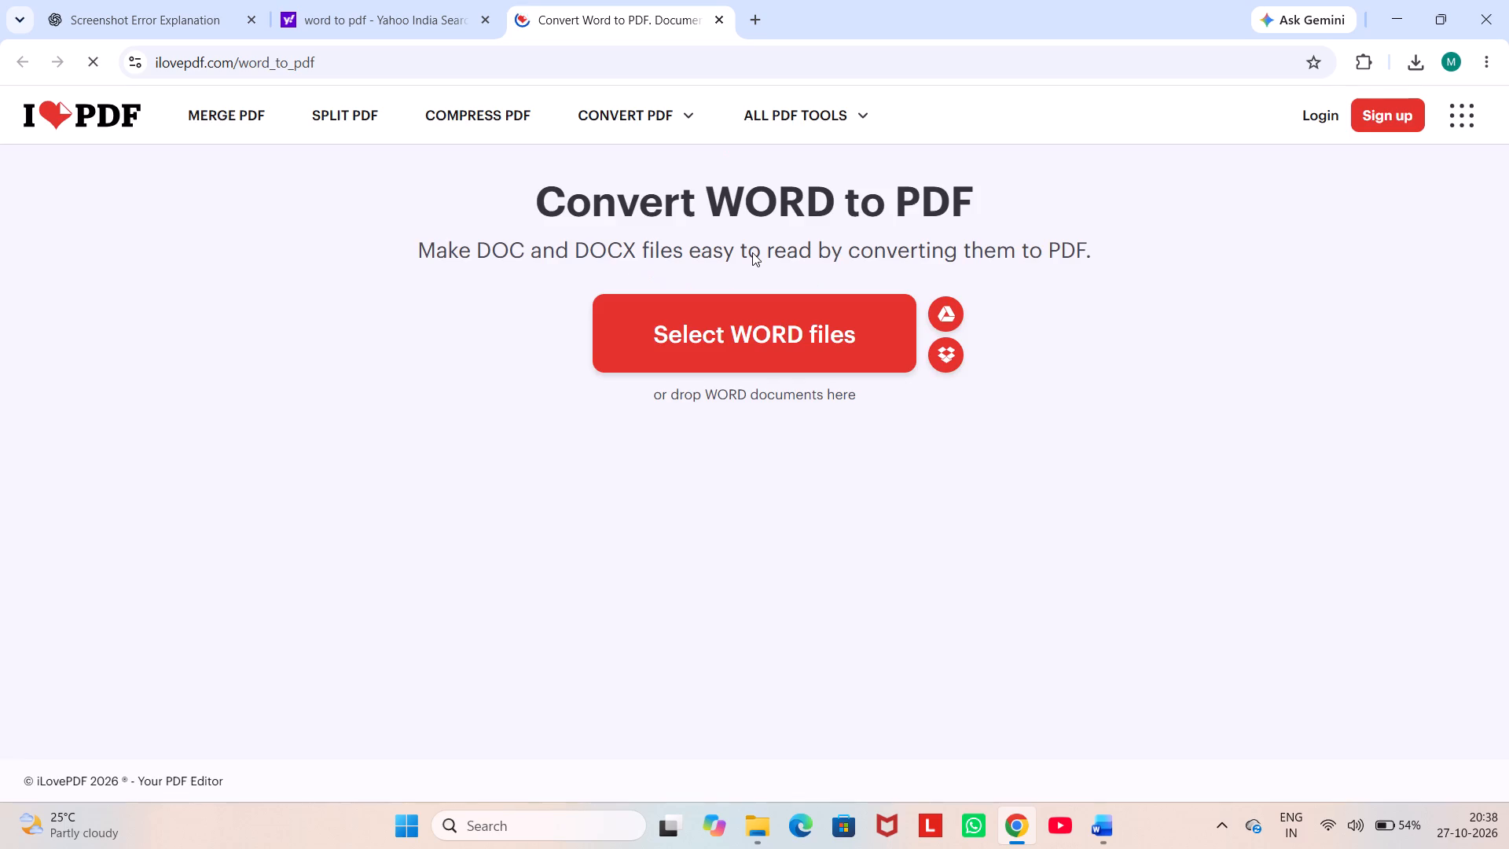
Convert the "certificate file" Word document from Downloads to PDF and download the result.
left_click(766, 347)
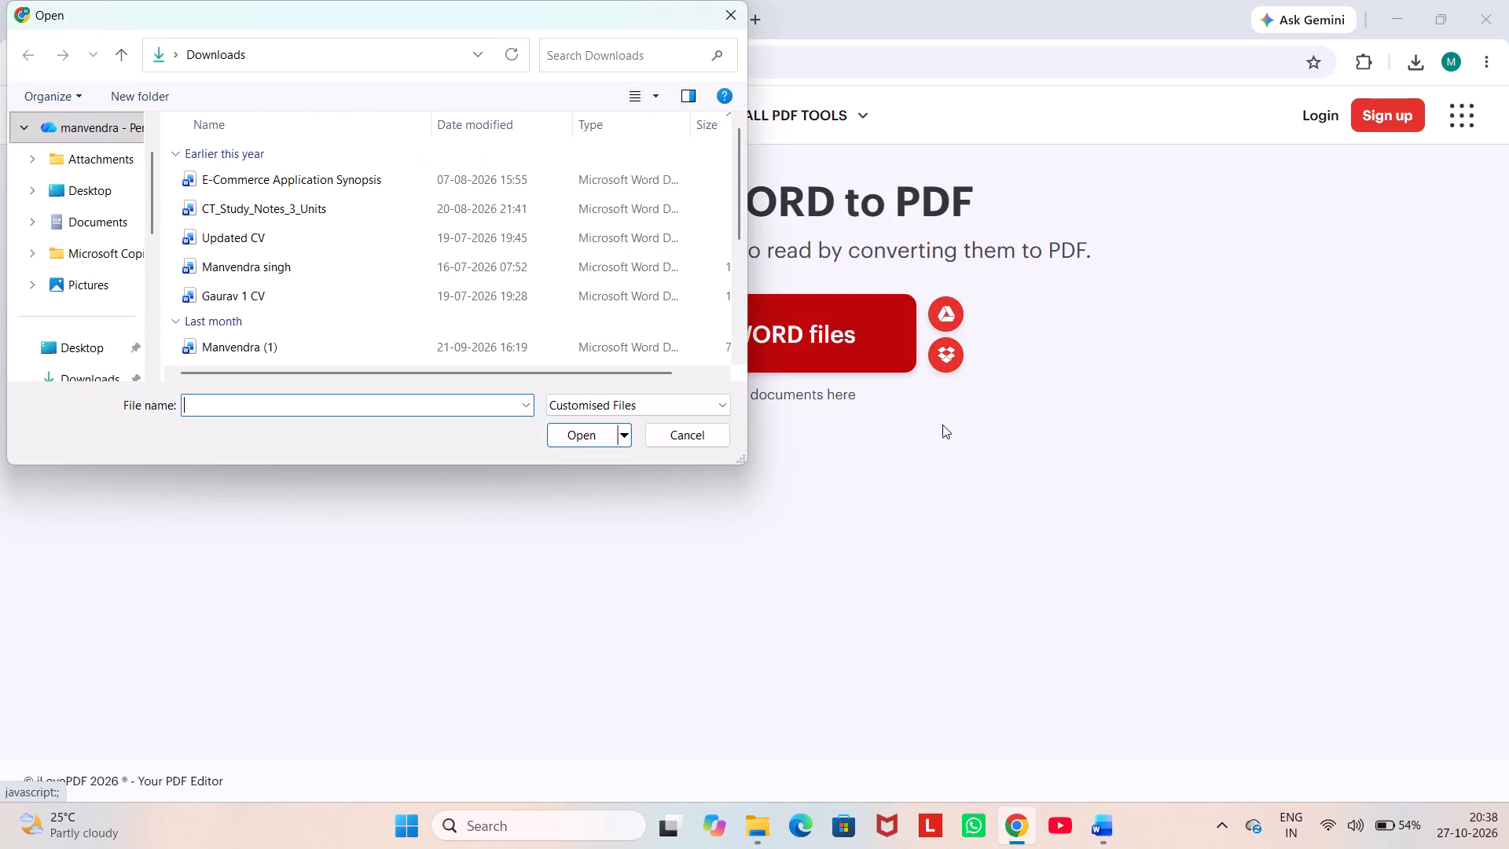
scroll(399, 317, "down", 4)
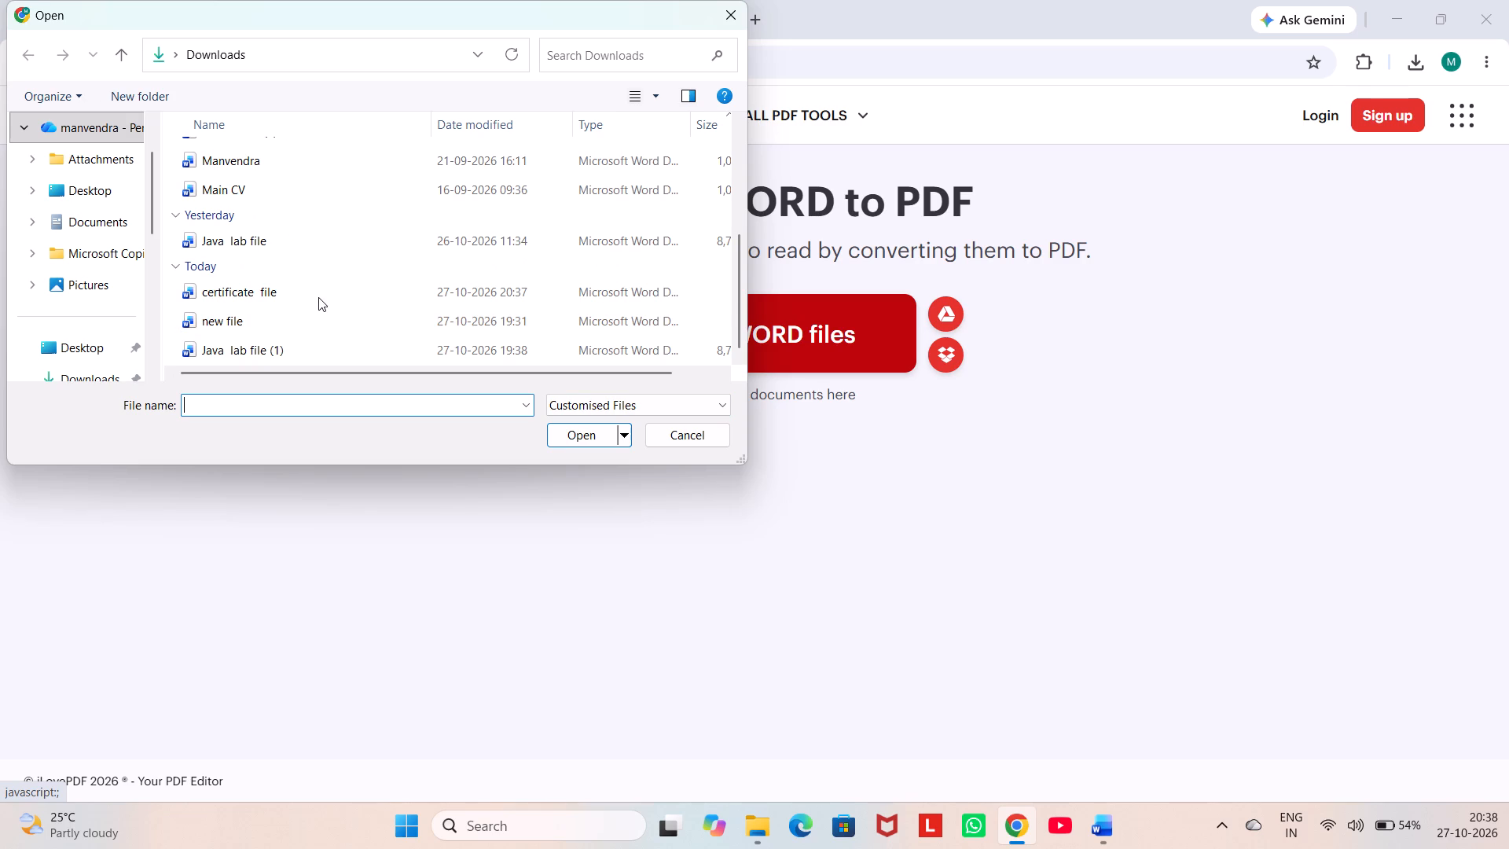
left_click(319, 296)
left_click(591, 436)
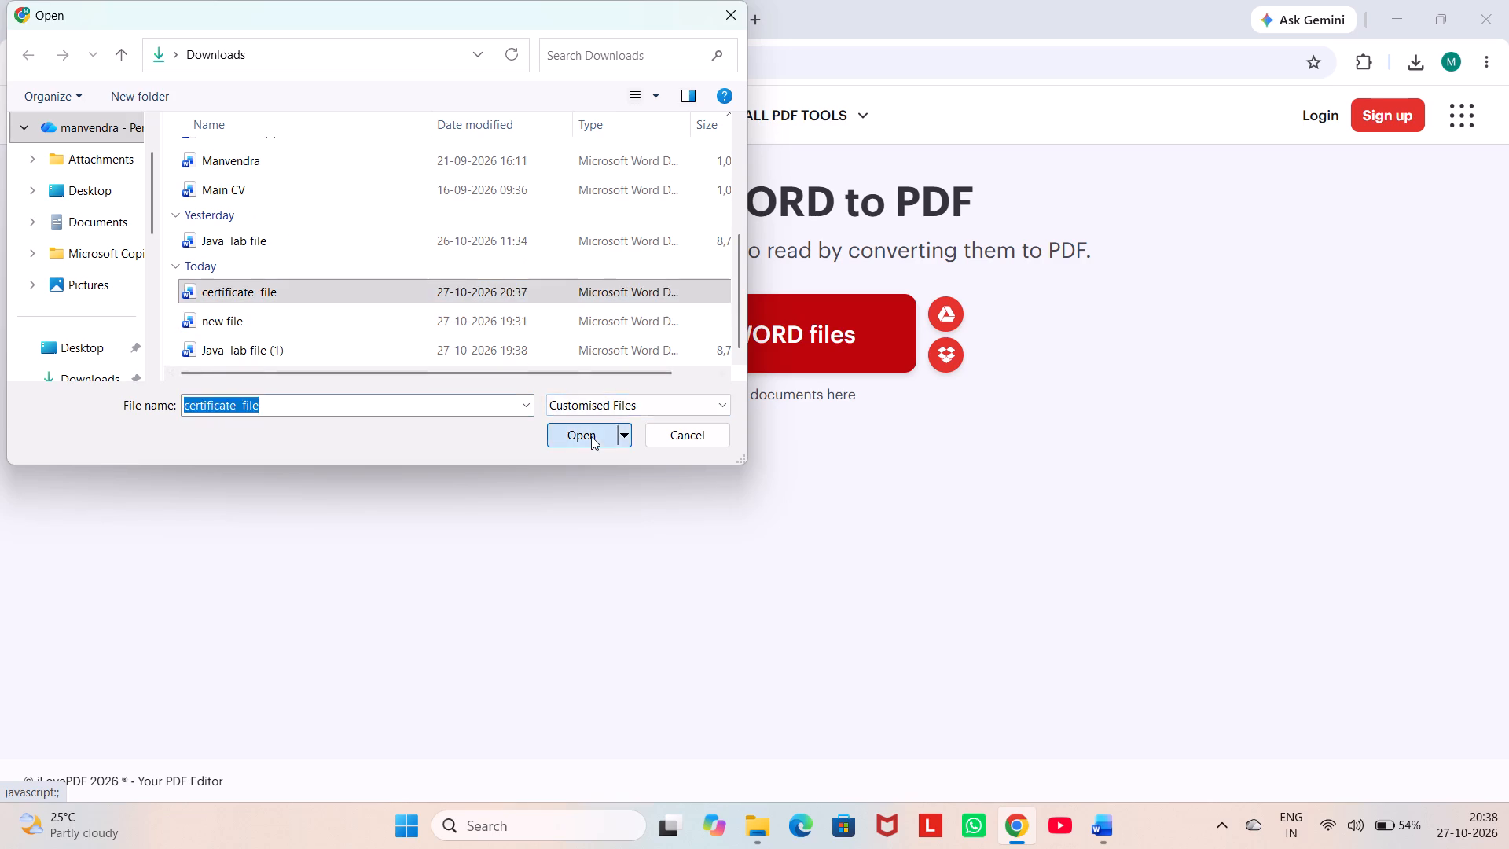
left_click(1257, 727)
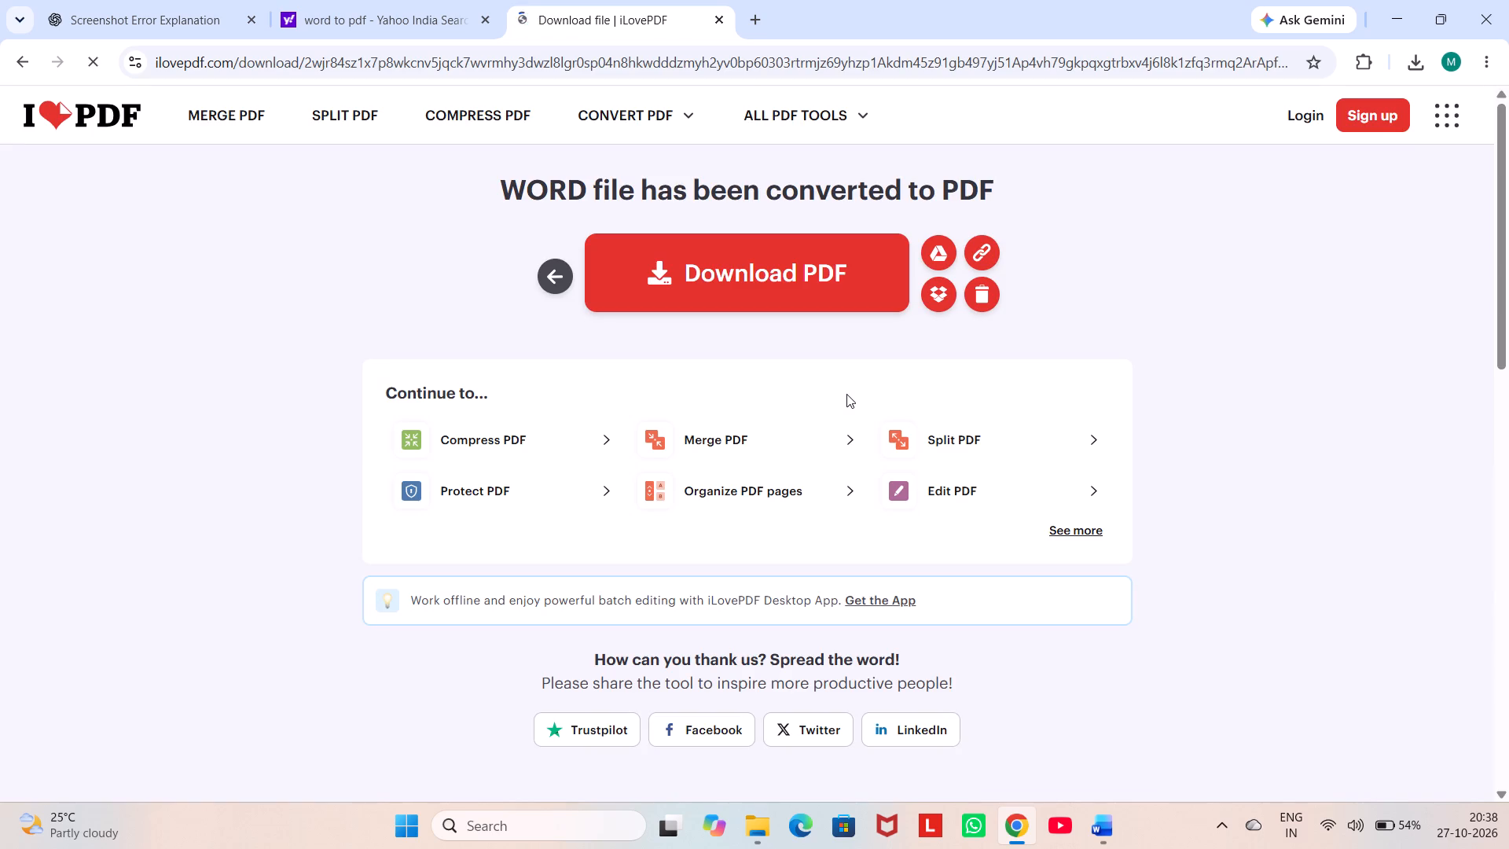
left_click(791, 288)
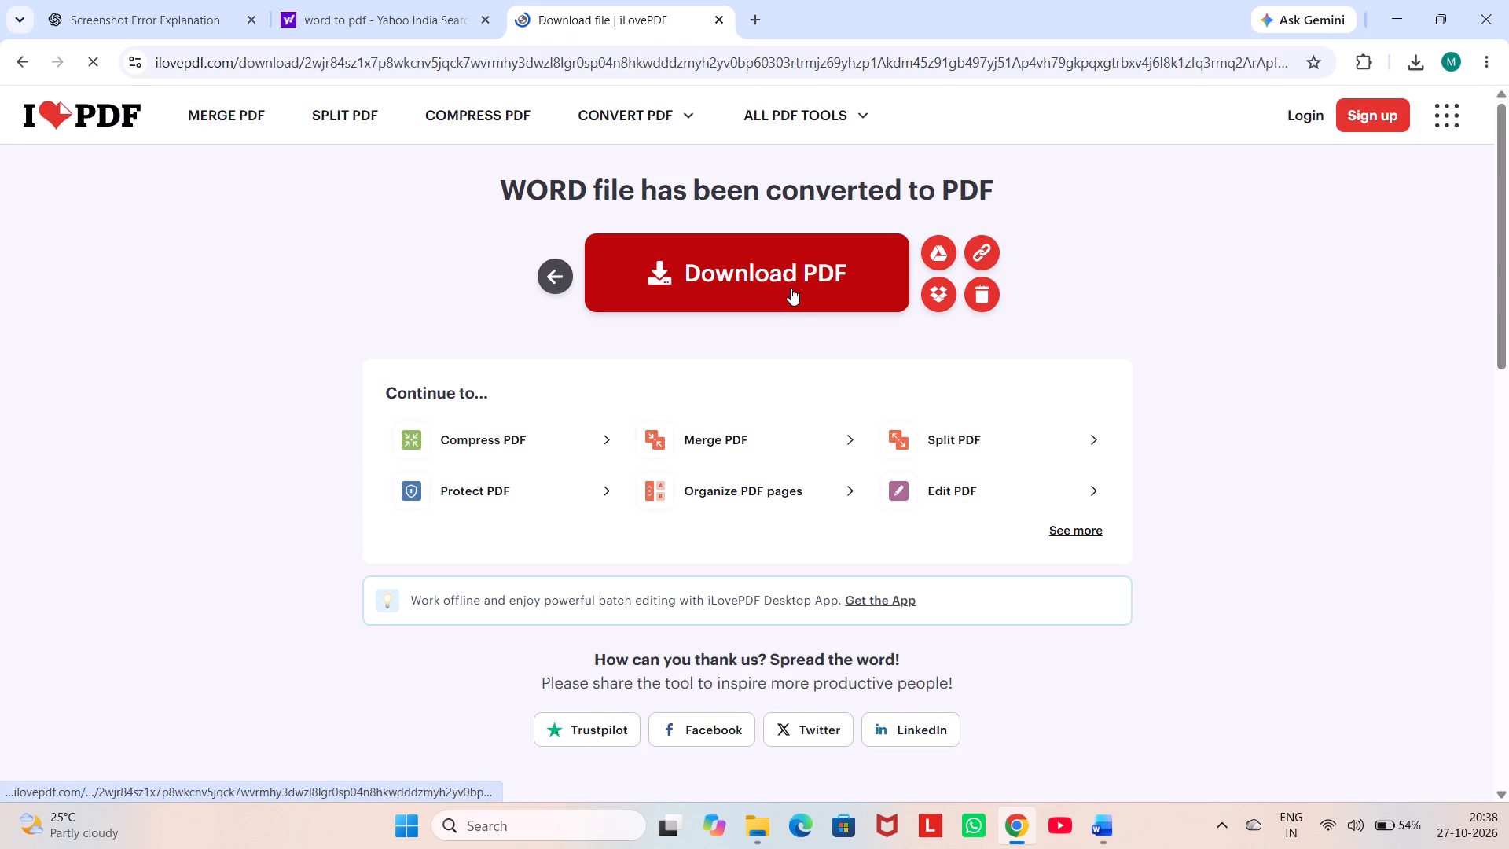
Open the downloaded "certificate file.pdf" from the recent download history.
left_click(1421, 72)
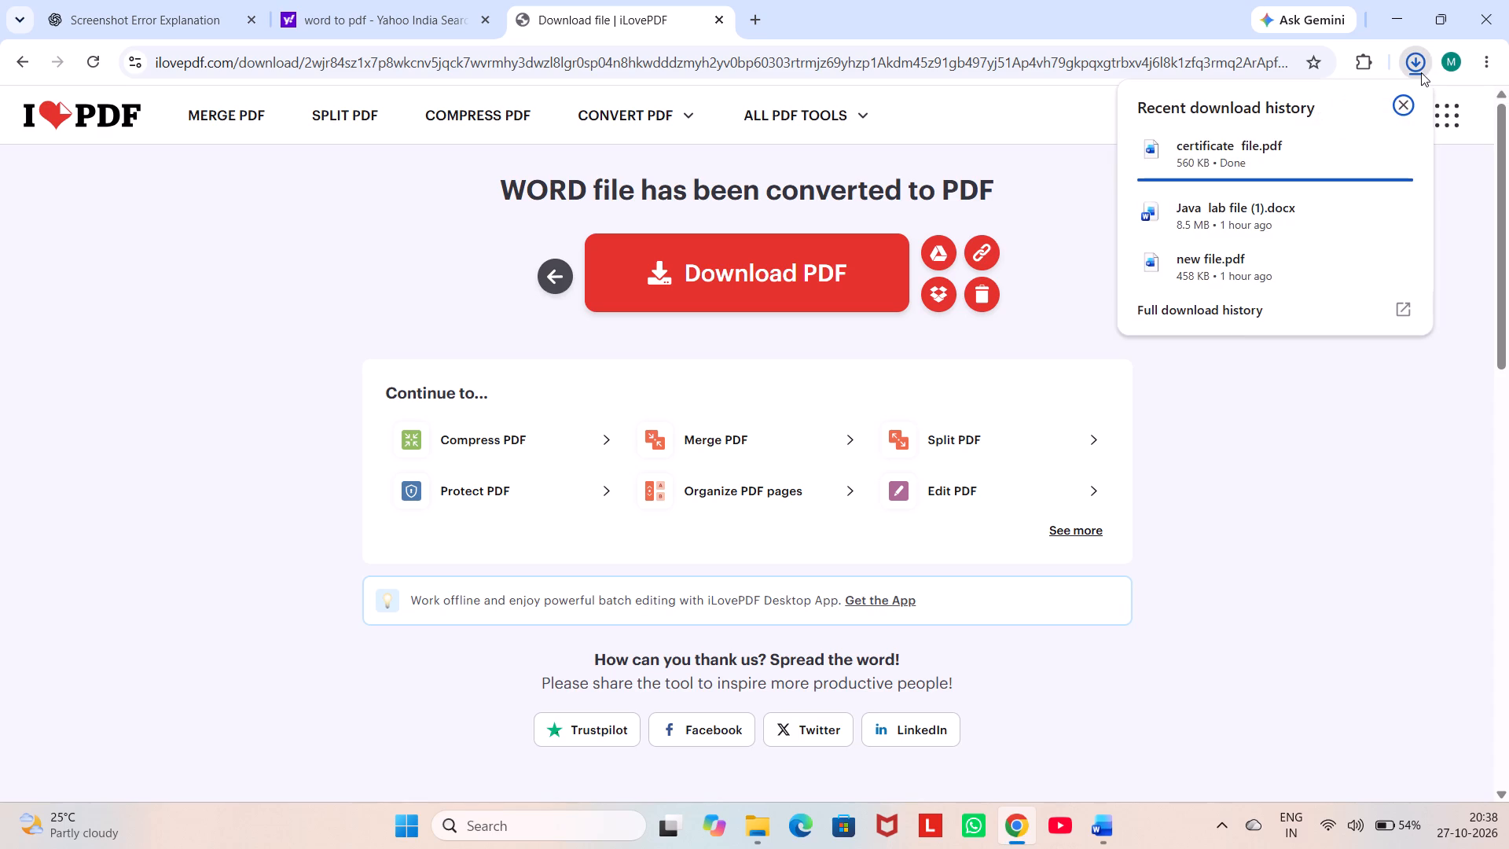
double_click(1269, 149)
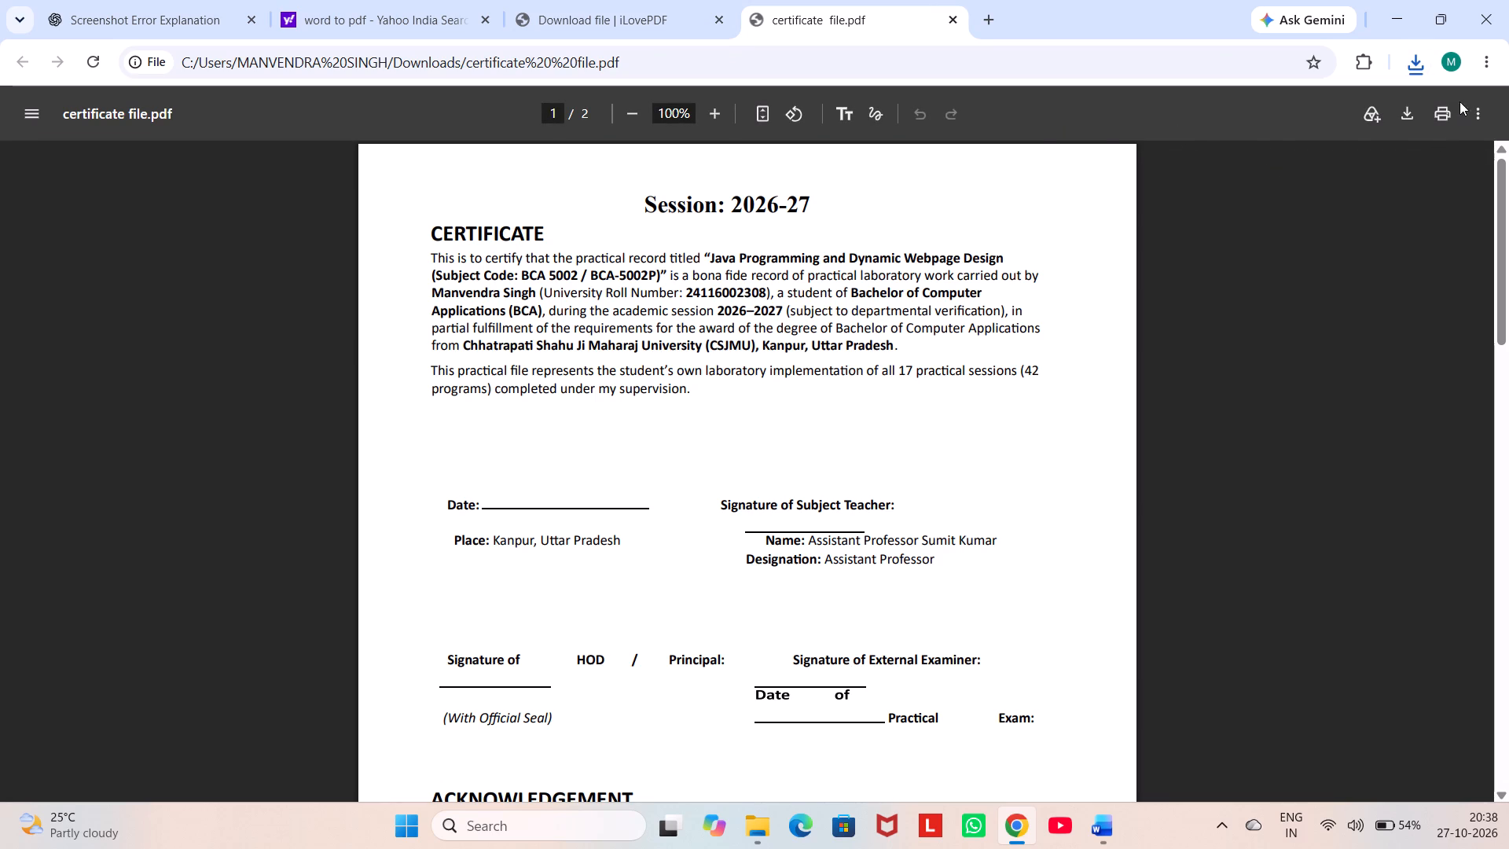
Print the open PDF with Microsoft Print to PDF, saving the output in Downloads as "certificate file.pdf 1" without replacing the existing file.
left_click(1478, 114)
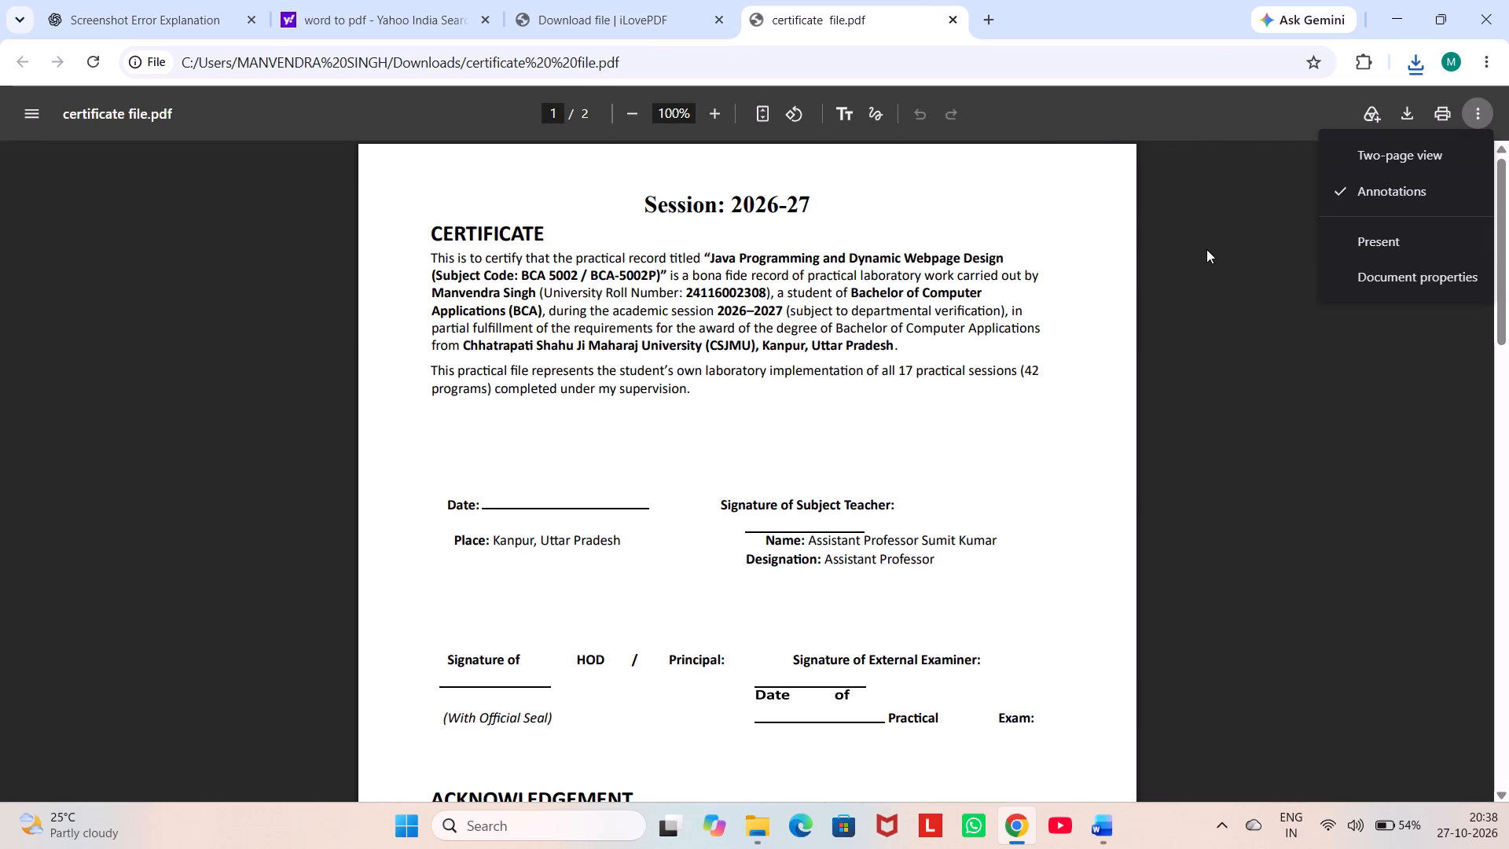
left_click(1206, 249)
left_click(1445, 113)
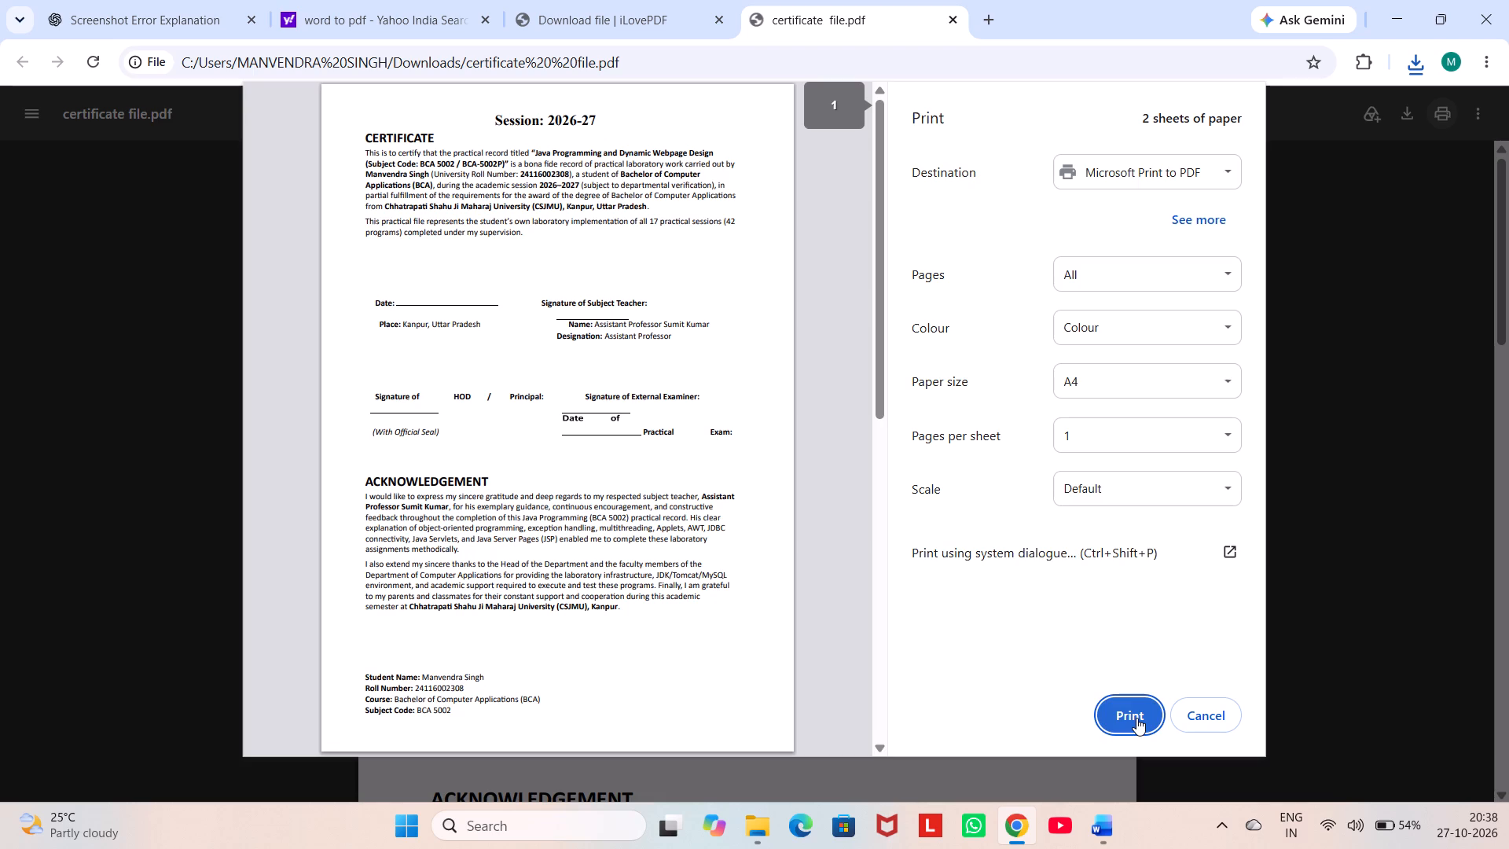
left_click(1136, 718)
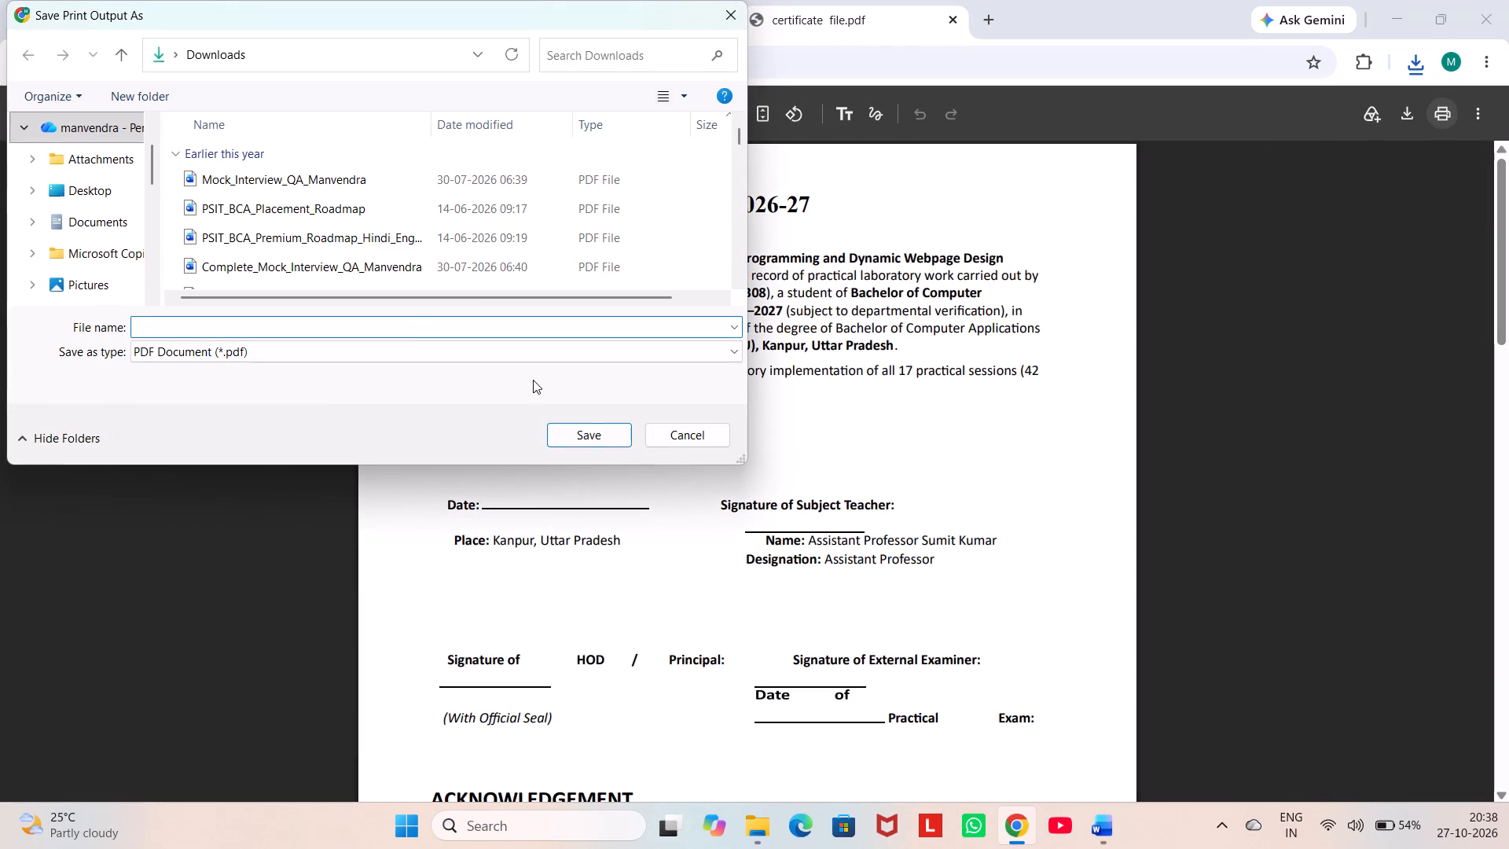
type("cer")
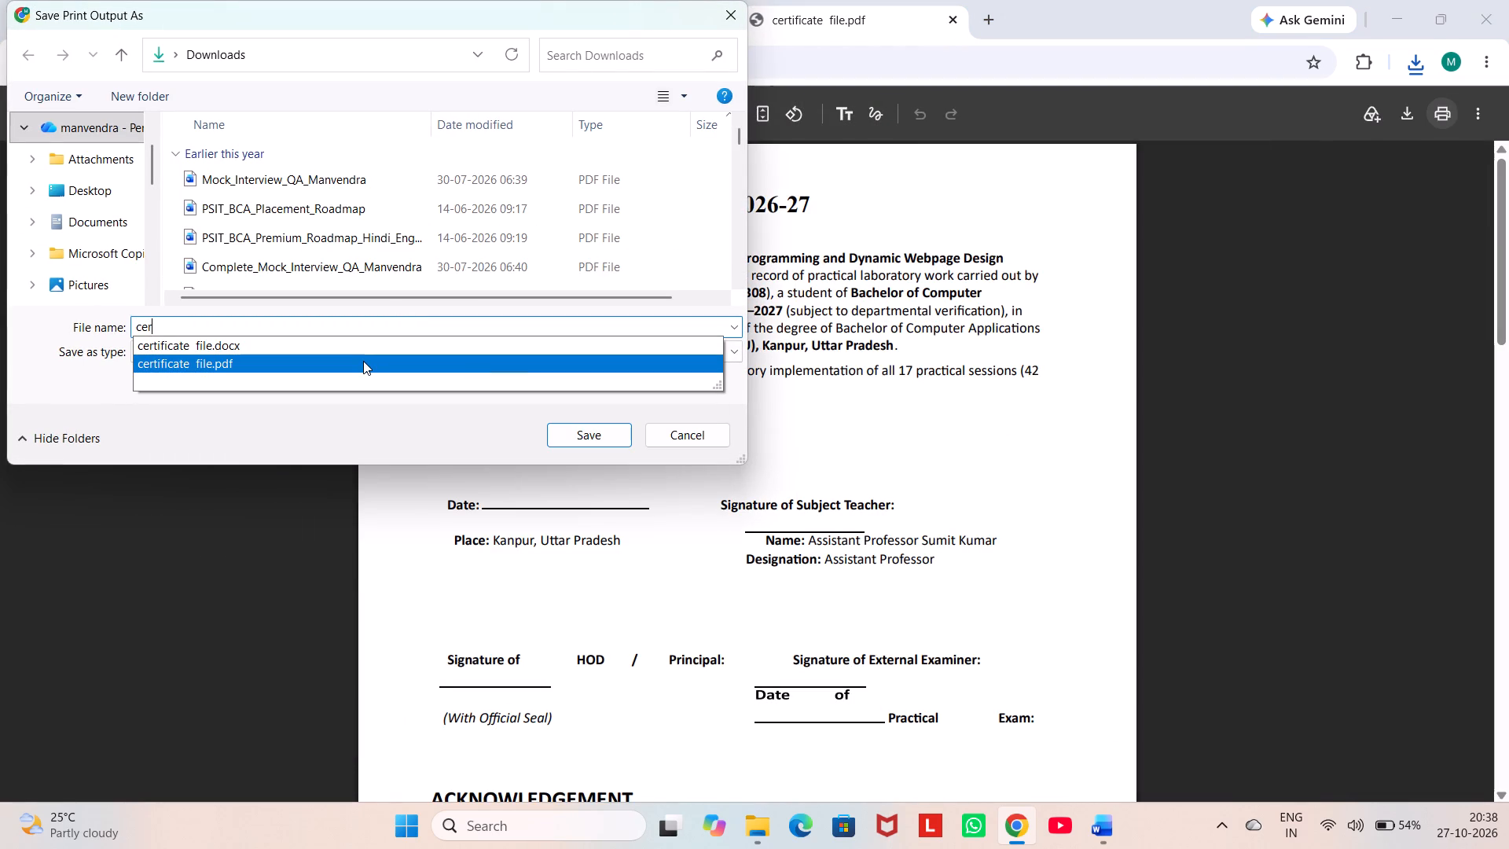
left_click(363, 361)
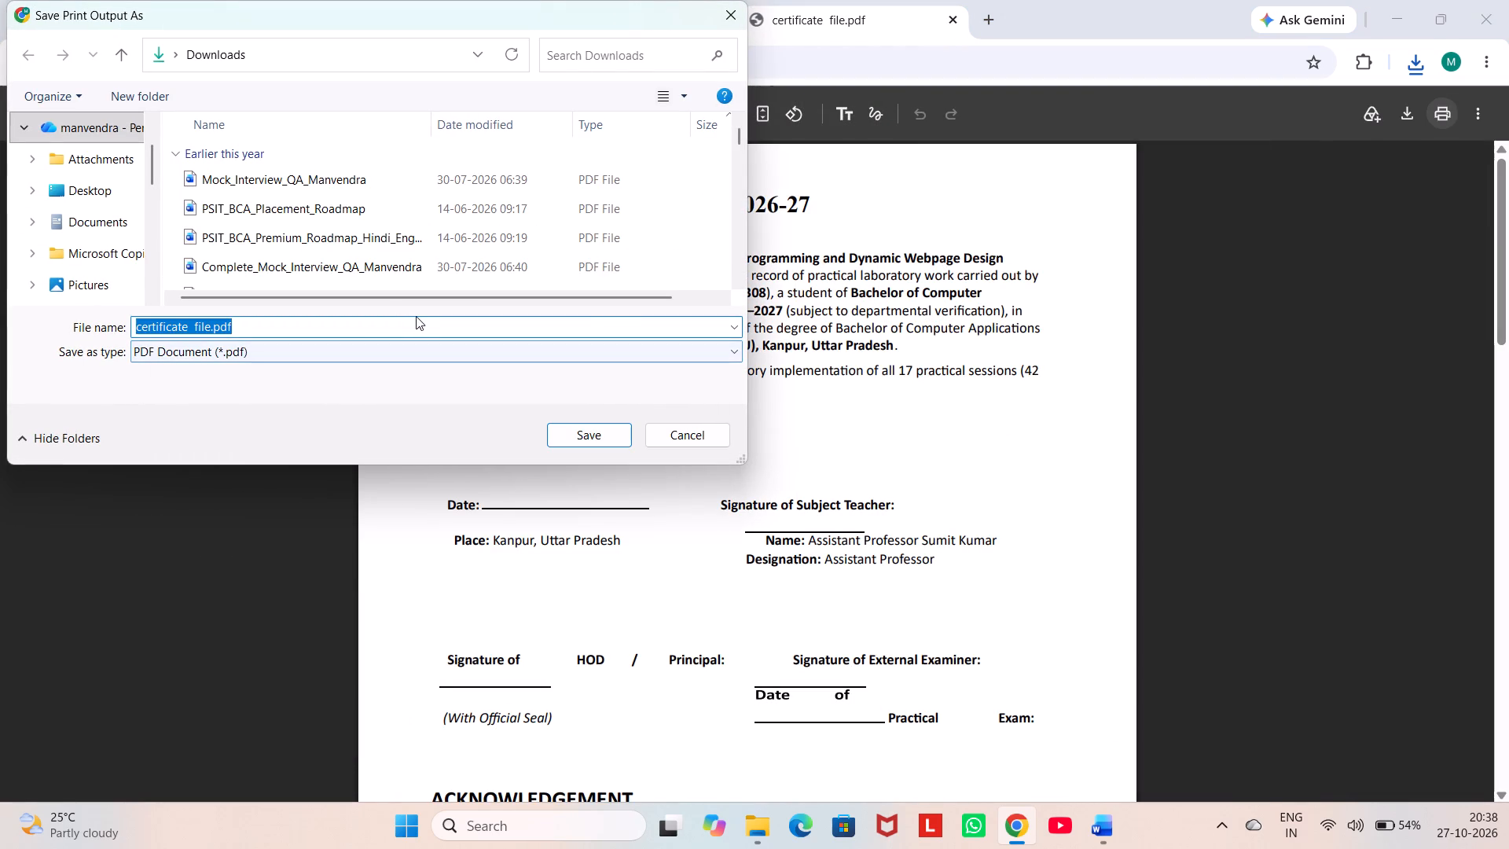
key("Return")
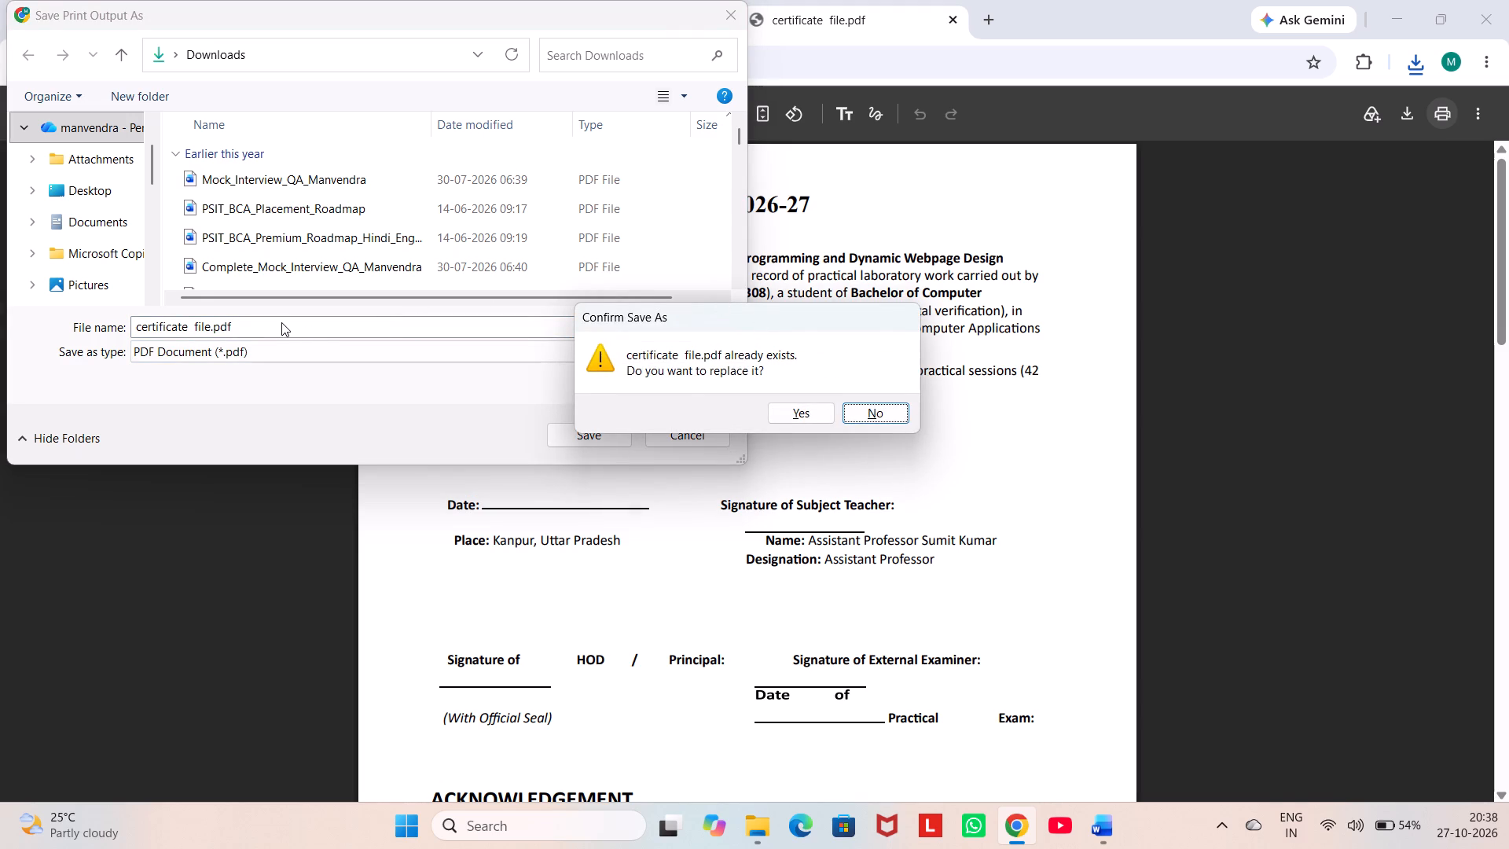
left_click(281, 322)
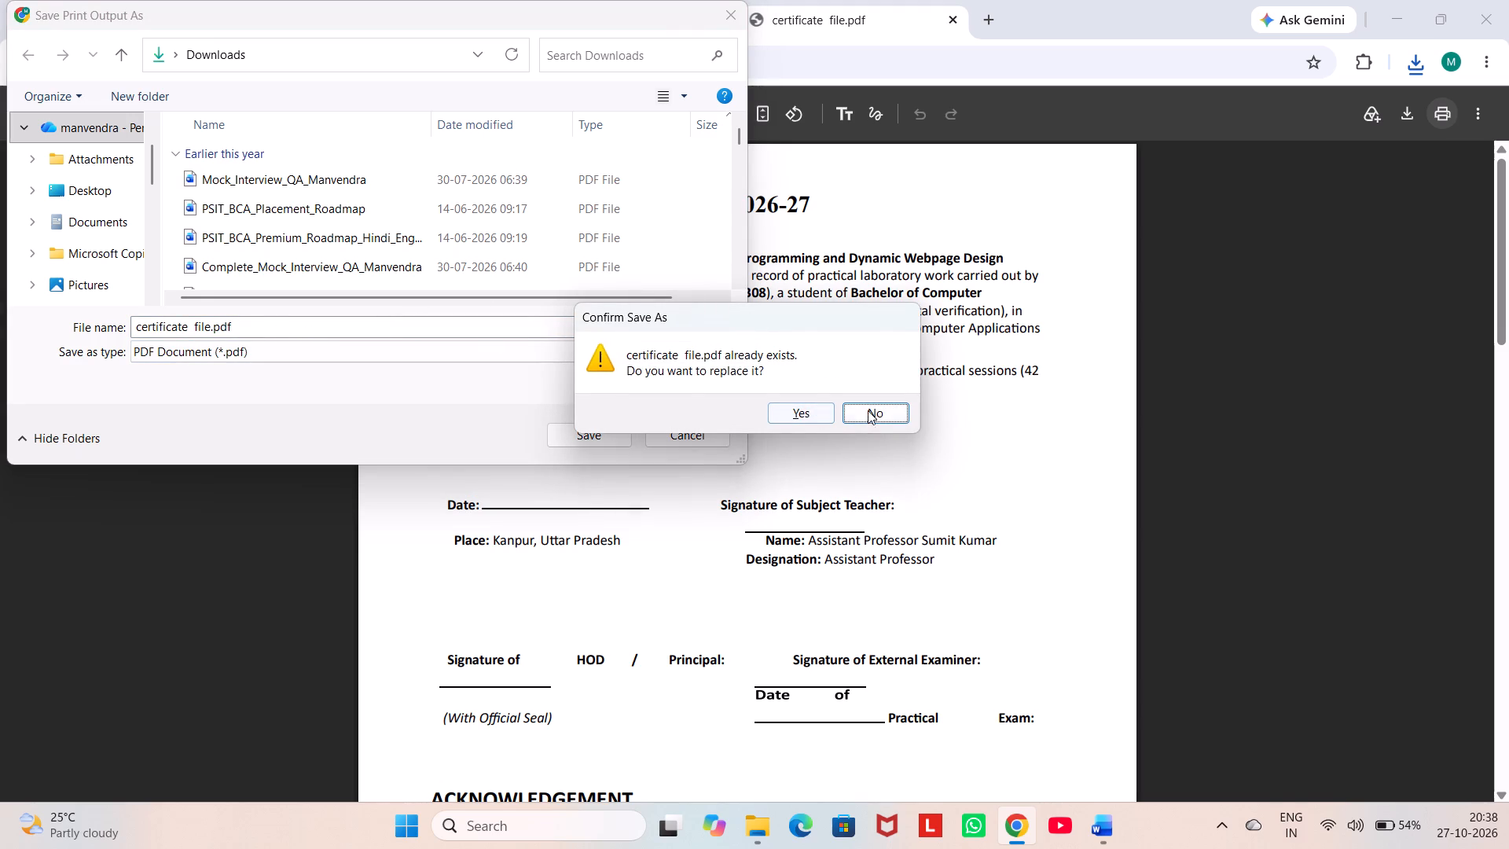
left_click(872, 412)
left_click(320, 329)
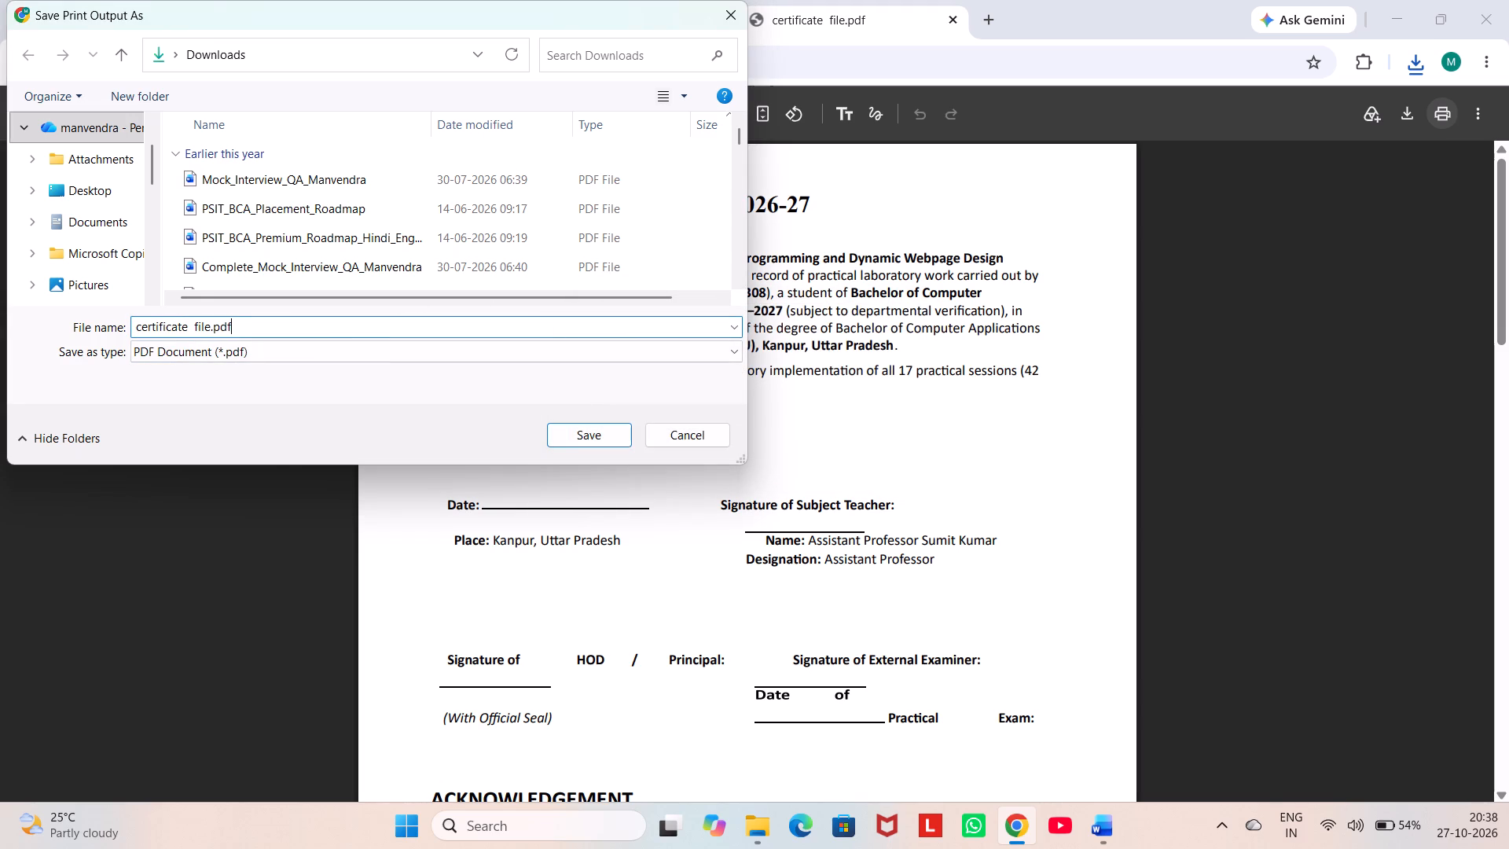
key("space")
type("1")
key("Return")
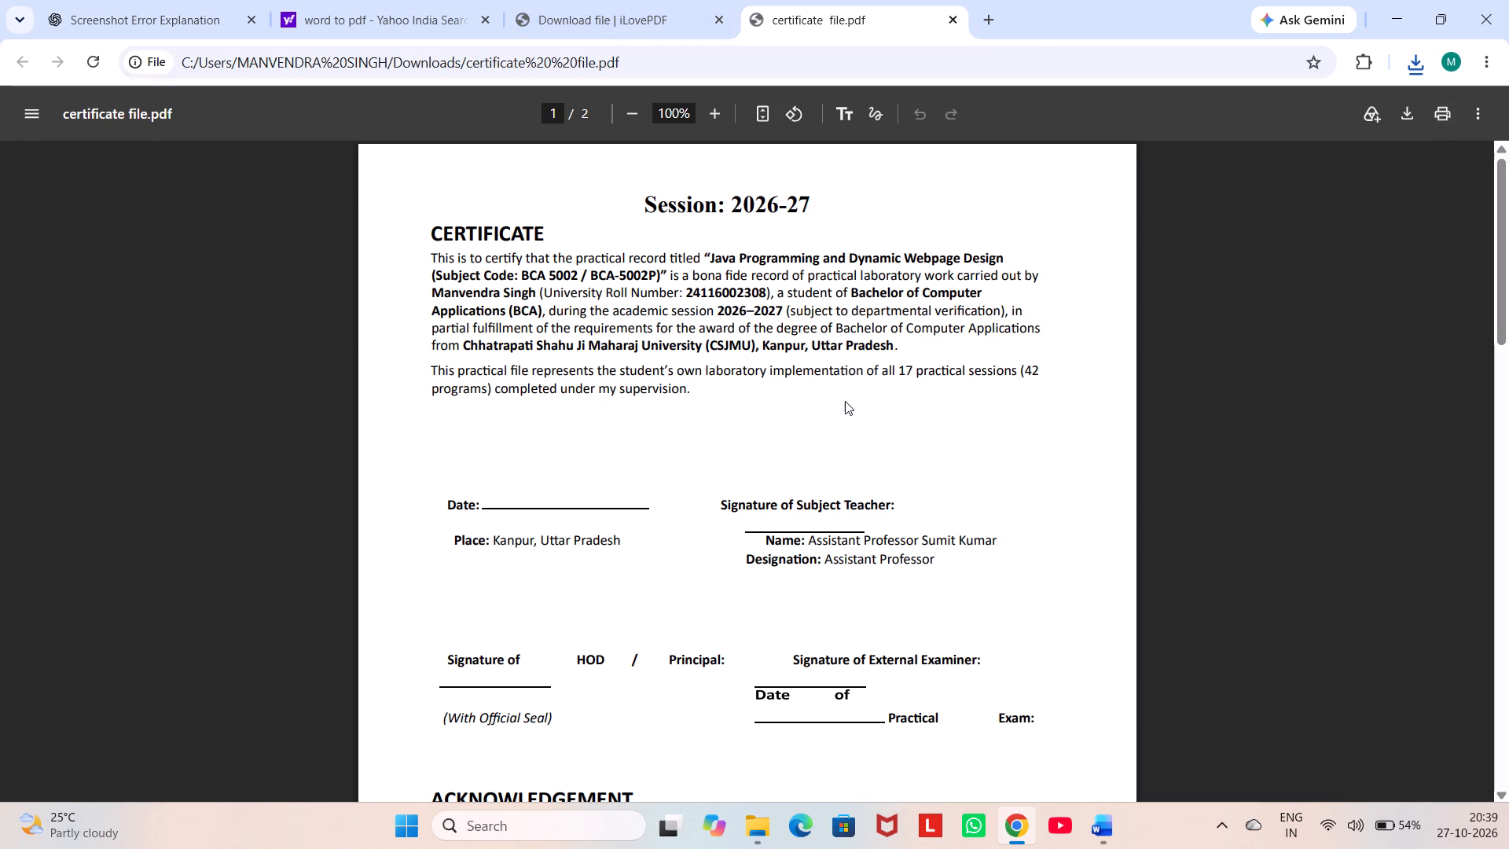
In File Explorer, share the recent file "certificate file.pdf 1" through WhatsApp.
left_click(758, 837)
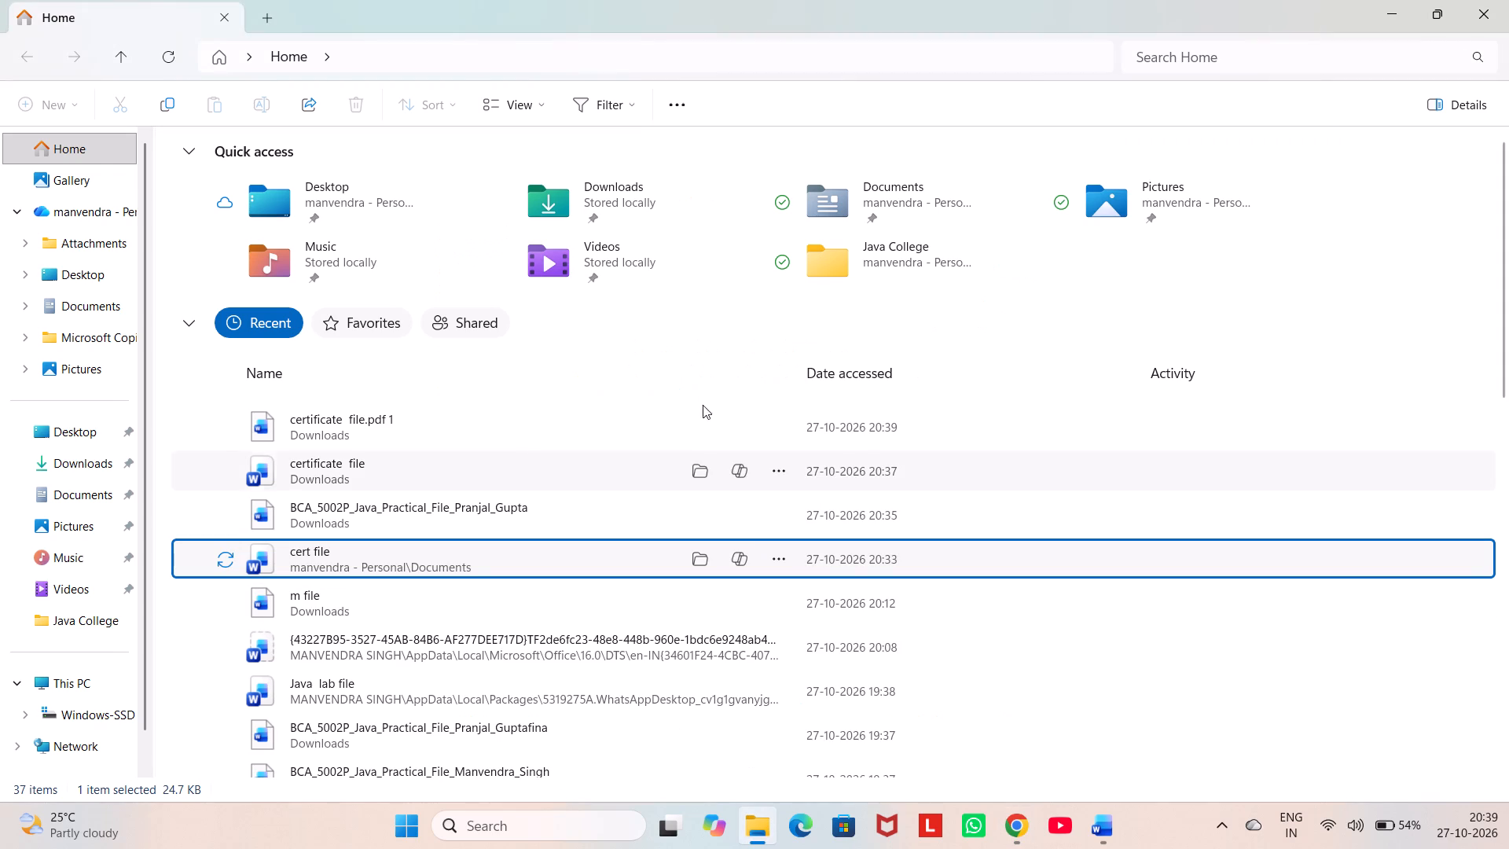
left_click(766, 425)
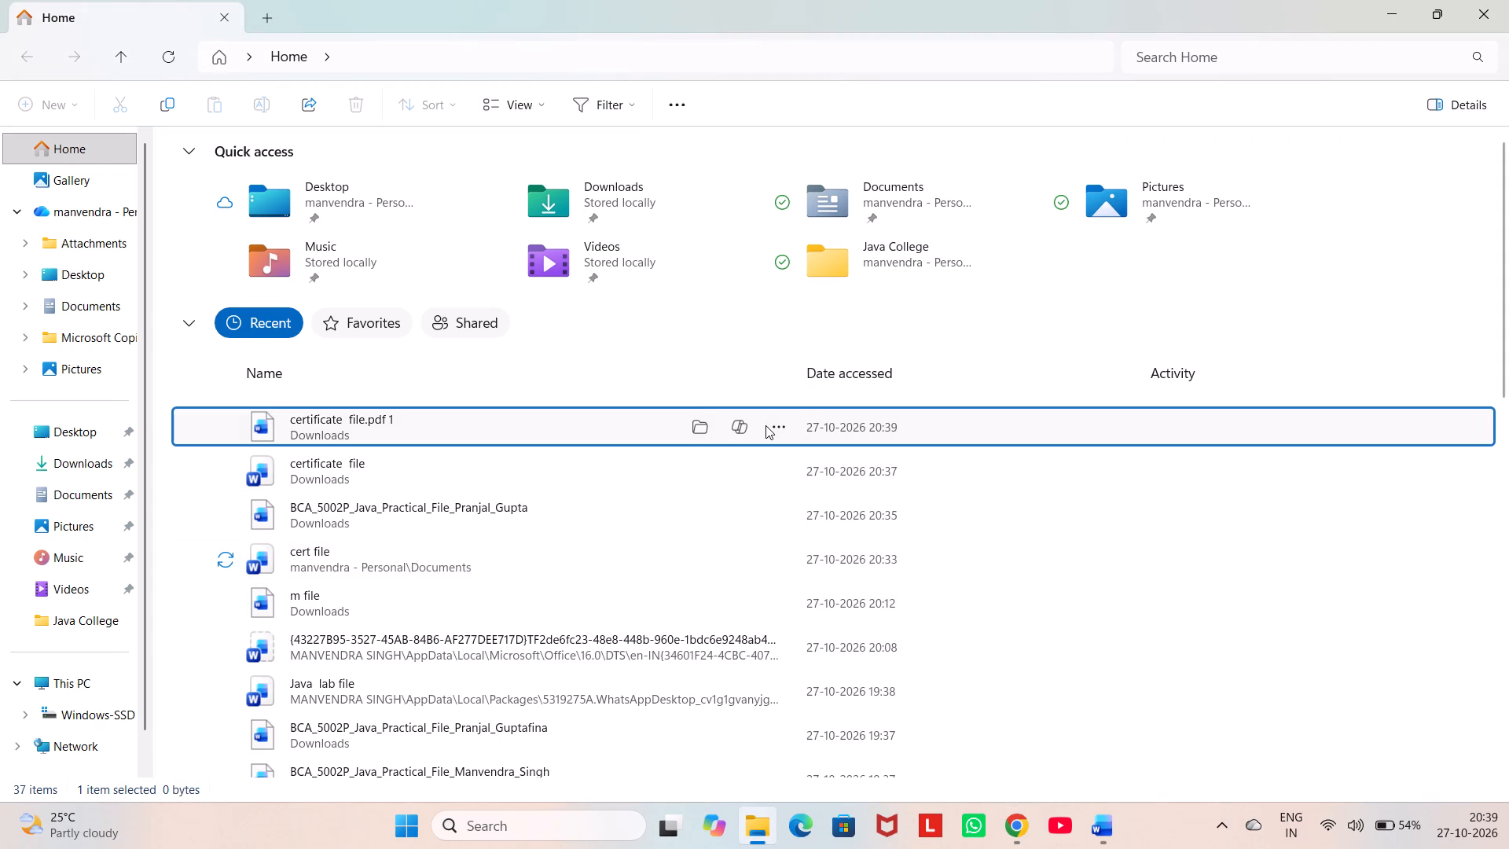
left_click(775, 425)
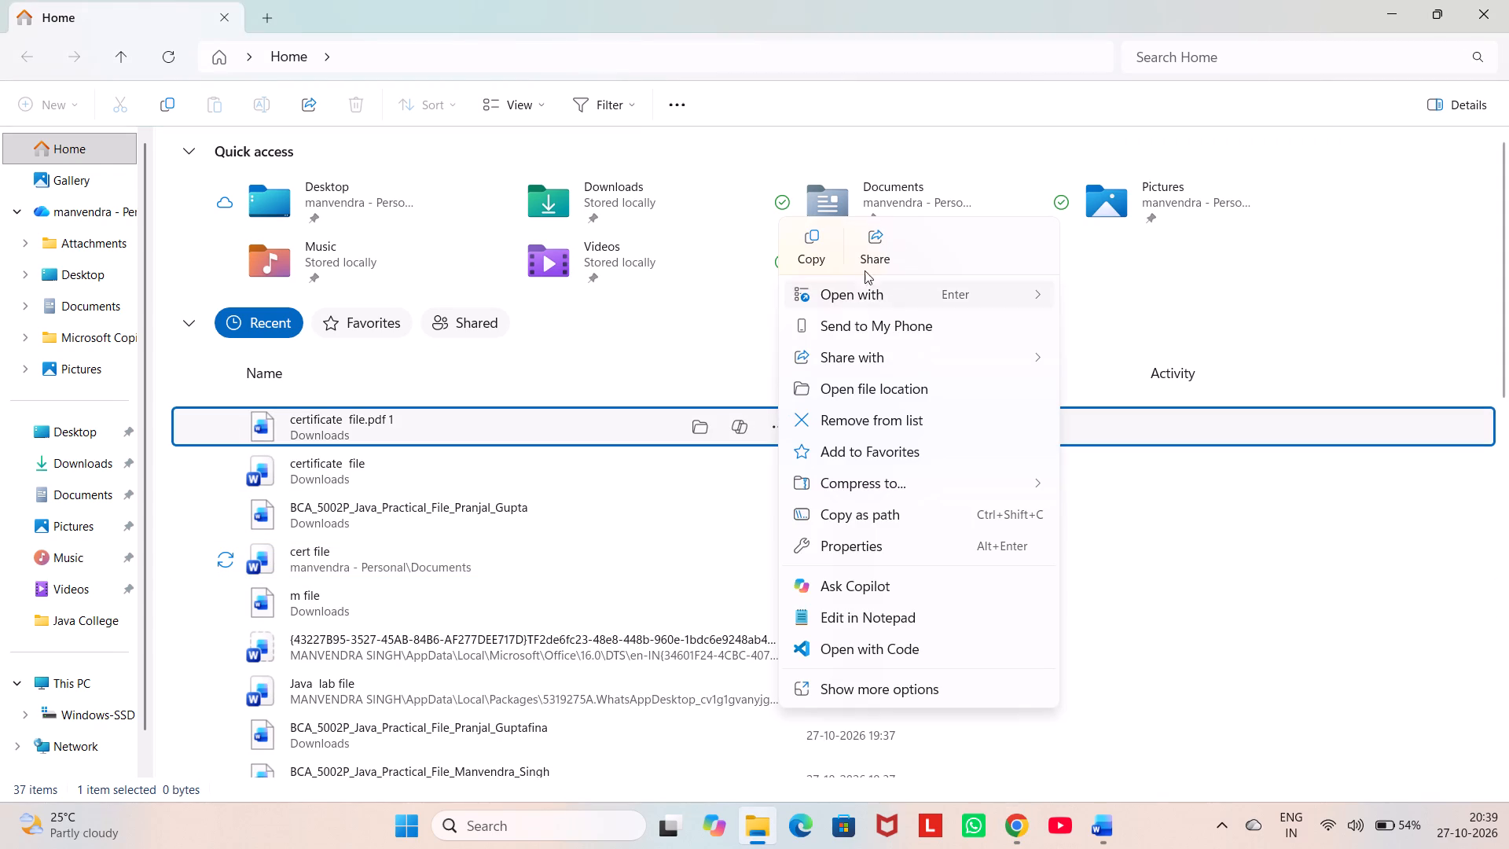
left_click(859, 245)
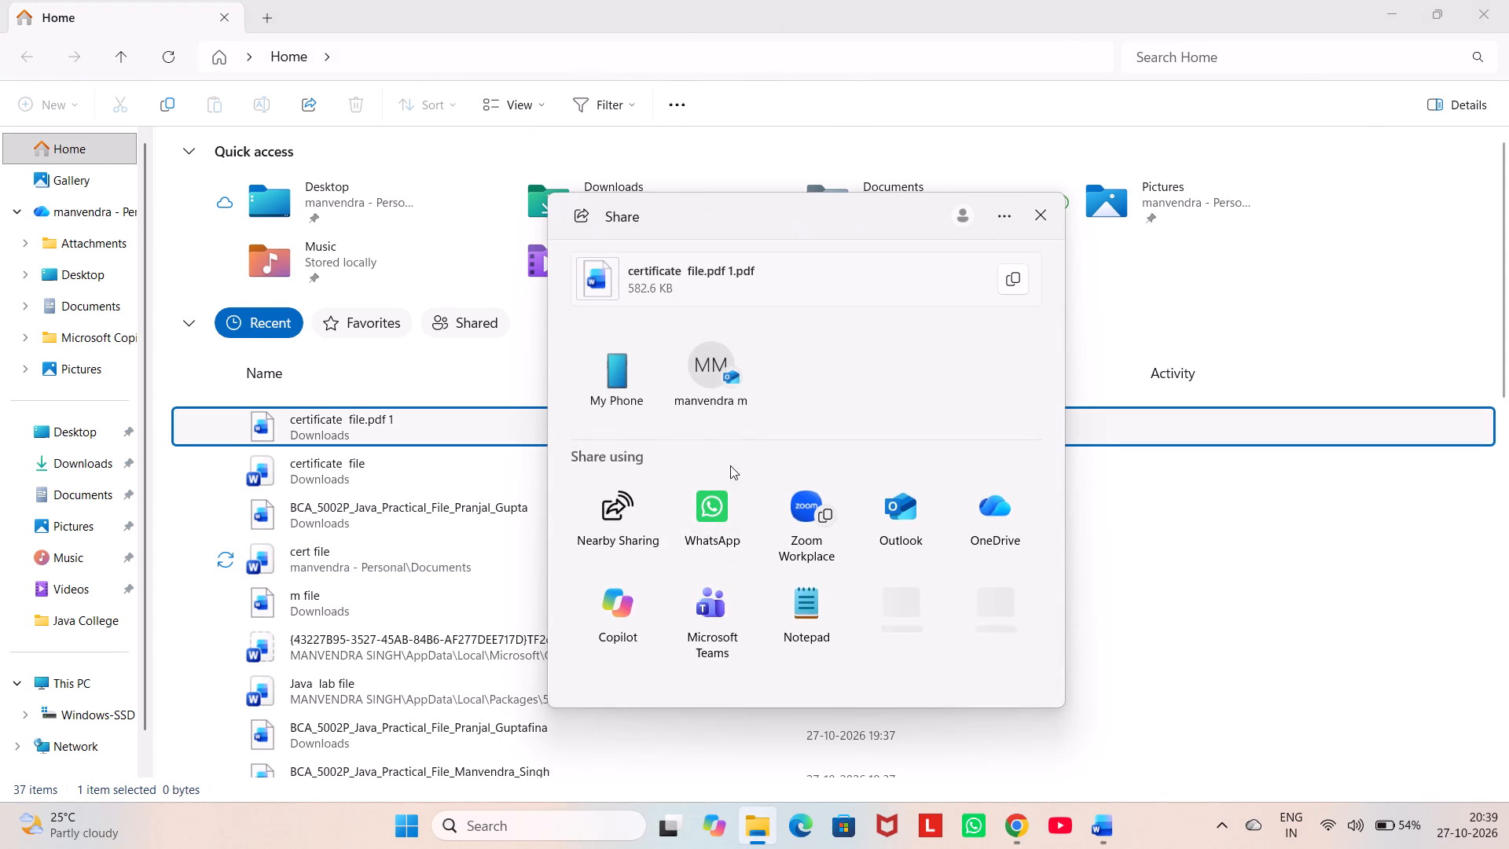
left_click(732, 510)
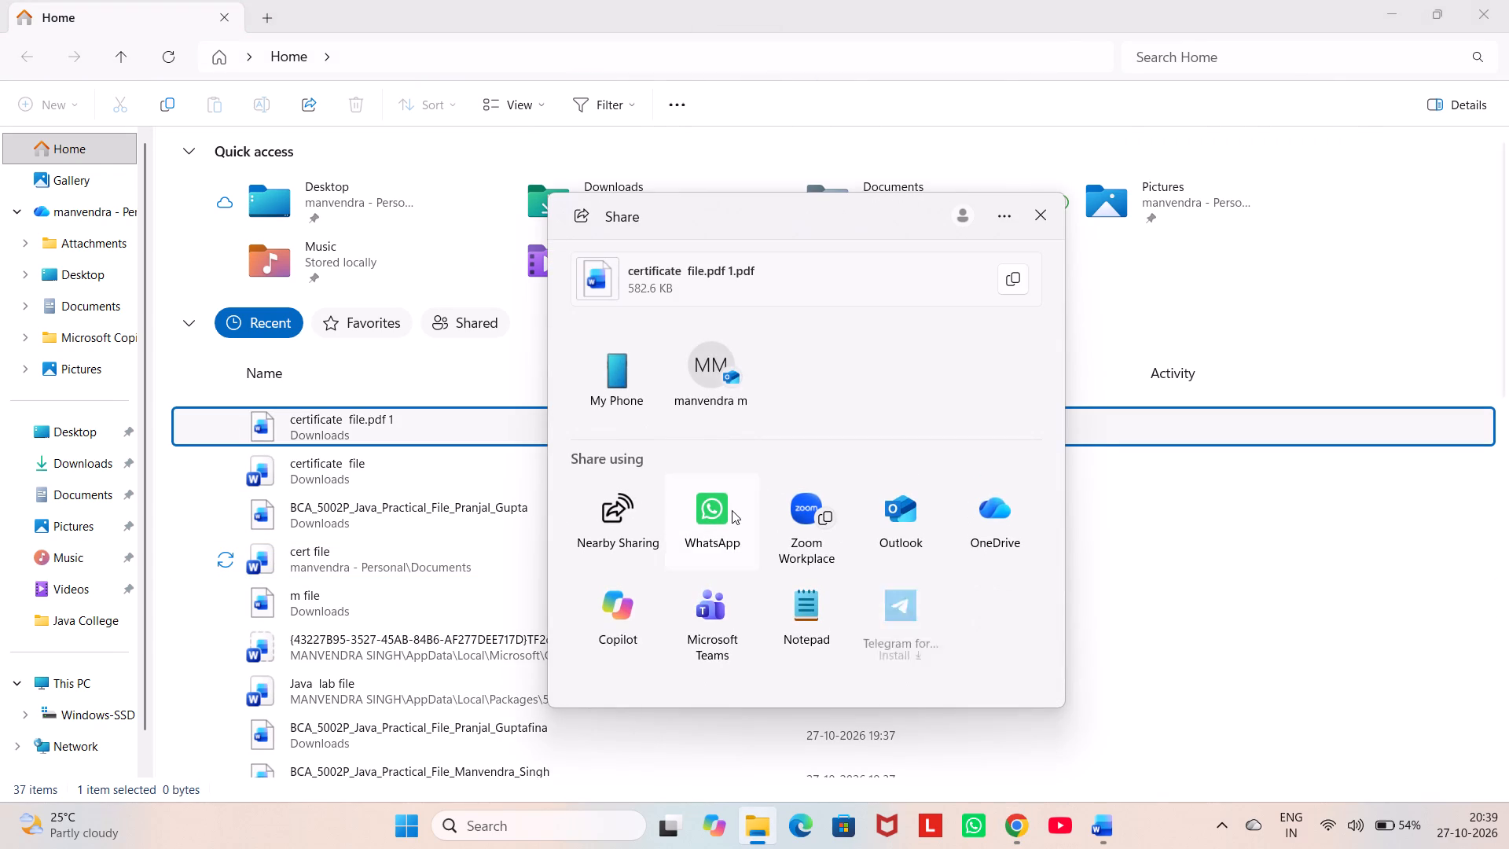
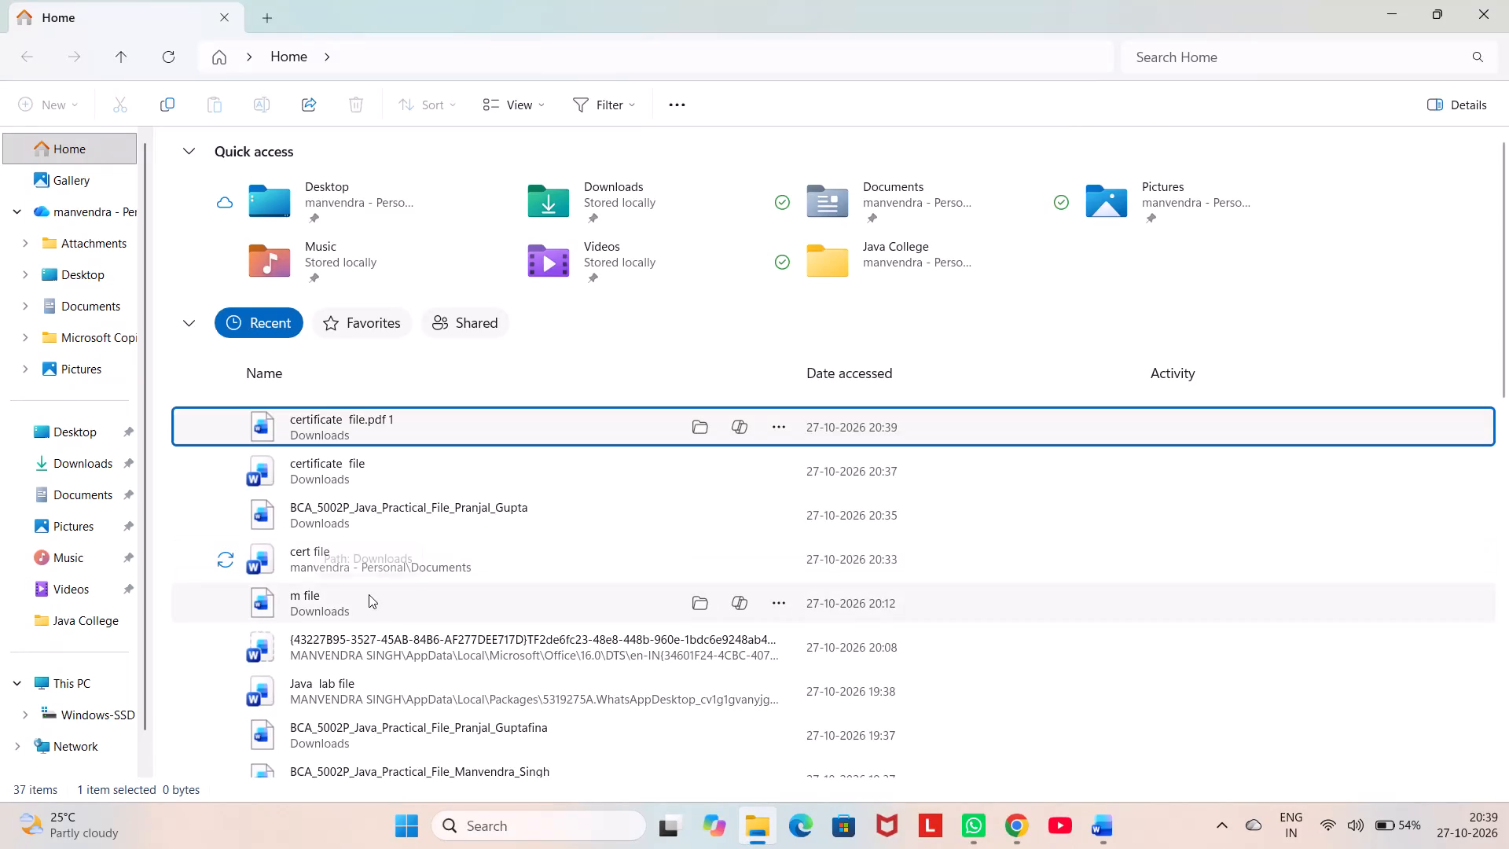
View the recent Downloads document "m file", and close both it and the open "certificate file" document.
double_click(369, 594)
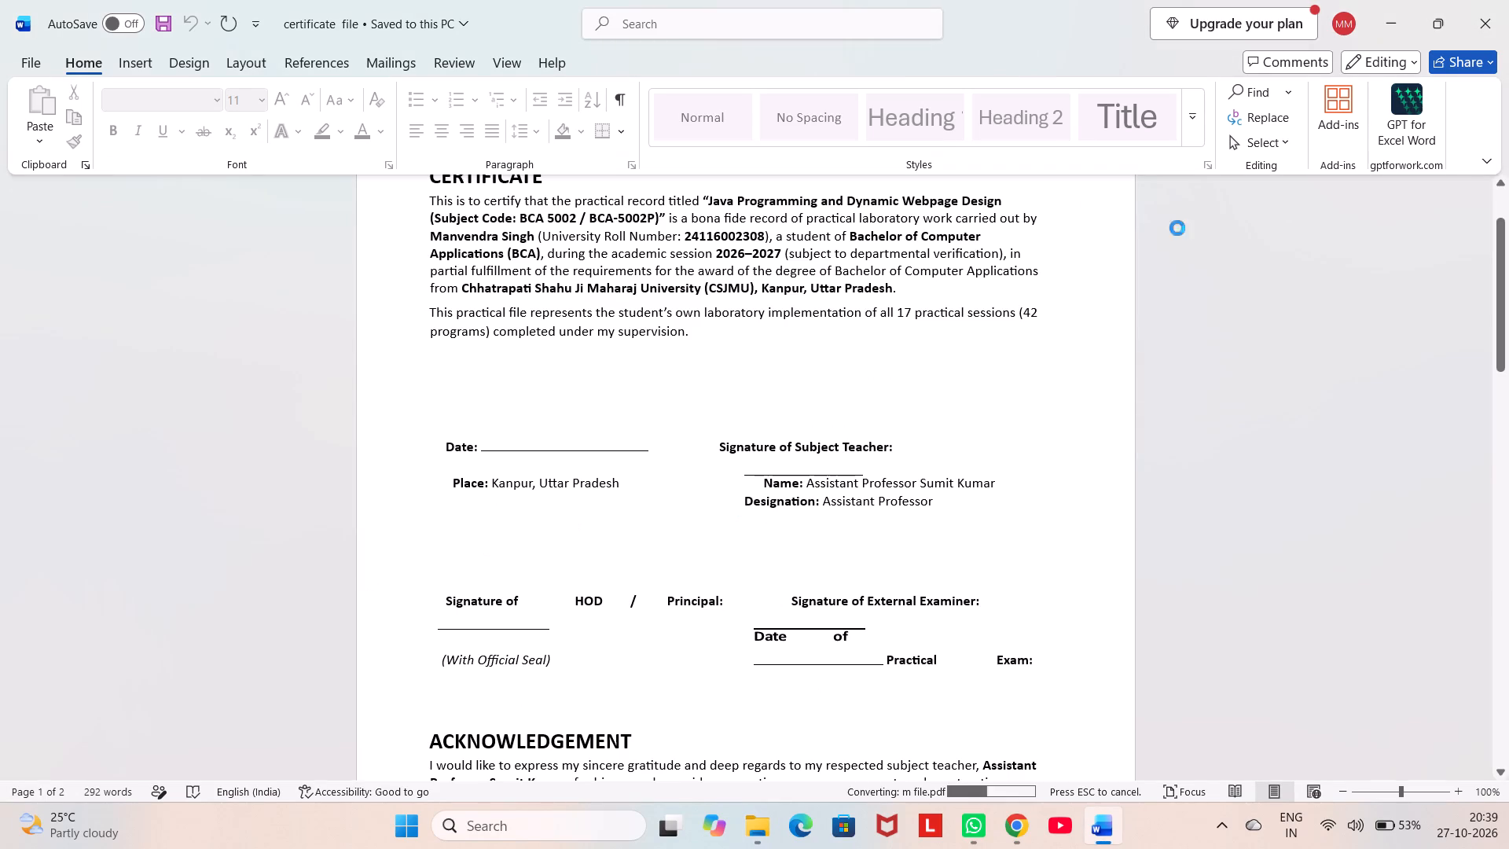
left_click(1489, 32)
left_click(1489, 32)
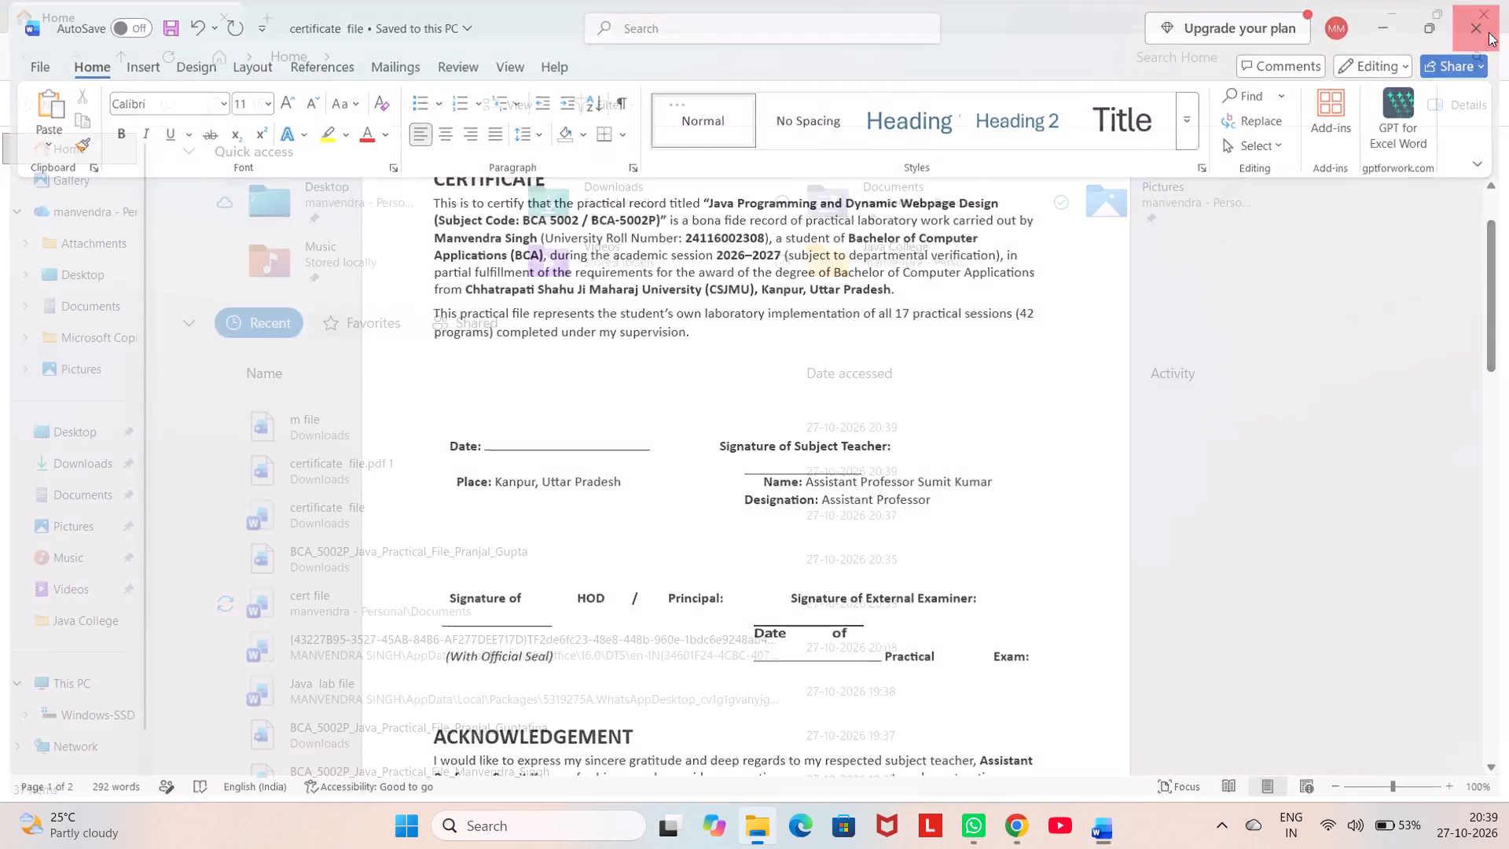
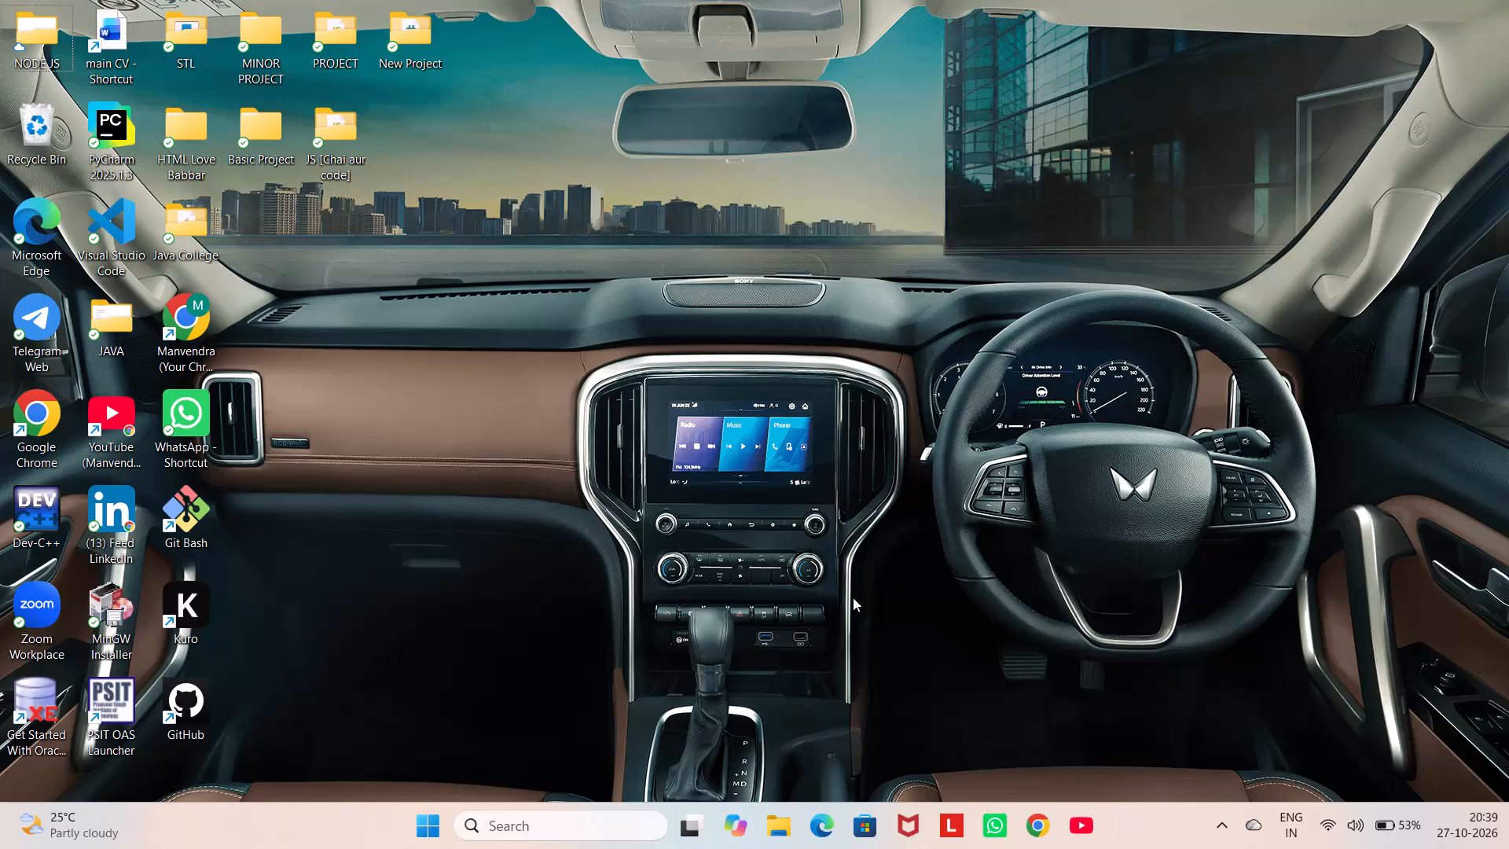
Open the Shut Down Windows dialog from the desktop.
key("alt+F4")
key("alt+4")
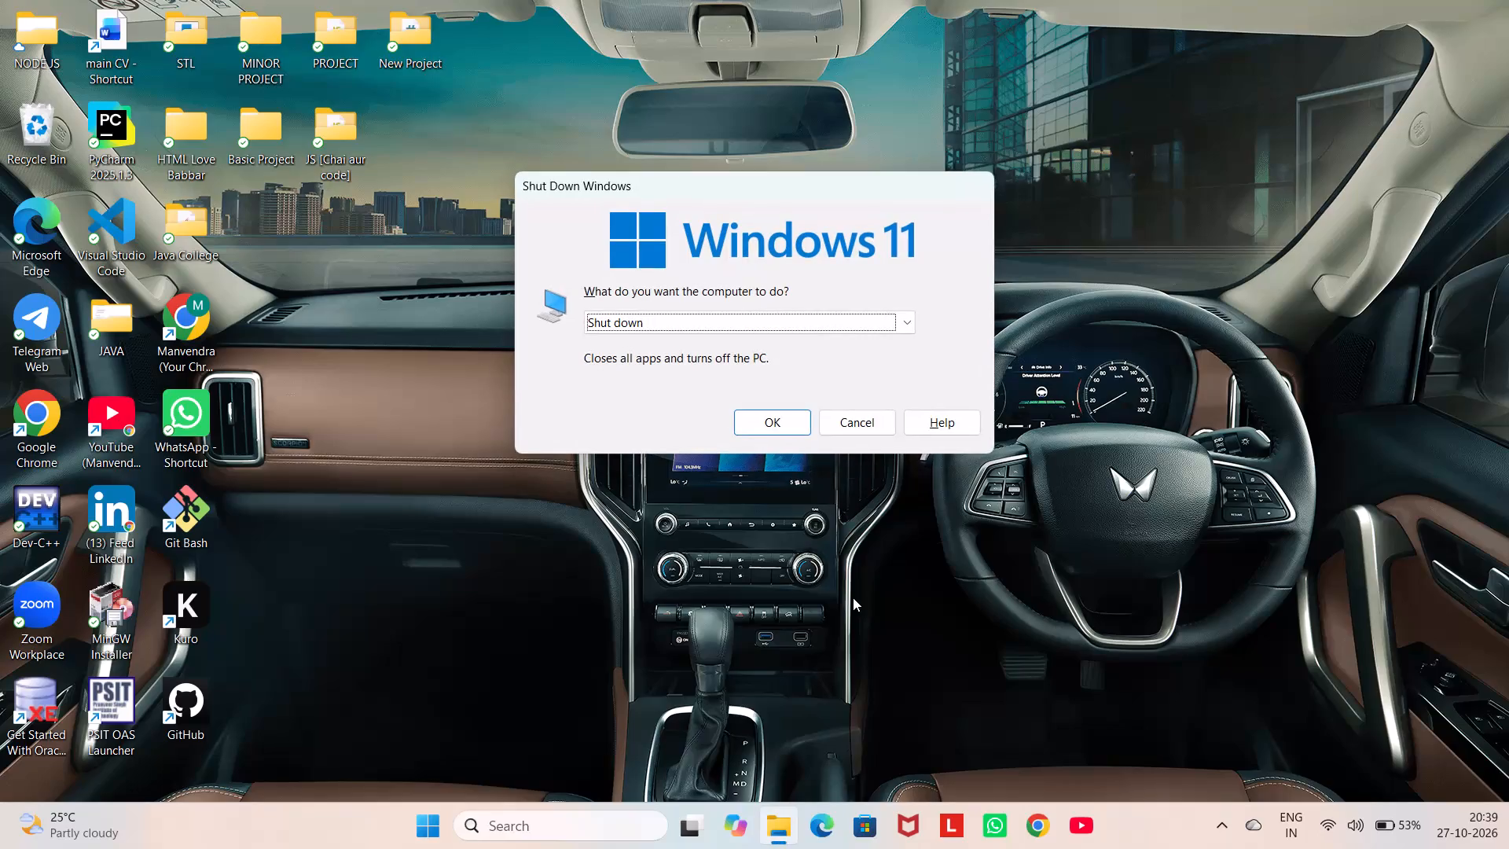